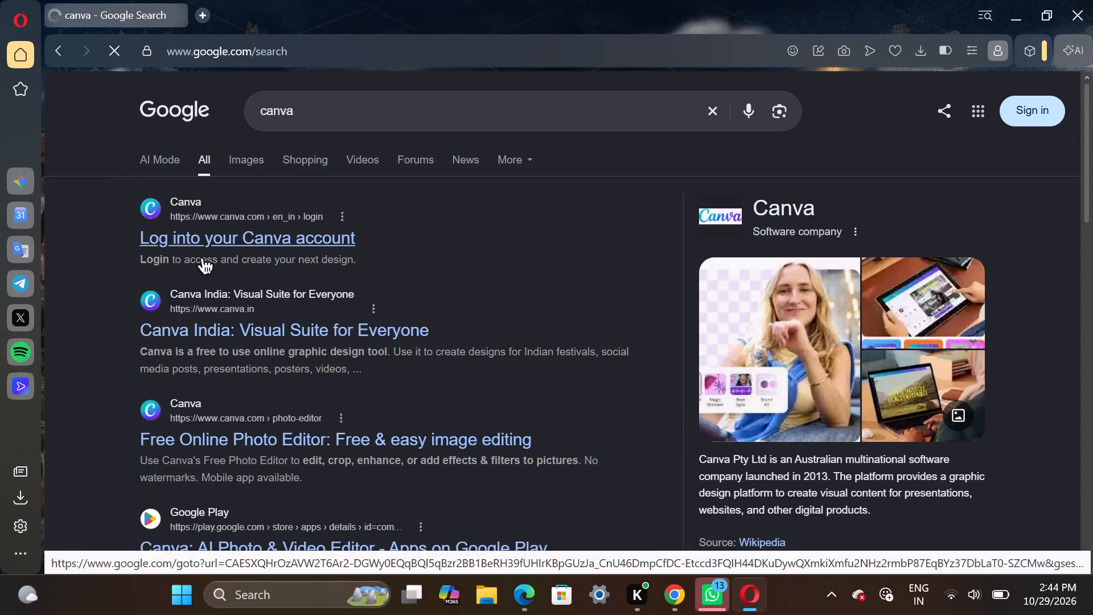
Open the "Canva India: Visual Suite for Everyone" result from the canva search.
{"action": "left_click", "coordinate": [253, 329]}
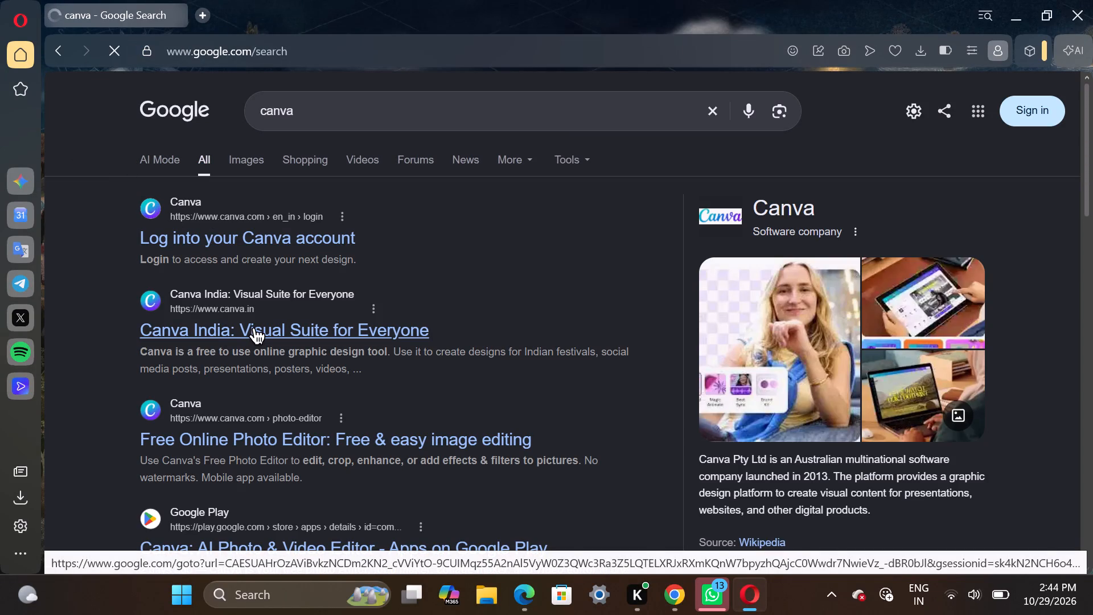
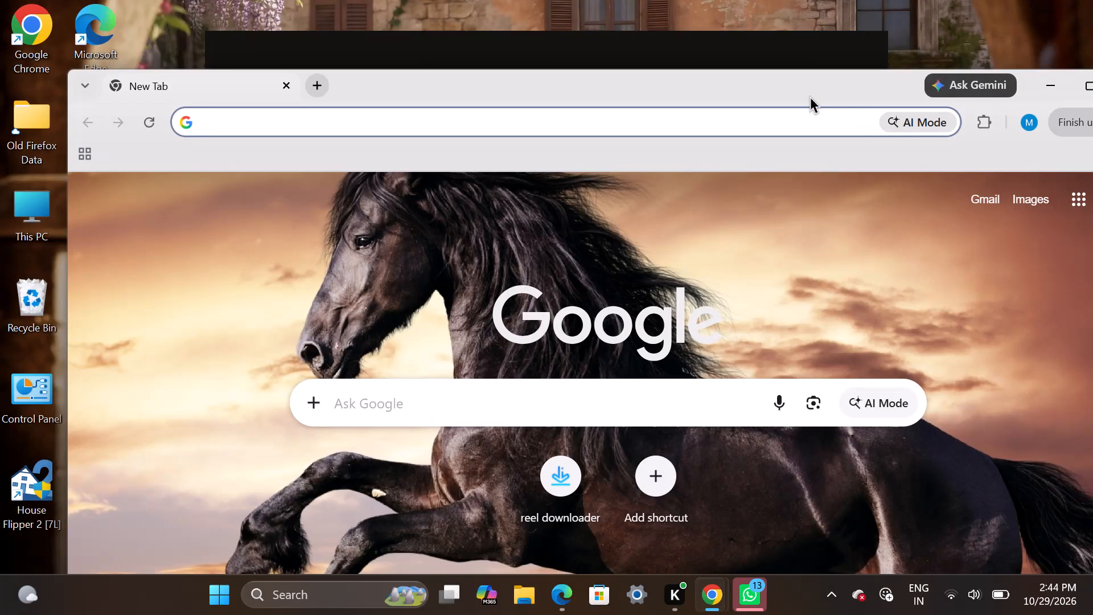
Maximize the browser window and open the Canva site by entering "canva" as the address.
{"action": "left_click_drag", "start_coordinate": [810, 97], "coordinate": [751, 47]}
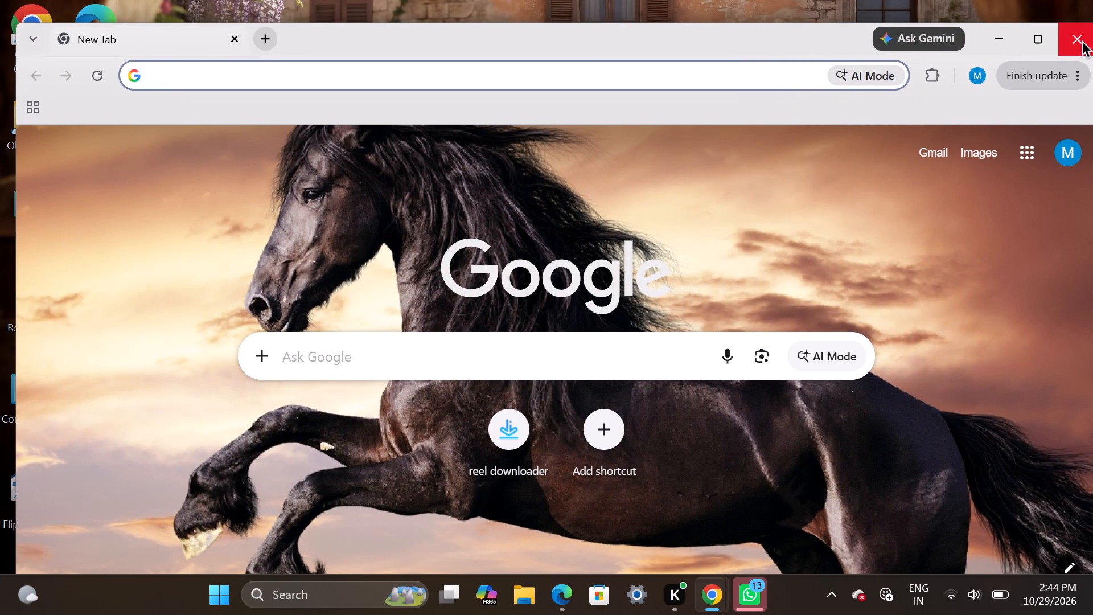
{"action": "left_click", "coordinate": [1038, 40]}
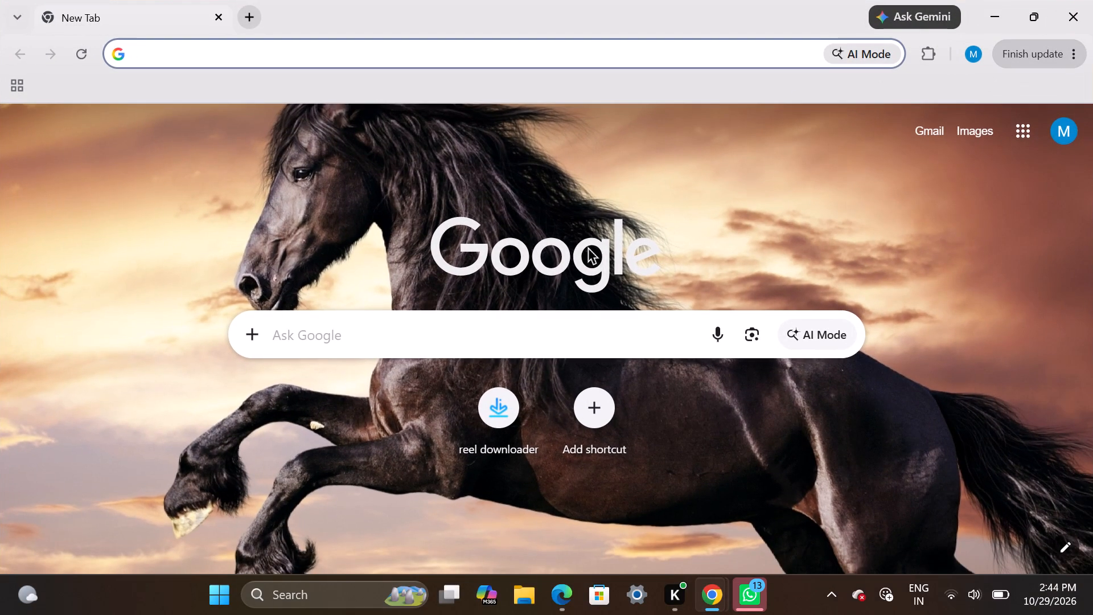
{"action": "type", "text": "canva"}
{"action": "key", "text": "Return"}
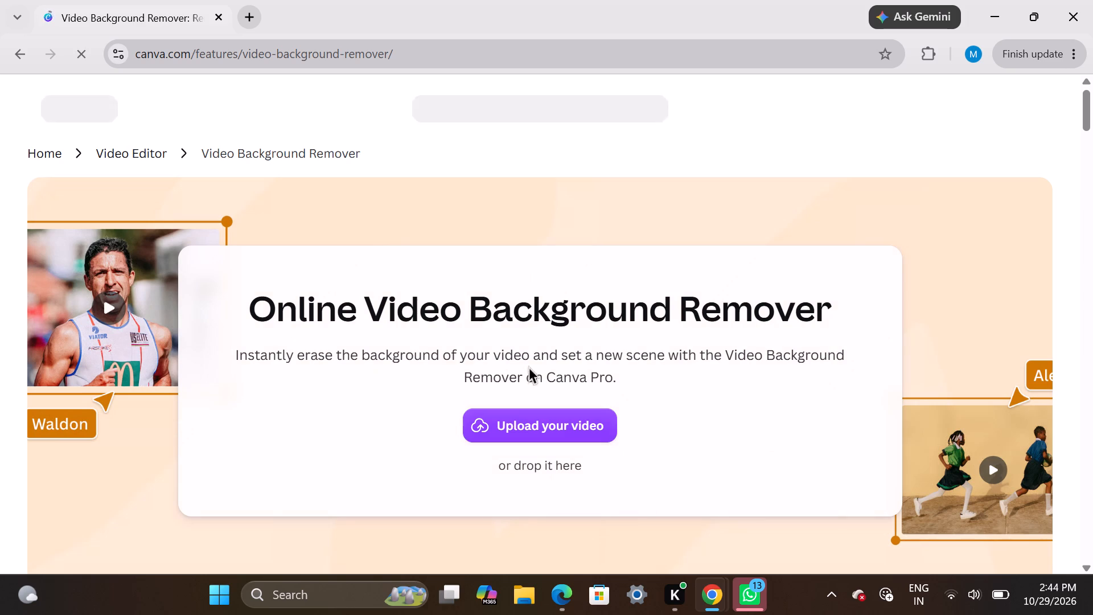
{"action": "scroll", "coordinate": [704, 302], "scroll_direction": "up", "scroll_amount": 3}
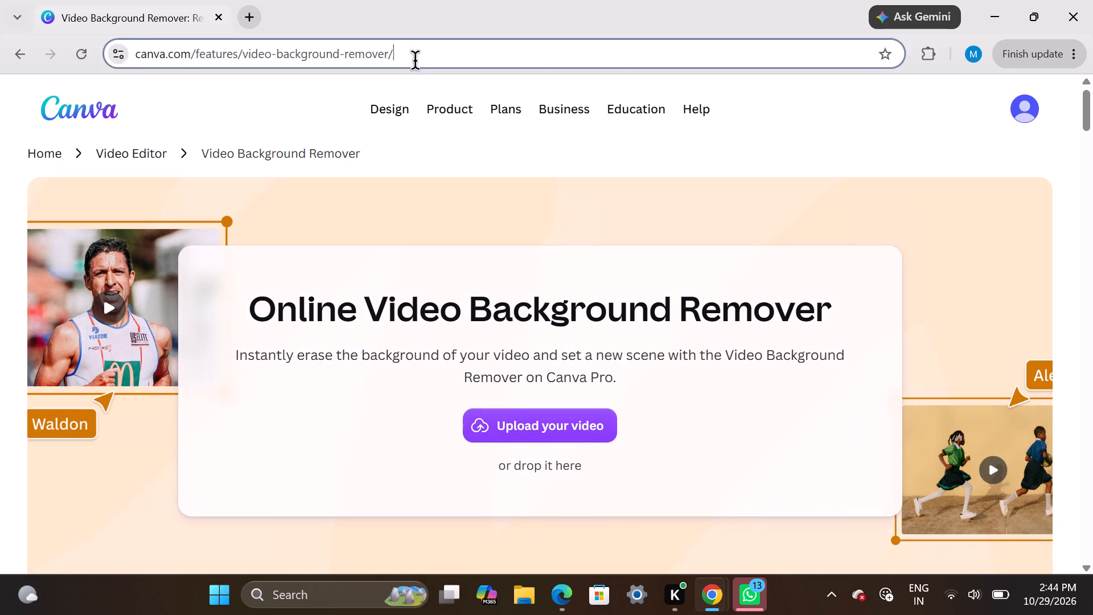
Shorten the video background remover address and load the canva.com/templates page instead.
{"action": "left_click", "coordinate": [415, 60]}
{"action": "double_click", "coordinate": [415, 60]}
{"action": "left_click_drag", "start_coordinate": [428, 55], "coordinate": [271, 72]}
{"action": "key", "text": "BackSpace"}
{"action": "key", "text": "Return"}
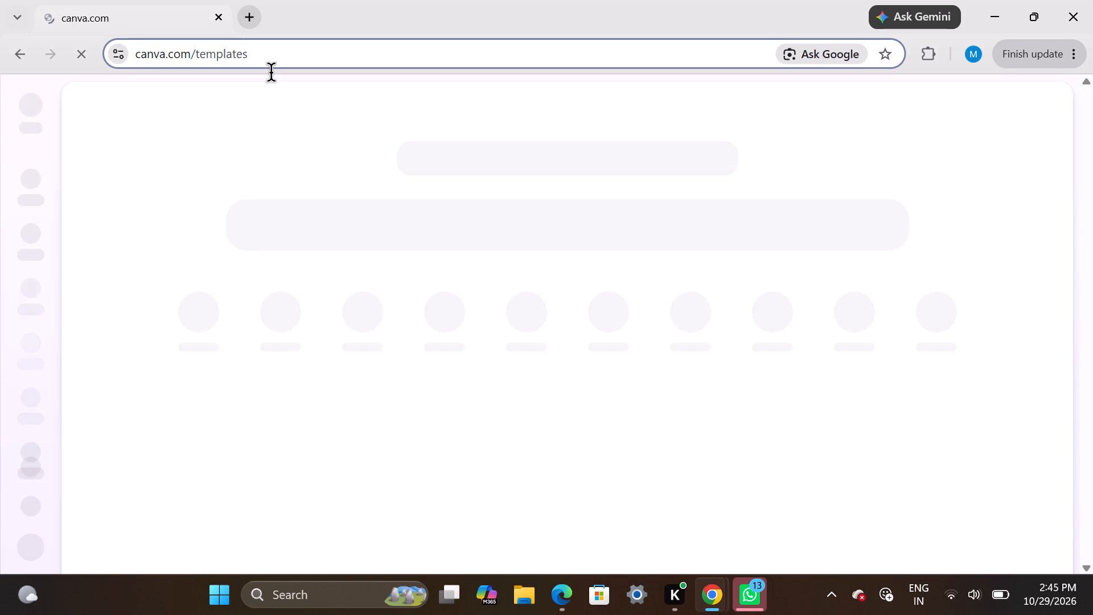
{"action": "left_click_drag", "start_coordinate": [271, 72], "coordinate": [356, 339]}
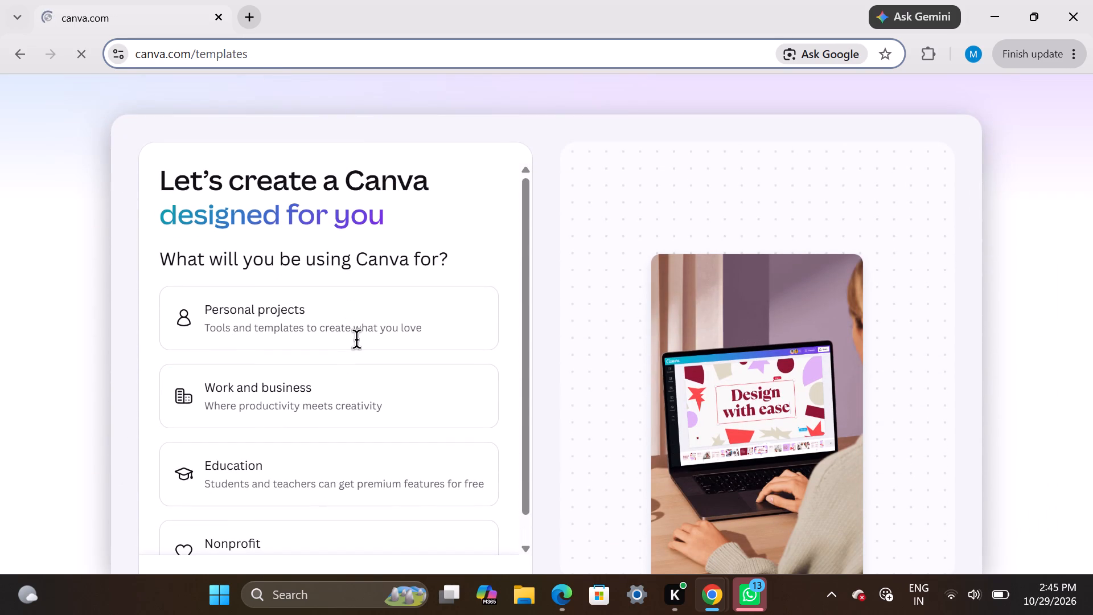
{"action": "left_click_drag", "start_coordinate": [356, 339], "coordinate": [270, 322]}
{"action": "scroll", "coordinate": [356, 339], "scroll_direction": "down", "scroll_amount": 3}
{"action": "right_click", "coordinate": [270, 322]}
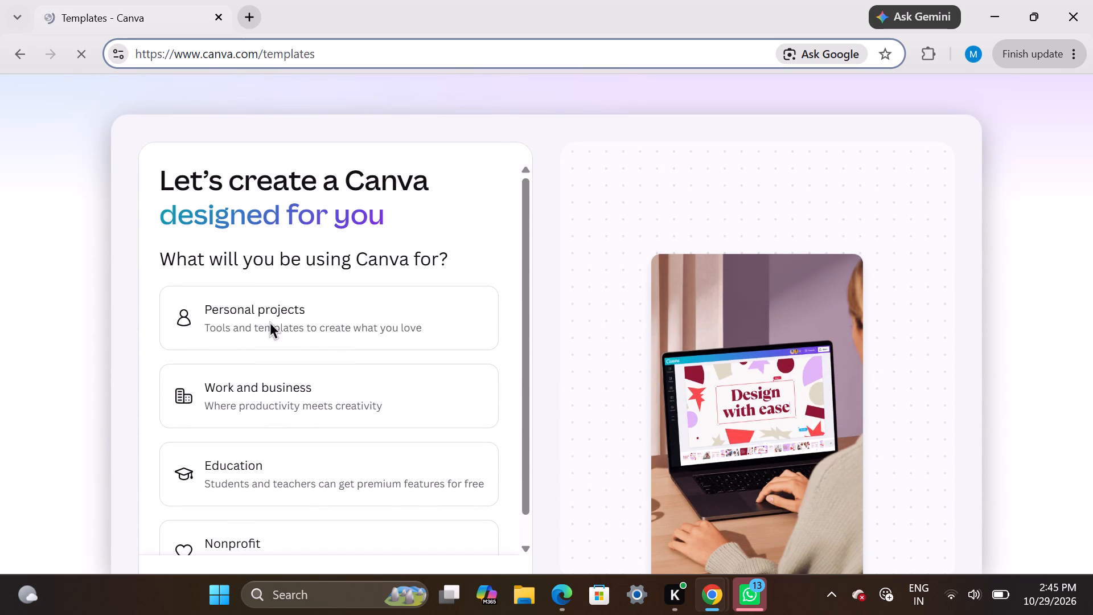
Complete the Canva onboarding by choosing Personal projects as the intended use and continuing past the AI information page.
{"action": "left_click_drag", "start_coordinate": [270, 322], "coordinate": [358, 311]}
{"action": "scroll", "coordinate": [358, 311], "scroll_direction": "down", "scroll_amount": 1}
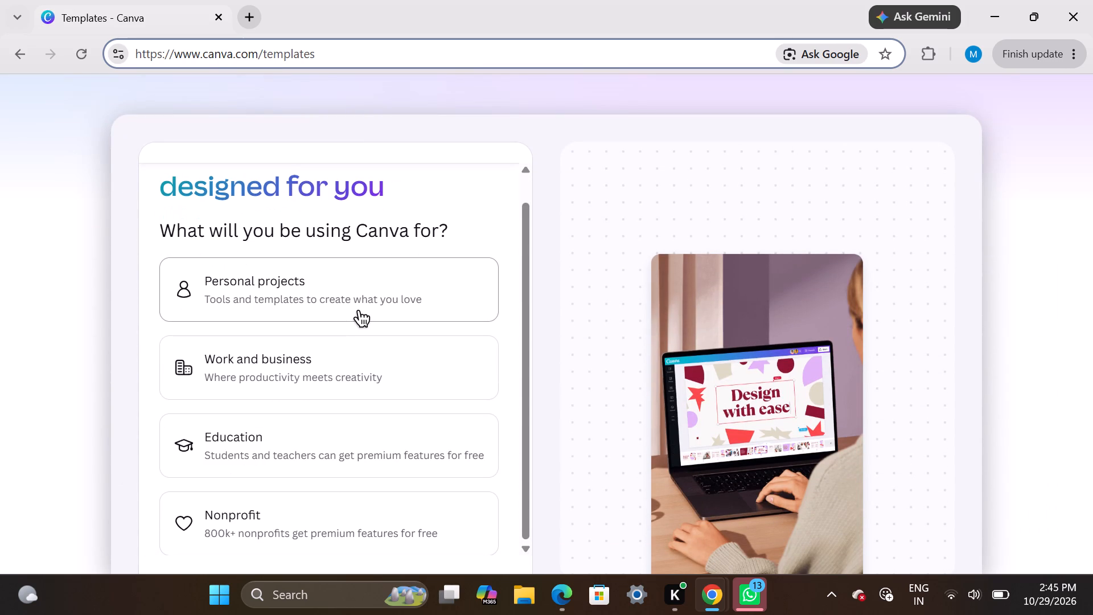
{"action": "left_click", "coordinate": [358, 311]}
{"action": "scroll", "coordinate": [358, 311], "scroll_direction": "down", "scroll_amount": 4}
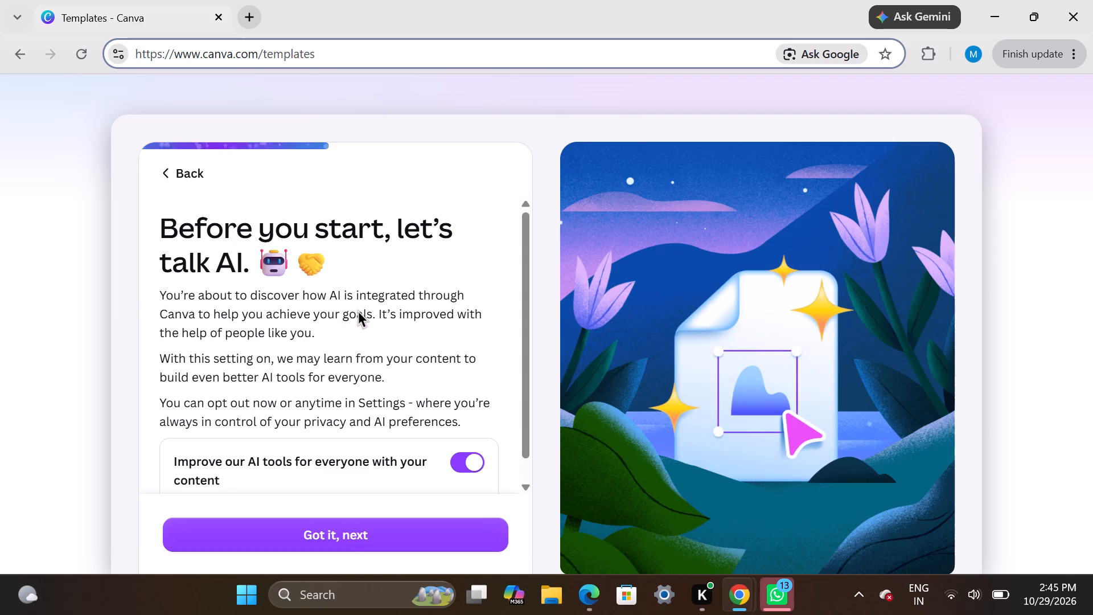
{"action": "left_click", "coordinate": [345, 539]}
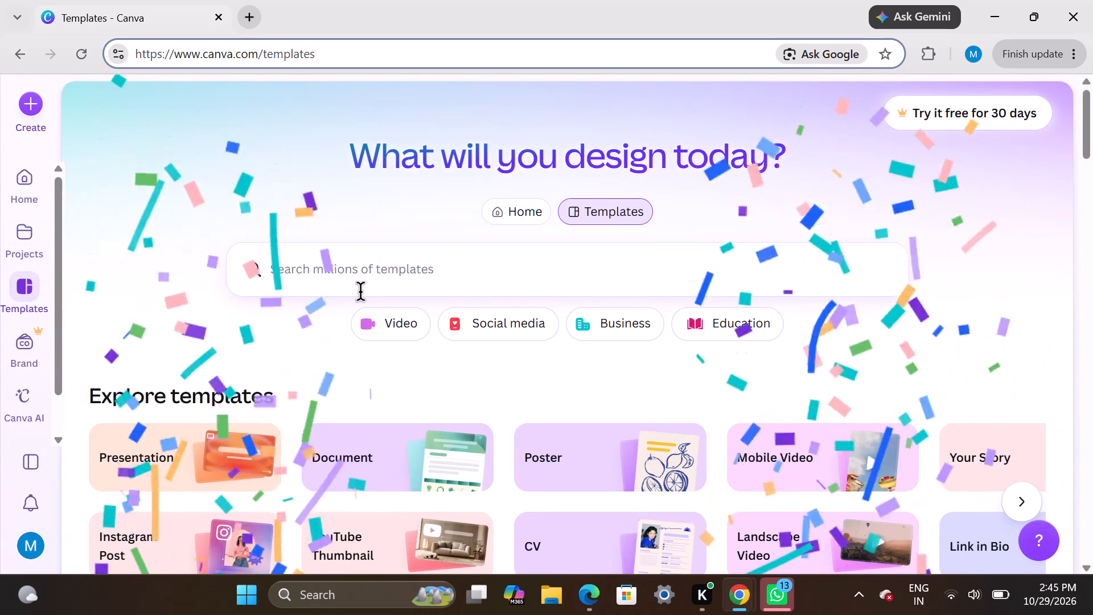
Create a new blank logo design from the first result of a design-type search for "instagram logo".
{"action": "left_click", "coordinate": [35, 95]}
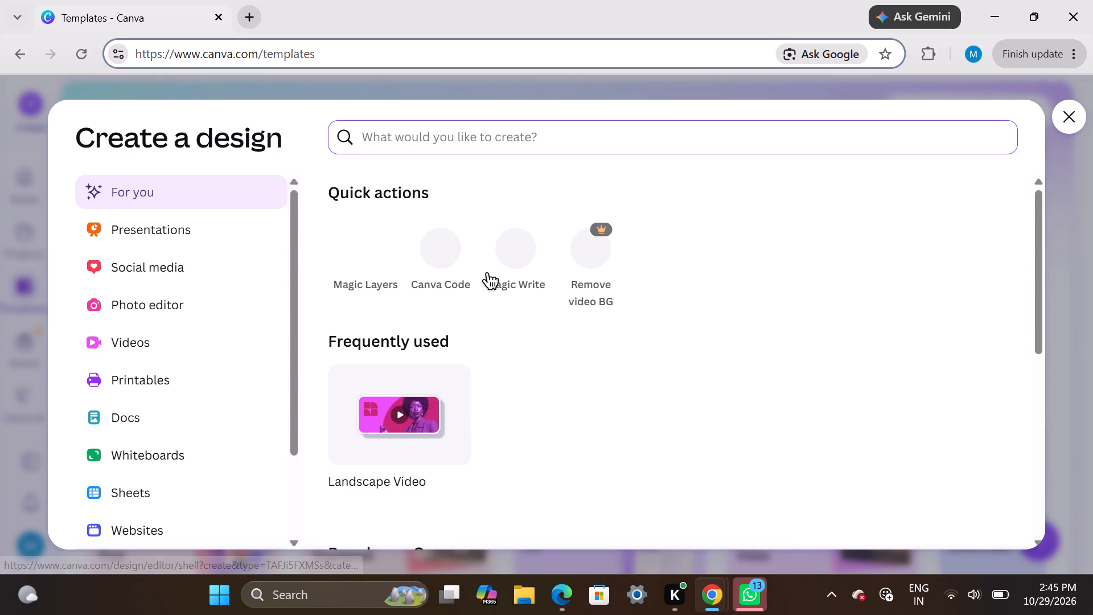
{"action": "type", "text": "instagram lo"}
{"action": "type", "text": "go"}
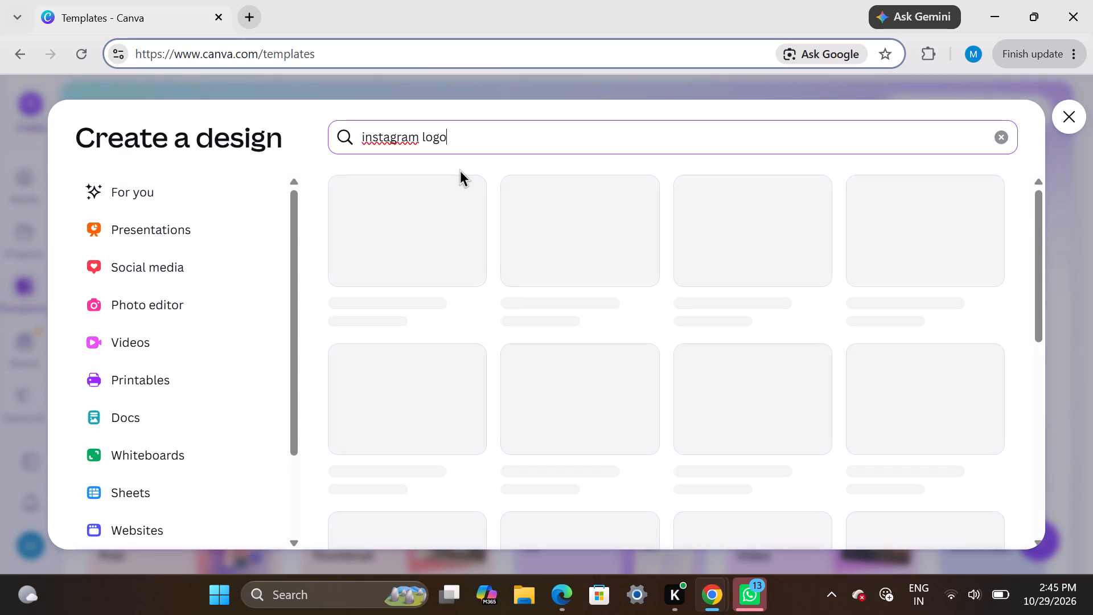
{"action": "left_click", "coordinate": [410, 260]}
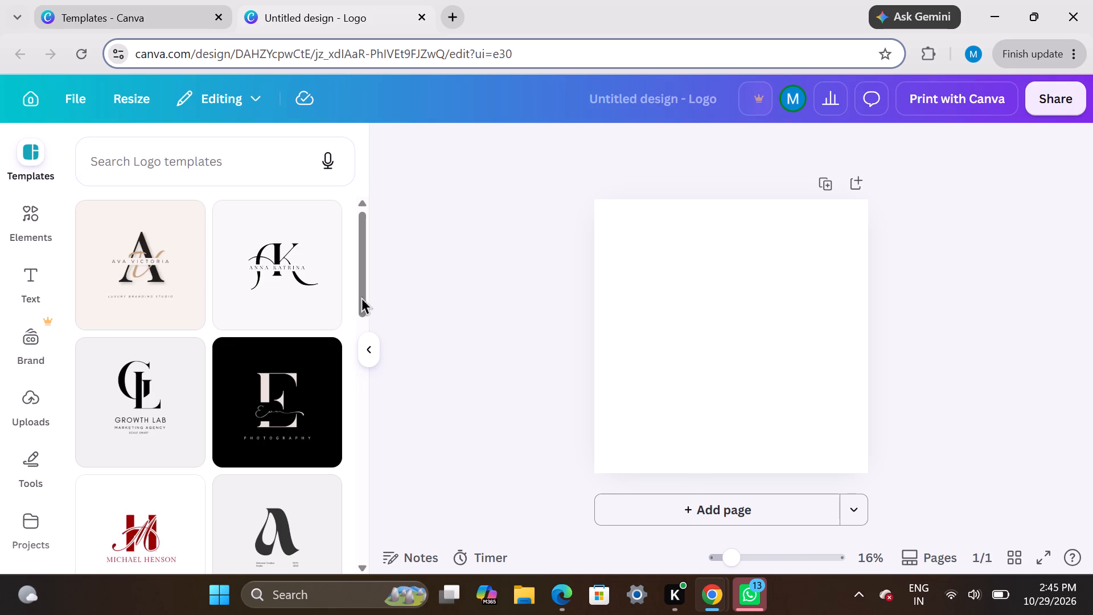
Open the Black and White Minimalist Photography Logo template with the letter E.
{"action": "left_click", "coordinate": [259, 380]}
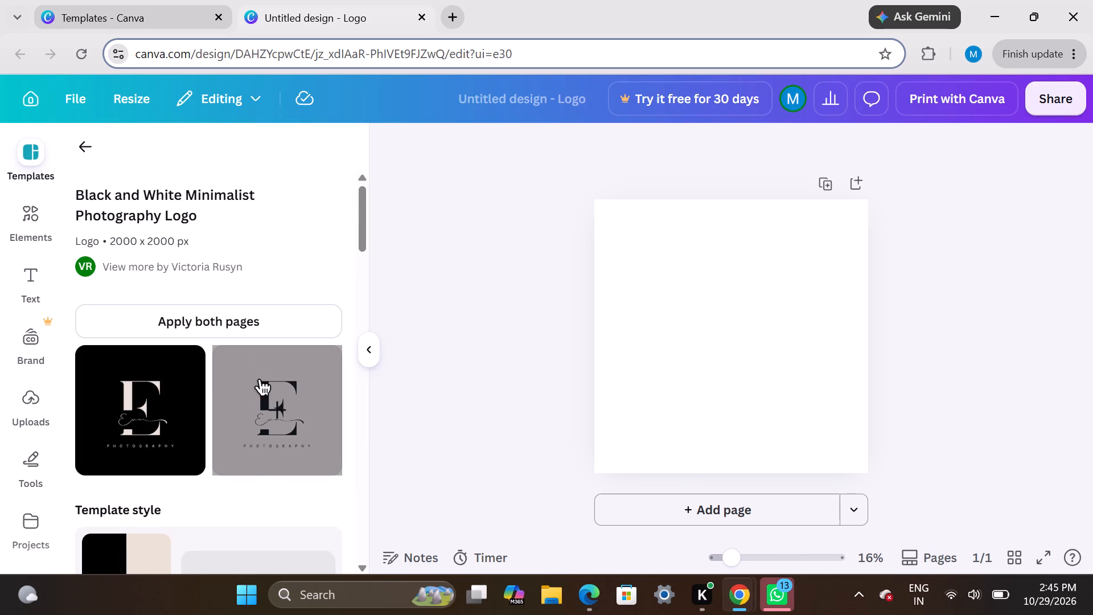
Go back to the logo template list and apply the "Black Blue and White Modern Store Logo" template reading LICERIA.
{"action": "left_click", "coordinate": [78, 152]}
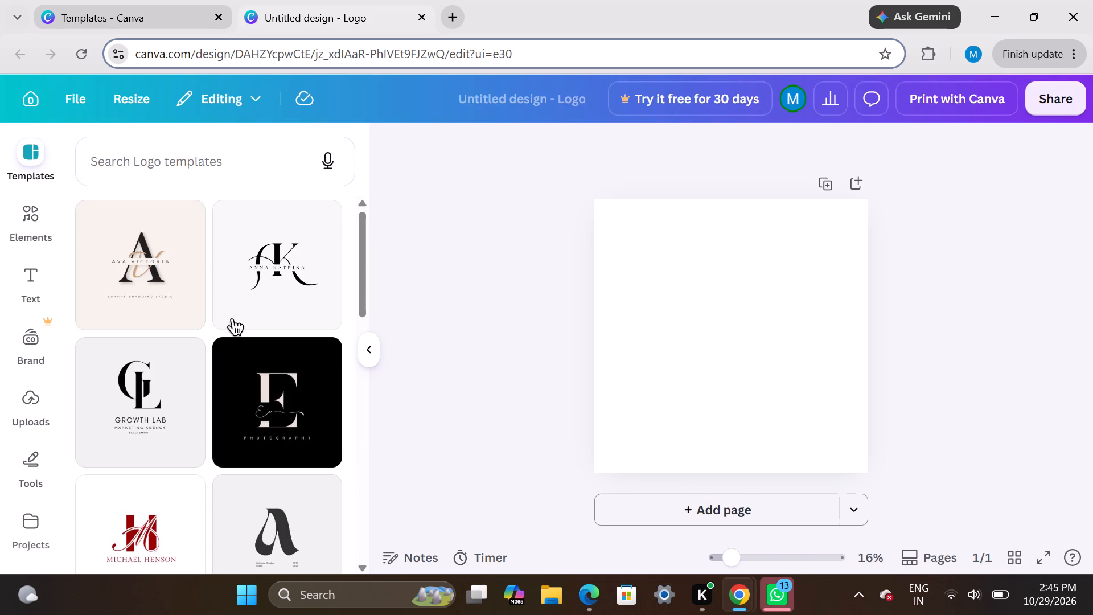
{"action": "scroll", "coordinate": [265, 376], "scroll_direction": "down", "scroll_amount": 4}
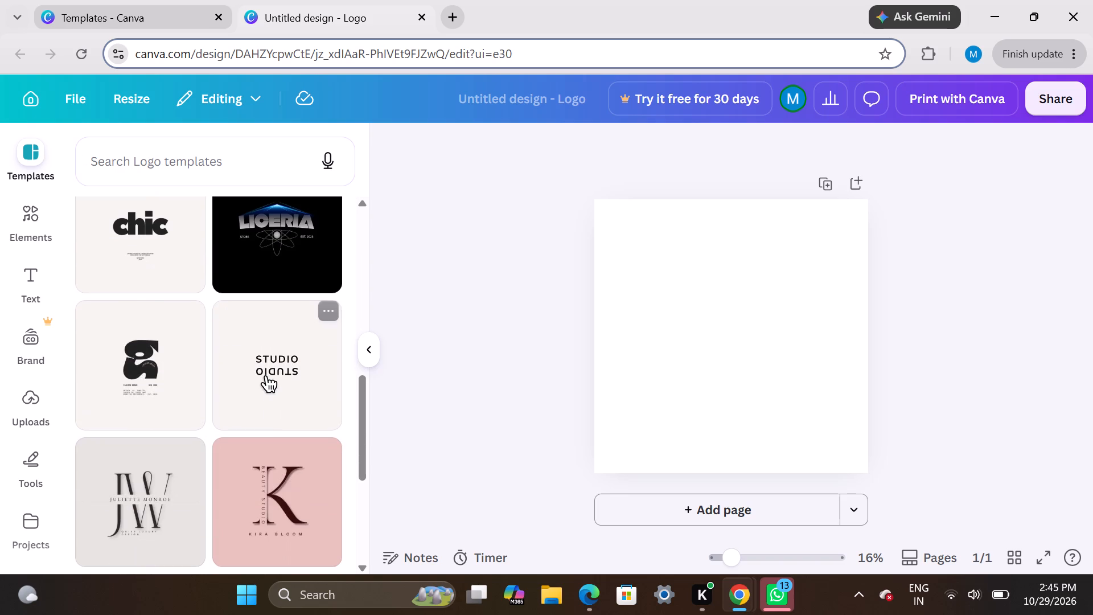
{"action": "scroll", "coordinate": [265, 376], "scroll_direction": "down", "scroll_amount": 1}
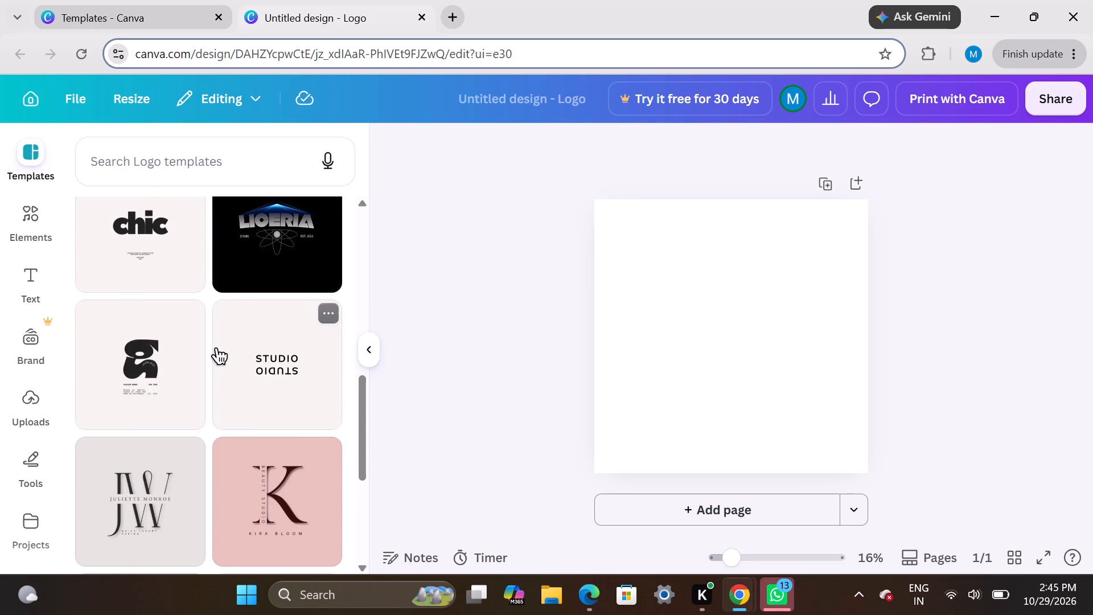
{"action": "scroll", "coordinate": [216, 348], "scroll_direction": "down", "scroll_amount": 5}
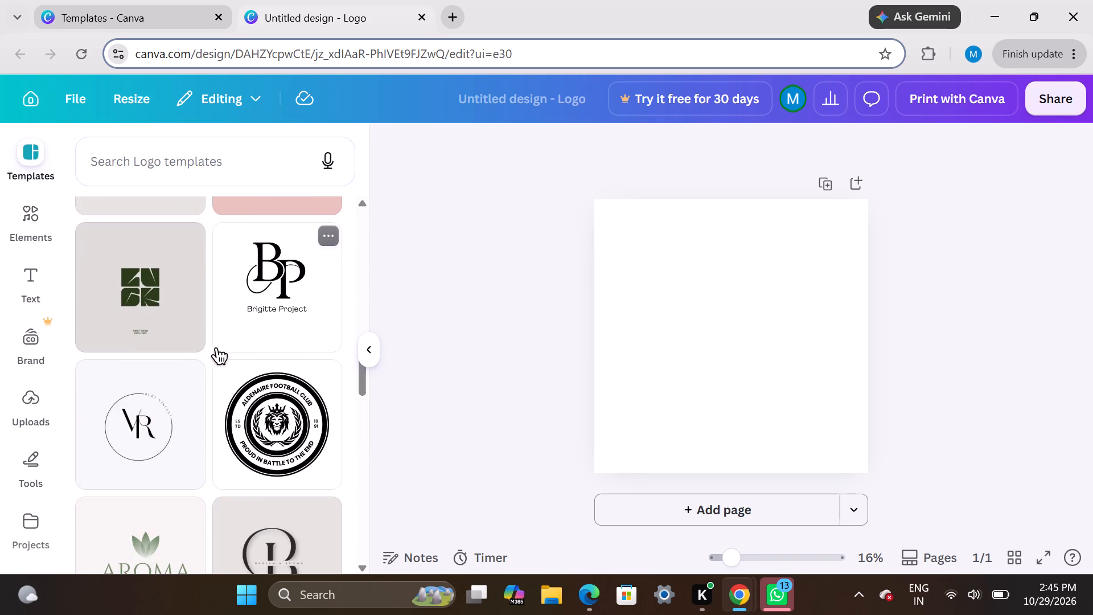
{"action": "scroll", "coordinate": [216, 348], "scroll_direction": "down", "scroll_amount": 1}
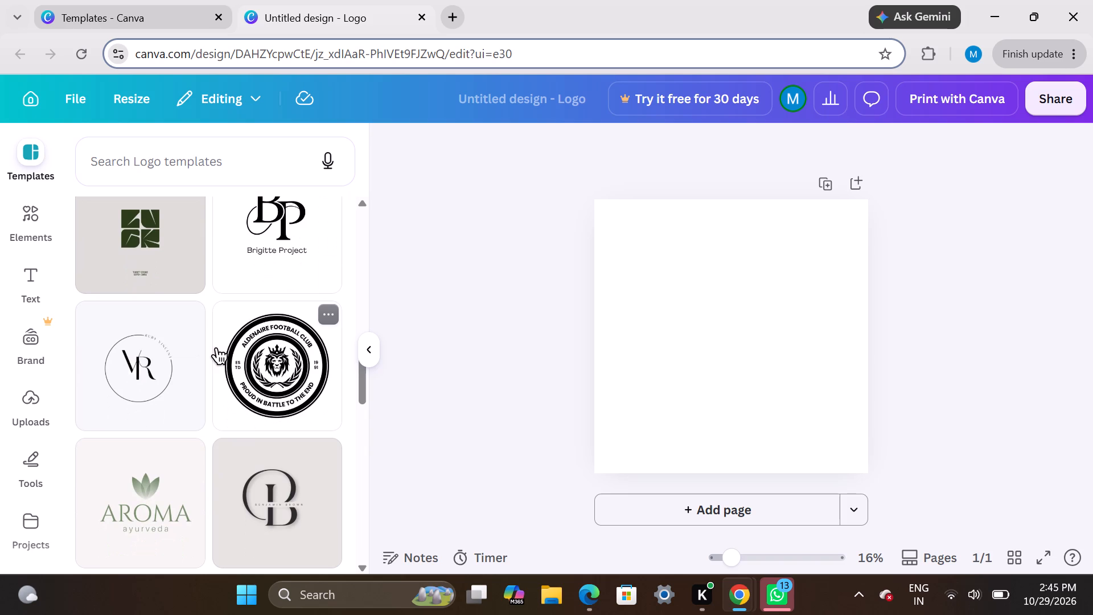
{"action": "scroll", "coordinate": [216, 348], "scroll_direction": "up", "scroll_amount": 1}
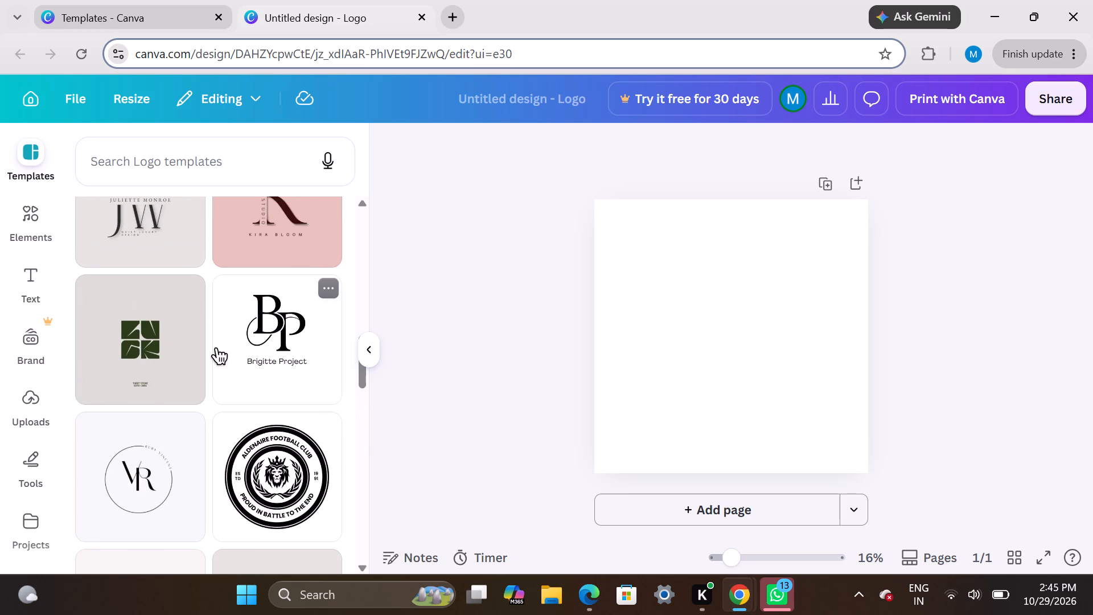
{"action": "scroll", "coordinate": [216, 348], "scroll_direction": "down", "scroll_amount": 1}
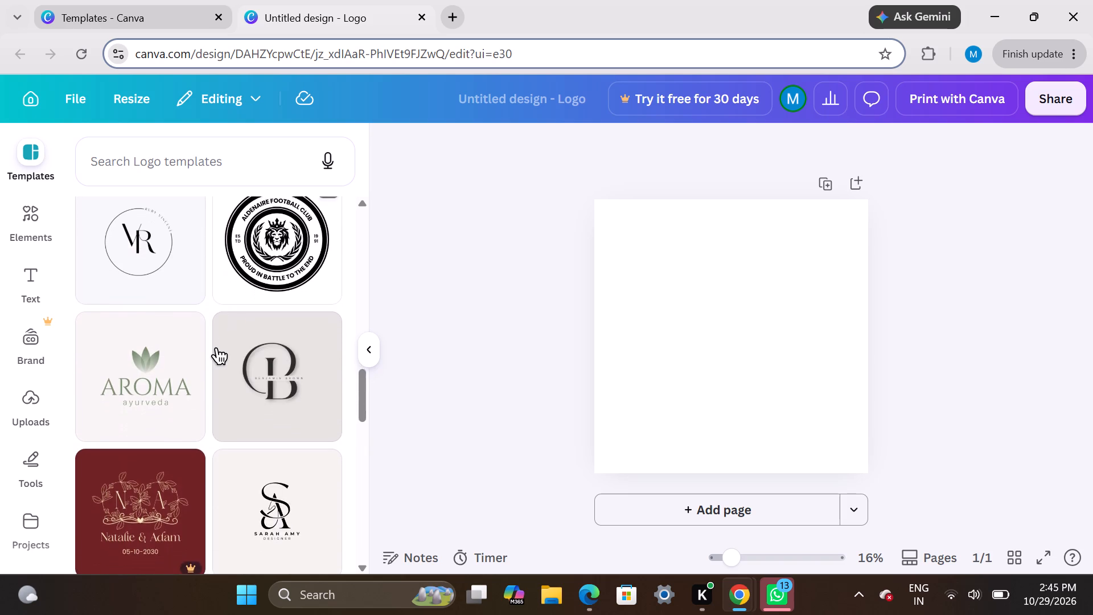
{"action": "scroll", "coordinate": [216, 348], "scroll_direction": "down", "scroll_amount": 1}
{"action": "scroll", "coordinate": [253, 408], "scroll_direction": "down", "scroll_amount": 1}
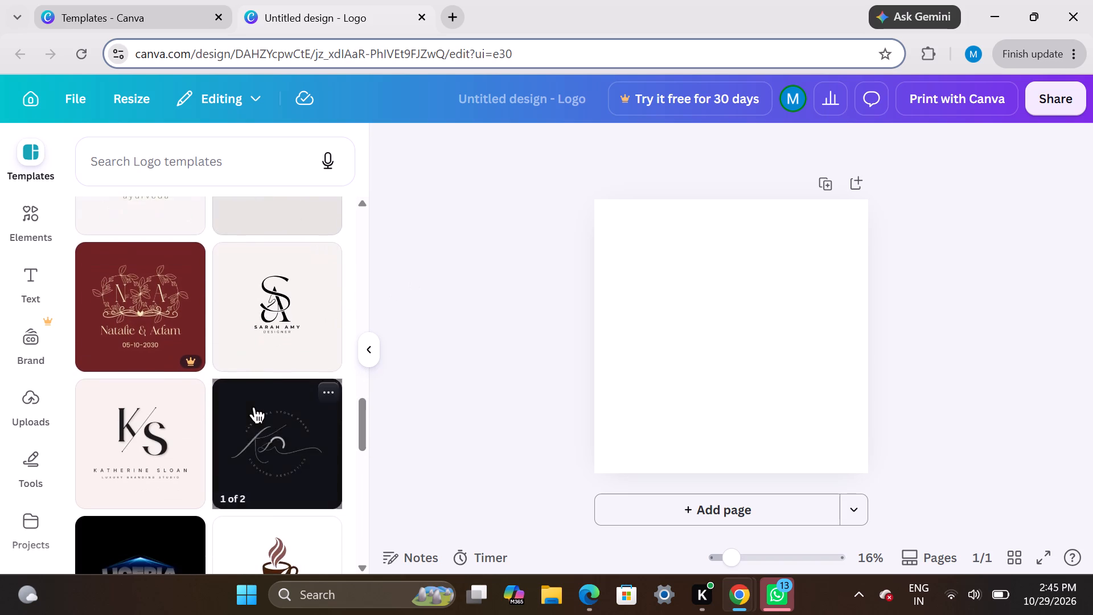
{"action": "scroll", "coordinate": [253, 408], "scroll_direction": "down", "scroll_amount": 3}
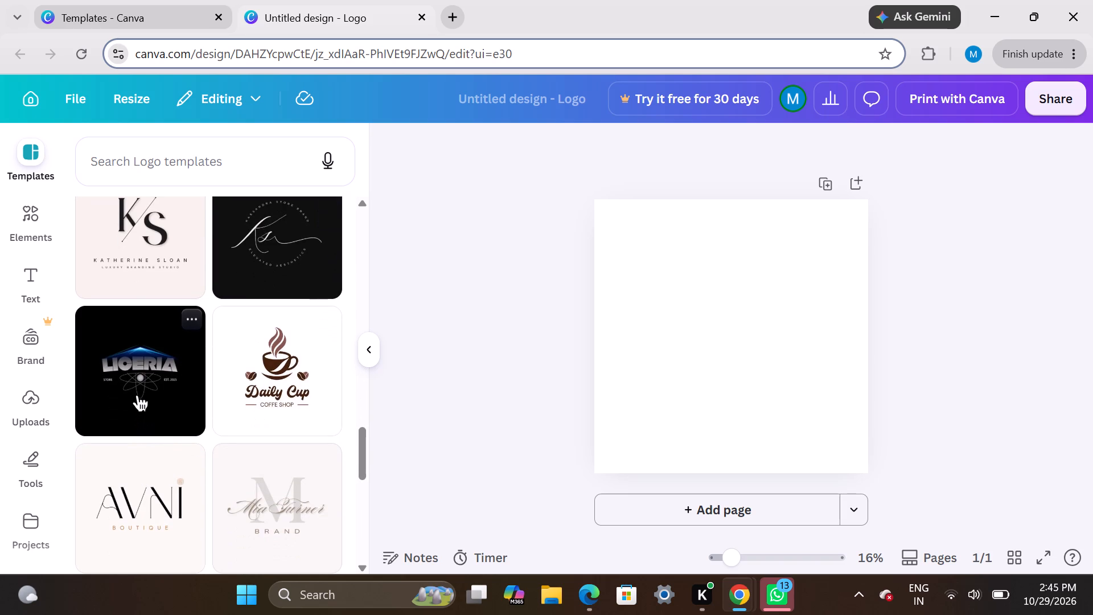
{"action": "left_click", "coordinate": [137, 396]}
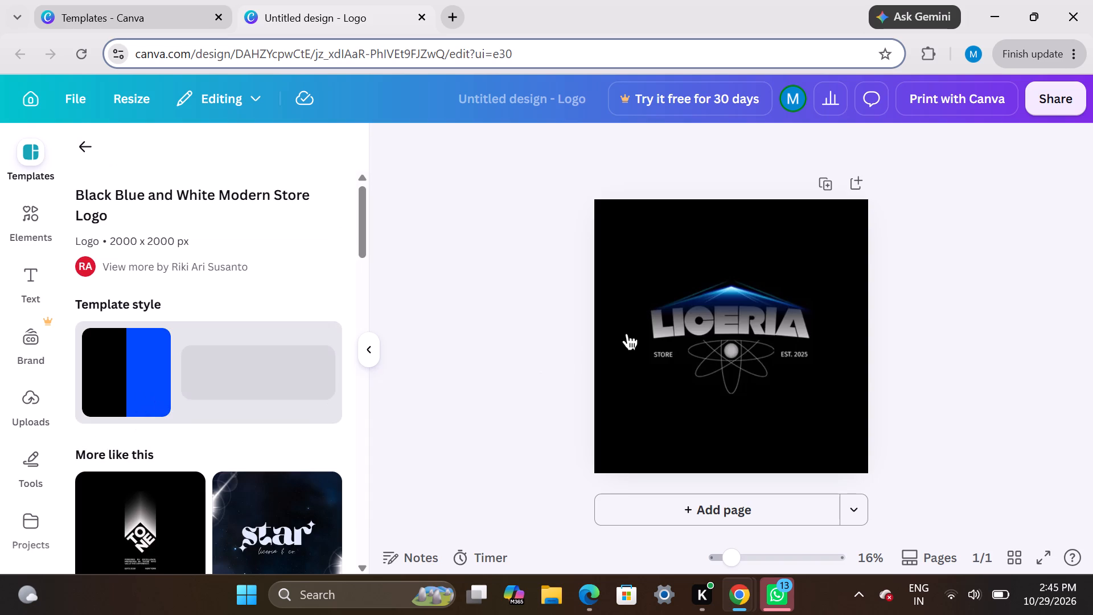
Delete the small "EST. 2025" and "STORE" texts beneath the LICERIA heading.
{"action": "left_click", "coordinate": [687, 321]}
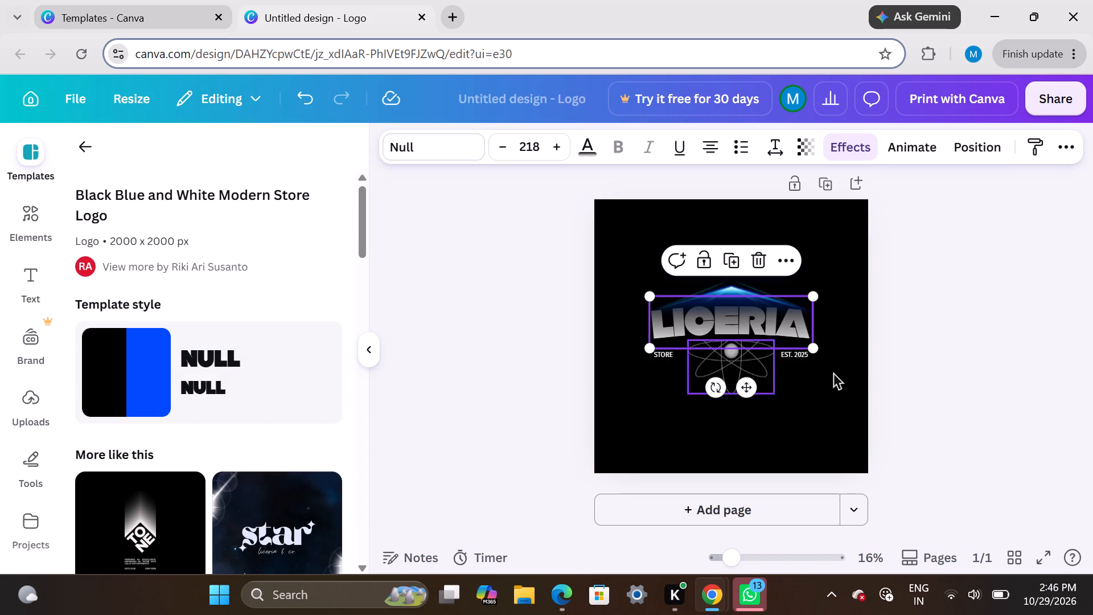
{"action": "left_click", "coordinate": [798, 352]}
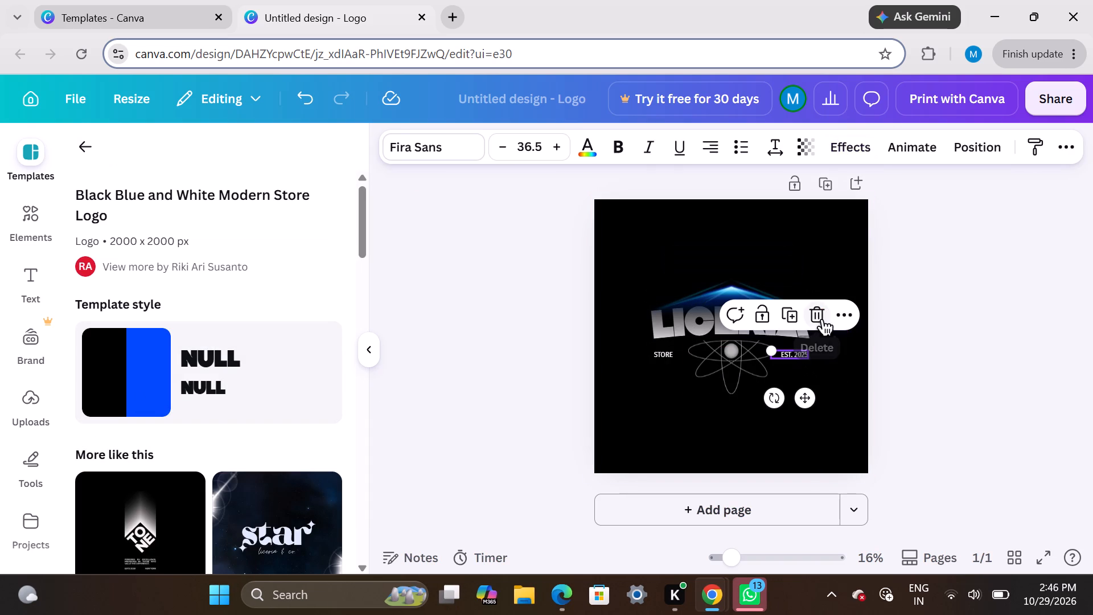
{"action": "left_click", "coordinate": [821, 314]}
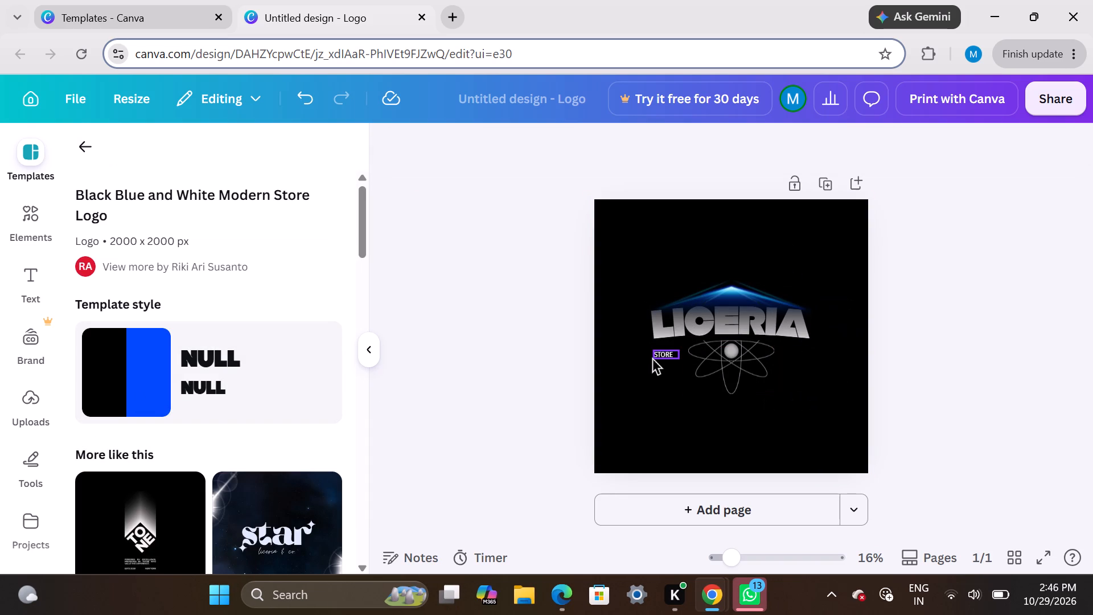
{"action": "left_click", "coordinate": [652, 358]}
{"action": "left_click", "coordinate": [656, 355]}
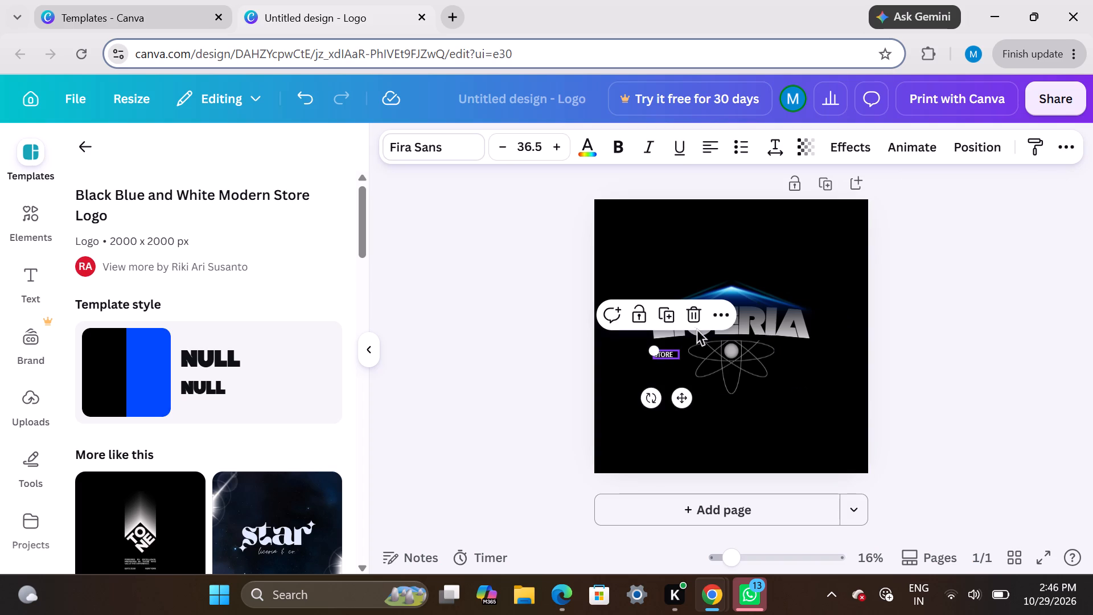
{"action": "left_click", "coordinate": [692, 315]}
{"action": "left_click", "coordinate": [742, 362]}
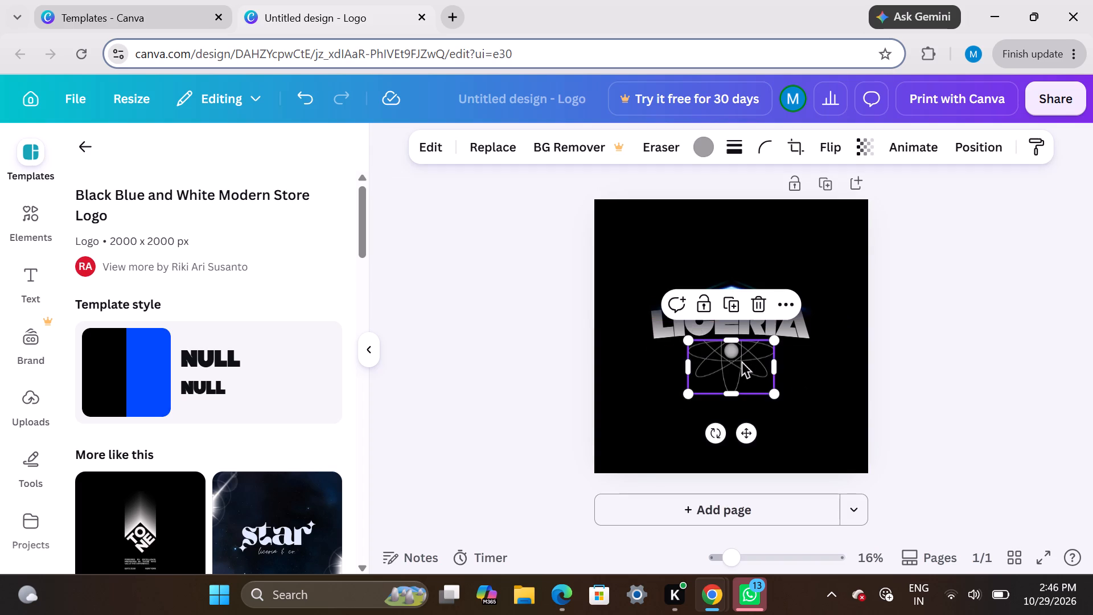
Move the LICERIA heading slightly down so it overlaps the top of the atom graphic.
{"action": "left_click", "coordinate": [936, 362]}
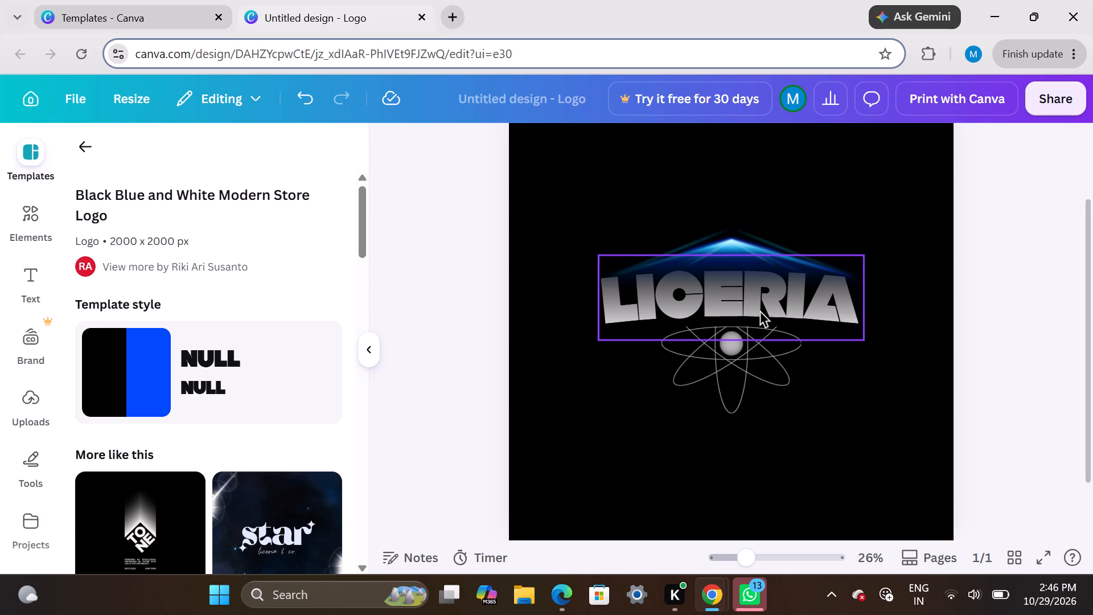
{"action": "left_click_drag", "start_coordinate": [759, 306], "coordinate": [759, 325]}
{"action": "left_click", "coordinate": [980, 239]}
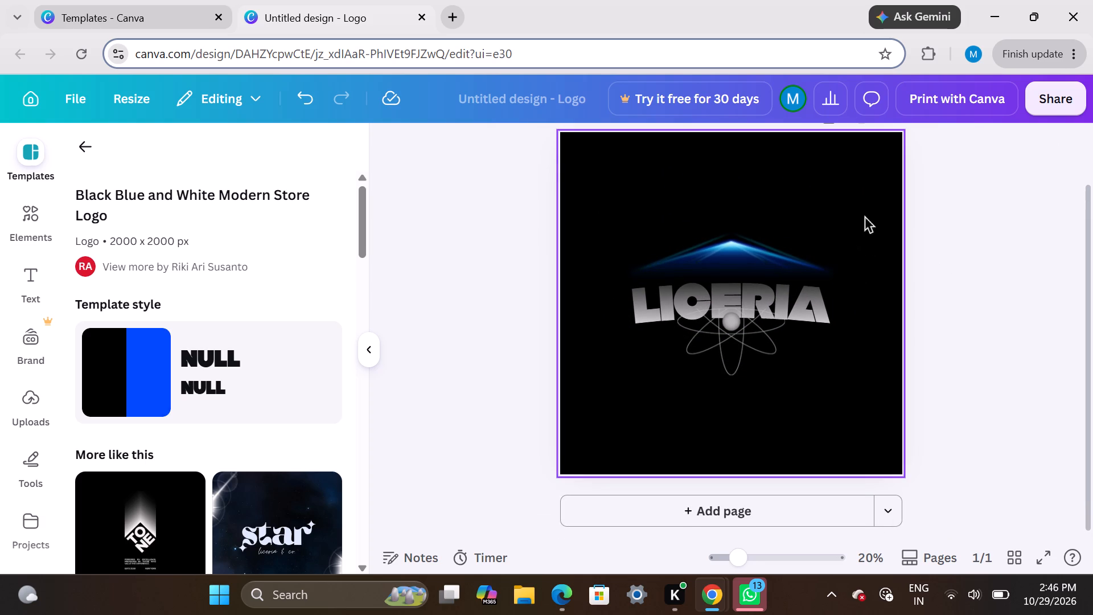
Replace the LICERIA heading text with GOOFYFUEL.
{"action": "left_click", "coordinate": [821, 298]}
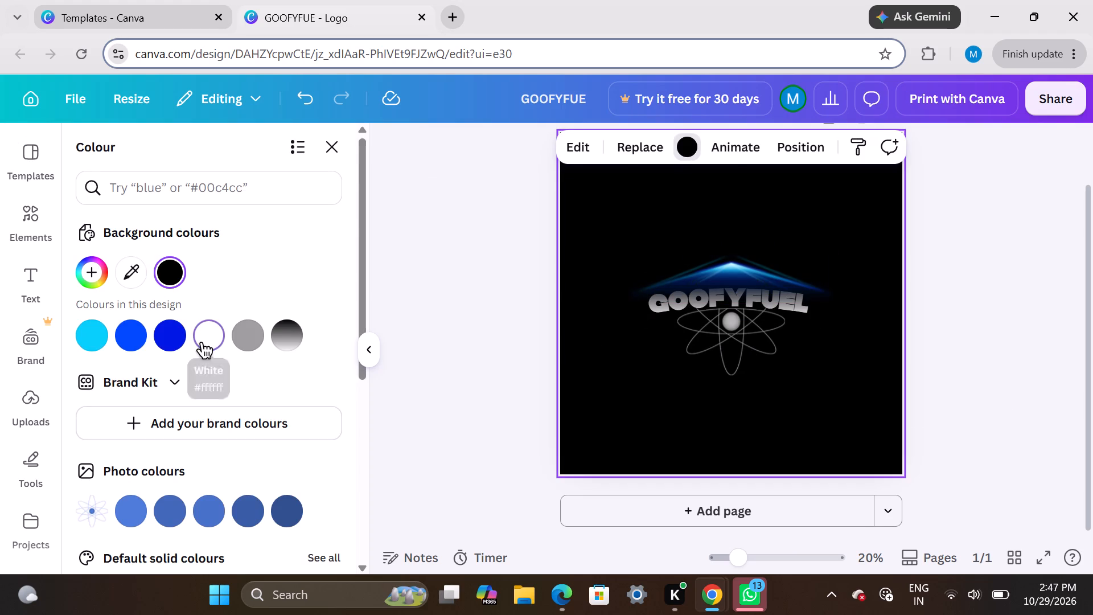
Try the design's grey and the two darkest blue photo colours on the logo background, settling on the darkest blue.
{"action": "left_click", "coordinate": [246, 339]}
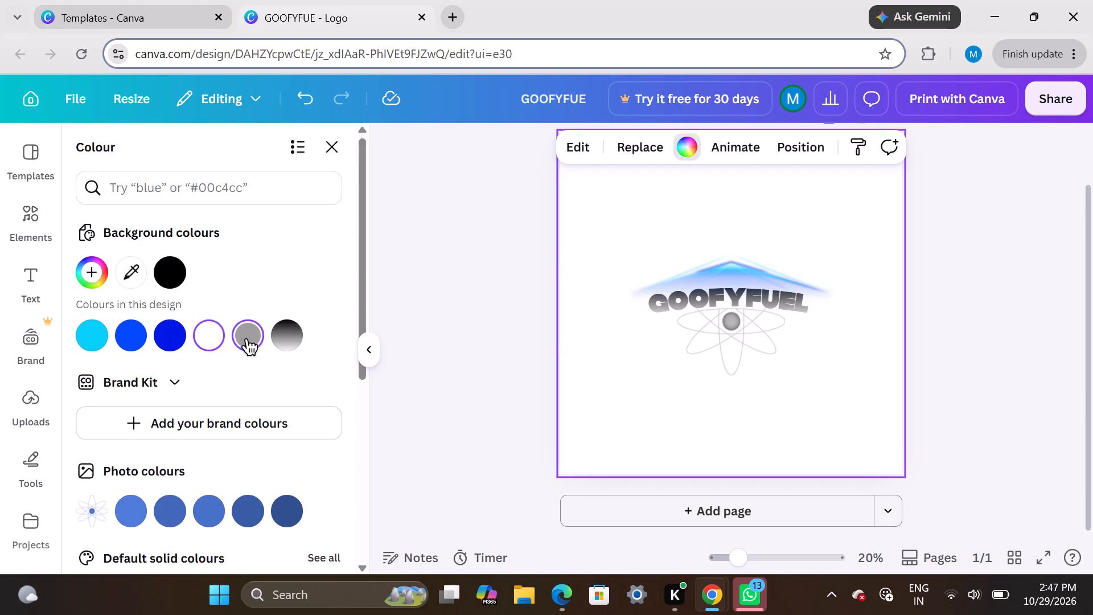
{"action": "left_click", "coordinate": [280, 513]}
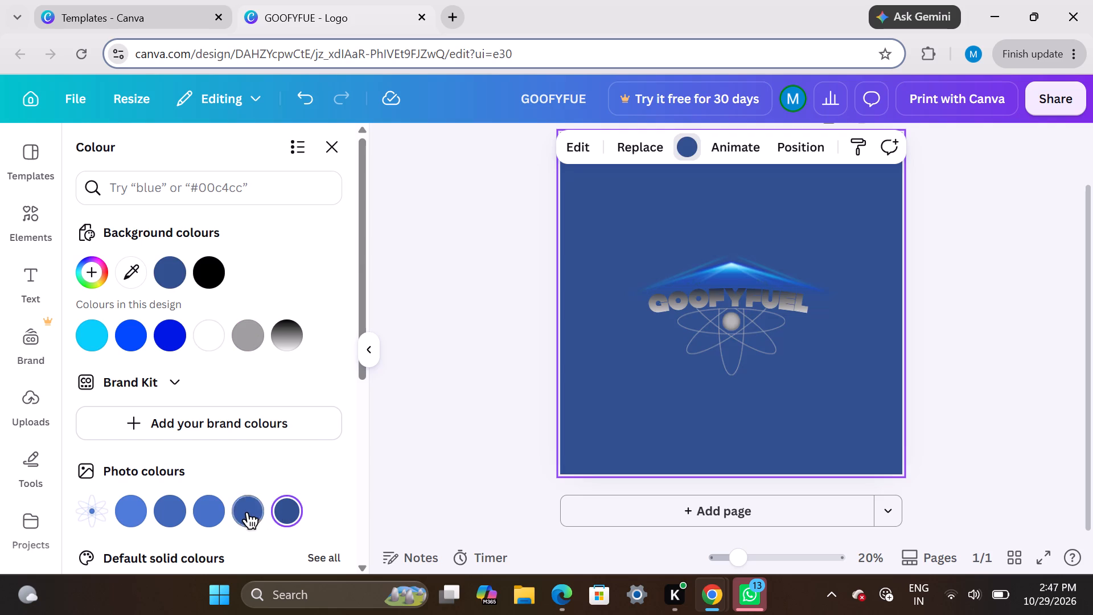
{"action": "left_click", "coordinate": [246, 513]}
{"action": "left_click", "coordinate": [278, 514]}
{"action": "scroll", "coordinate": [278, 514], "scroll_direction": "down", "scroll_amount": 5}
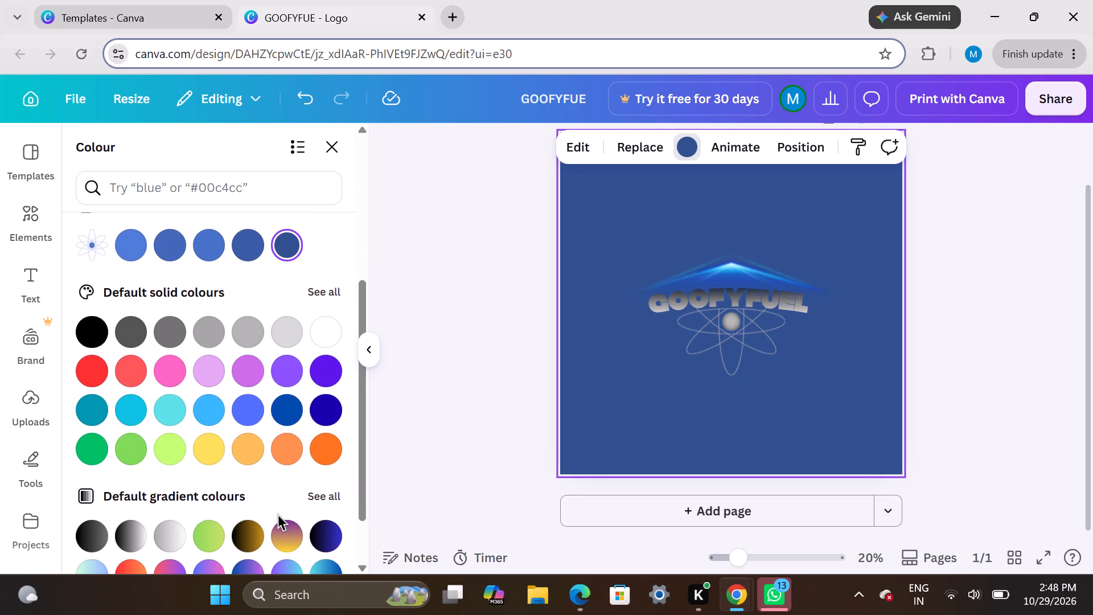
Set the GOOFYFUEL heading's text colour to white (#ffffff).
{"action": "left_click", "coordinate": [717, 298]}
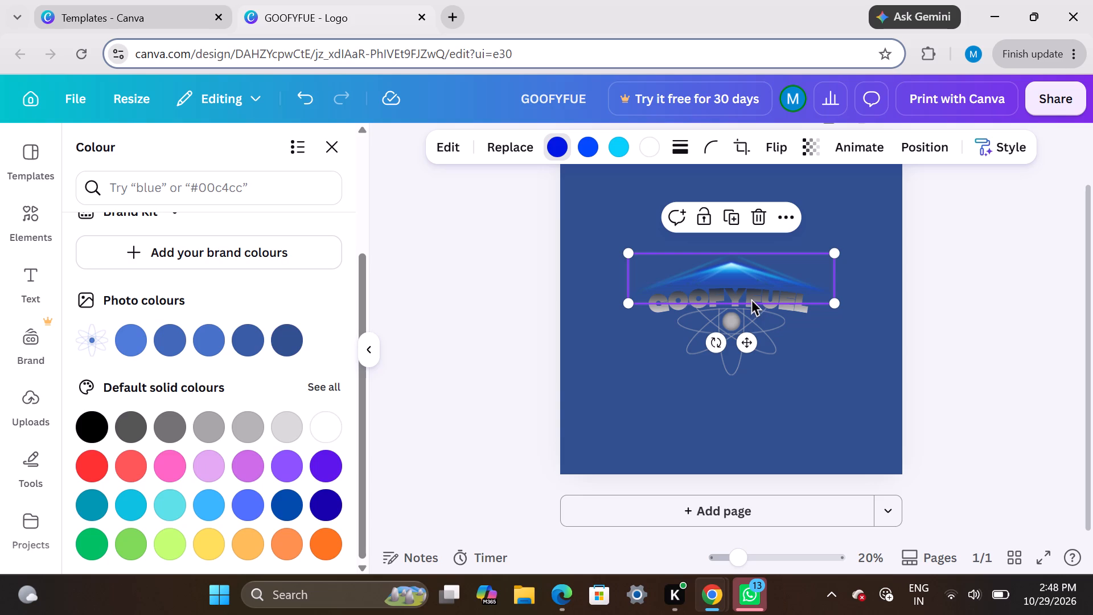
{"action": "left_click", "coordinate": [752, 306]}
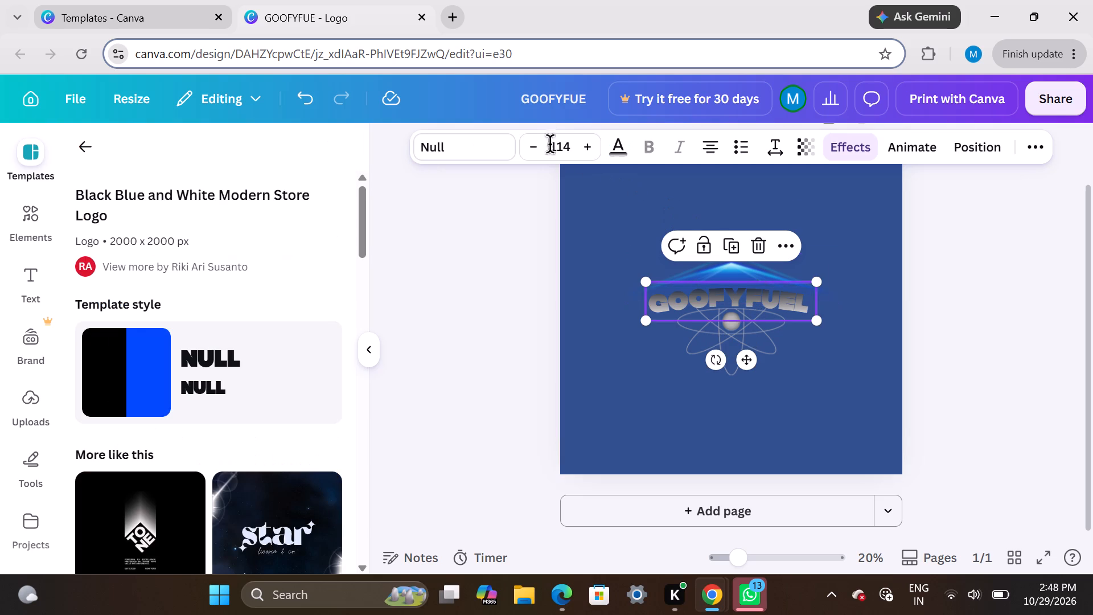
{"action": "left_click", "coordinate": [624, 149]}
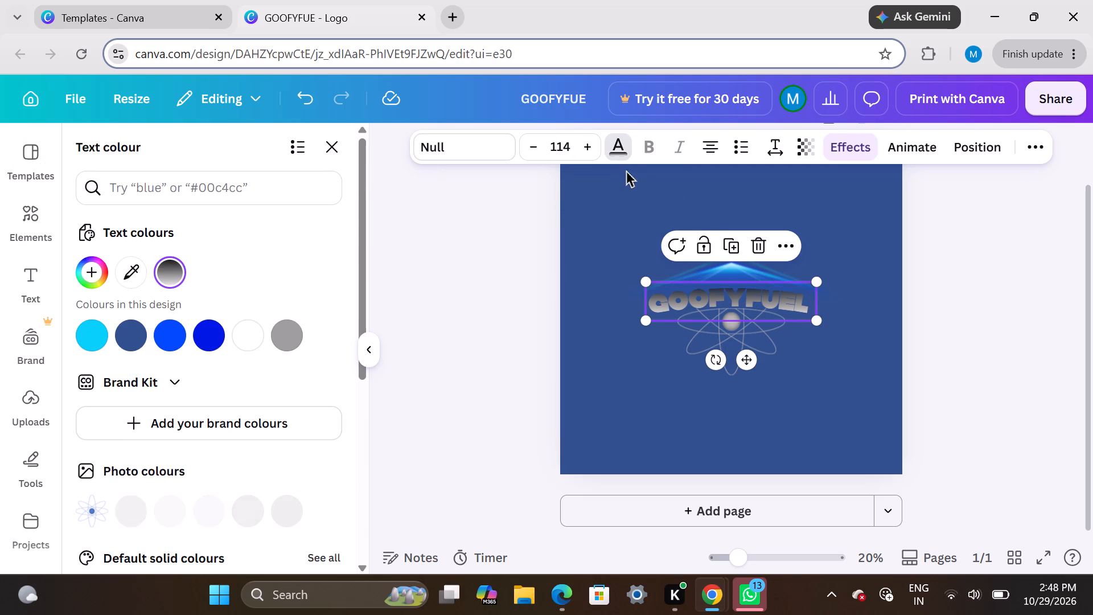
{"action": "left_click", "coordinate": [237, 332]}
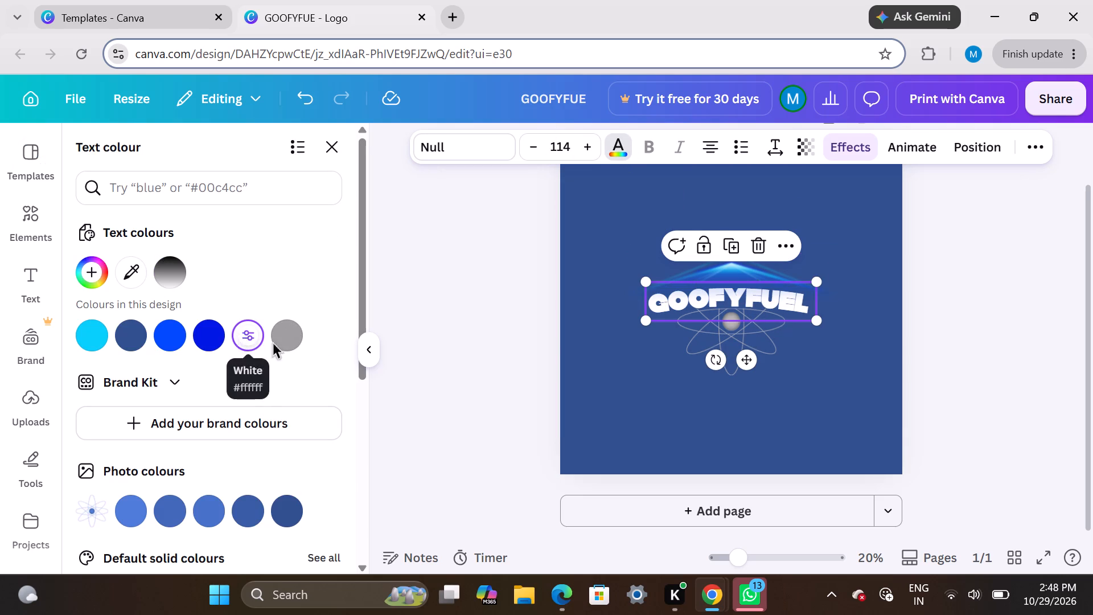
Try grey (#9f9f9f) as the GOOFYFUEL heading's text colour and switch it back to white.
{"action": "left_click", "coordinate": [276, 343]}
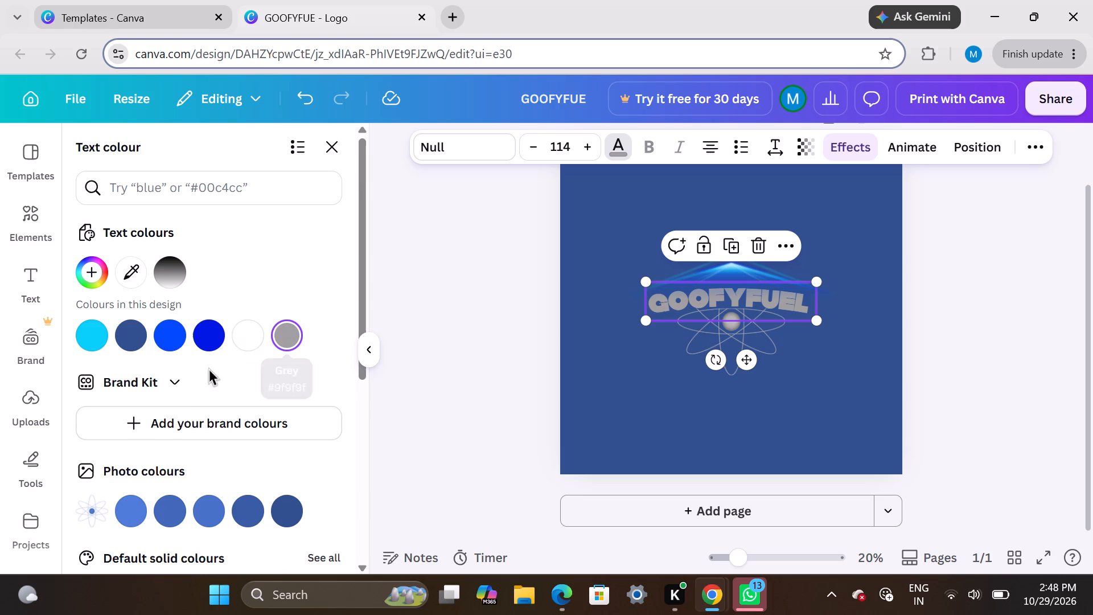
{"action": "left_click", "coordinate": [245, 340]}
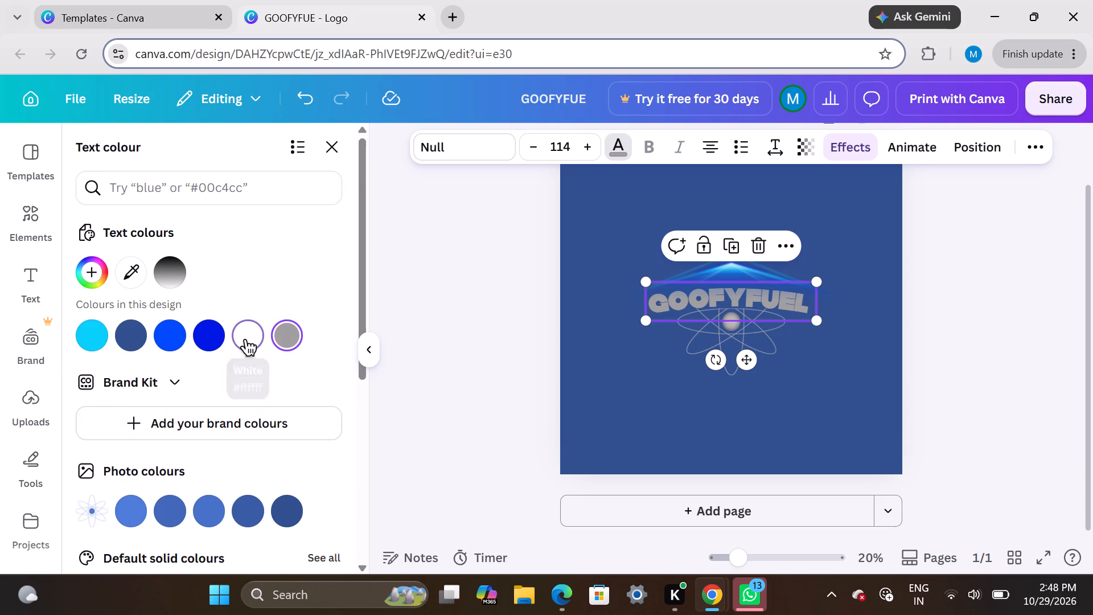
Reduce the GOOFYFUEL heading's font size to 106.
{"action": "left_click", "coordinate": [544, 150]}
{"action": "left_click", "coordinate": [544, 150]}
{"action": "triple_click", "coordinate": [544, 150]}
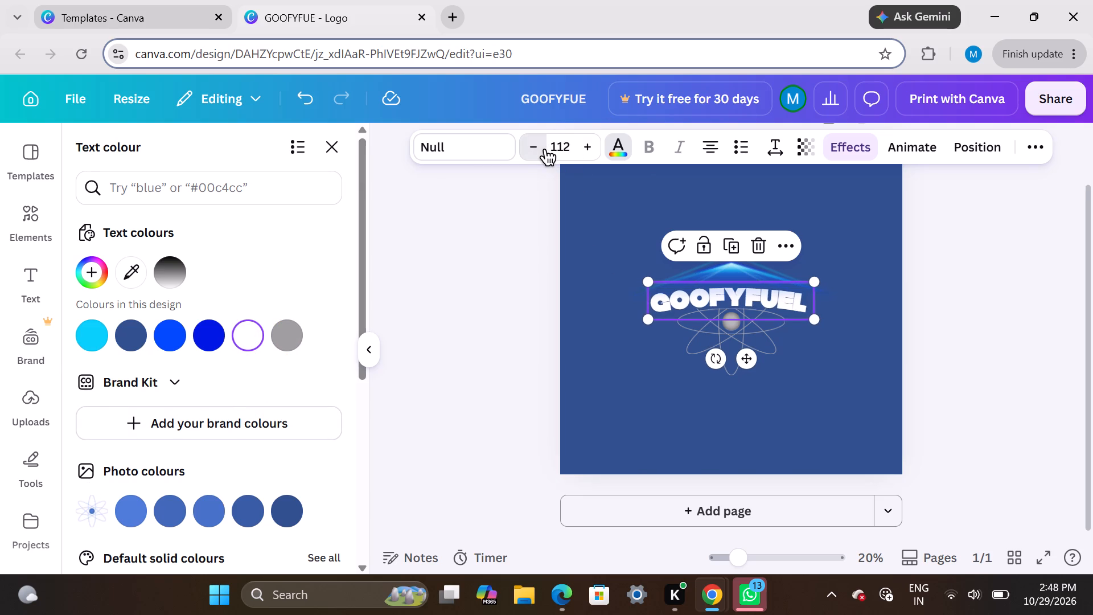
{"action": "triple_click", "coordinate": [544, 150]}
{"action": "left_click", "coordinate": [1049, 374]}
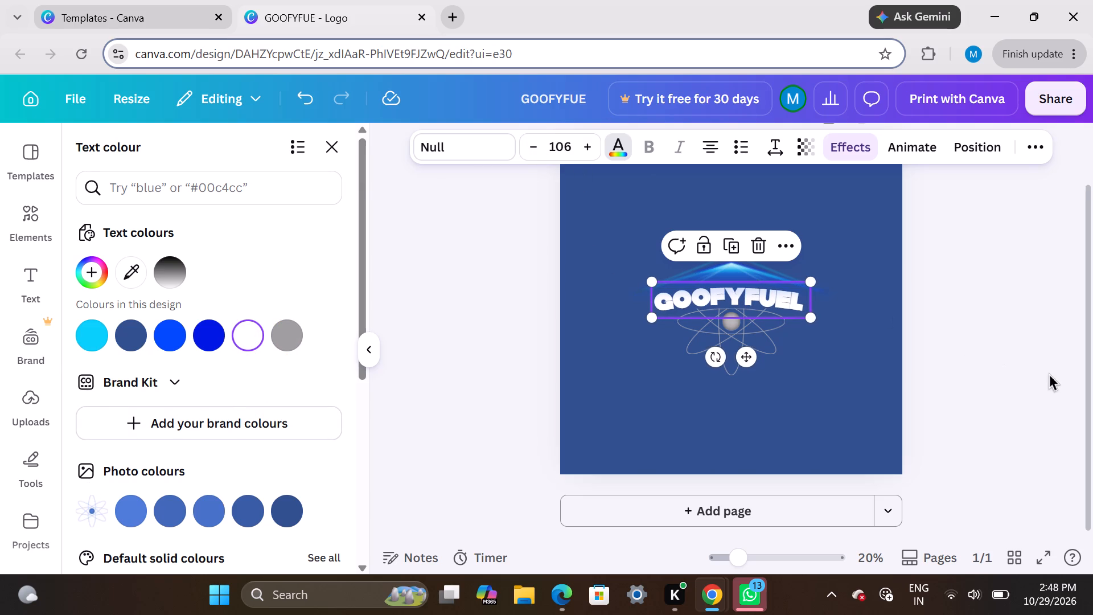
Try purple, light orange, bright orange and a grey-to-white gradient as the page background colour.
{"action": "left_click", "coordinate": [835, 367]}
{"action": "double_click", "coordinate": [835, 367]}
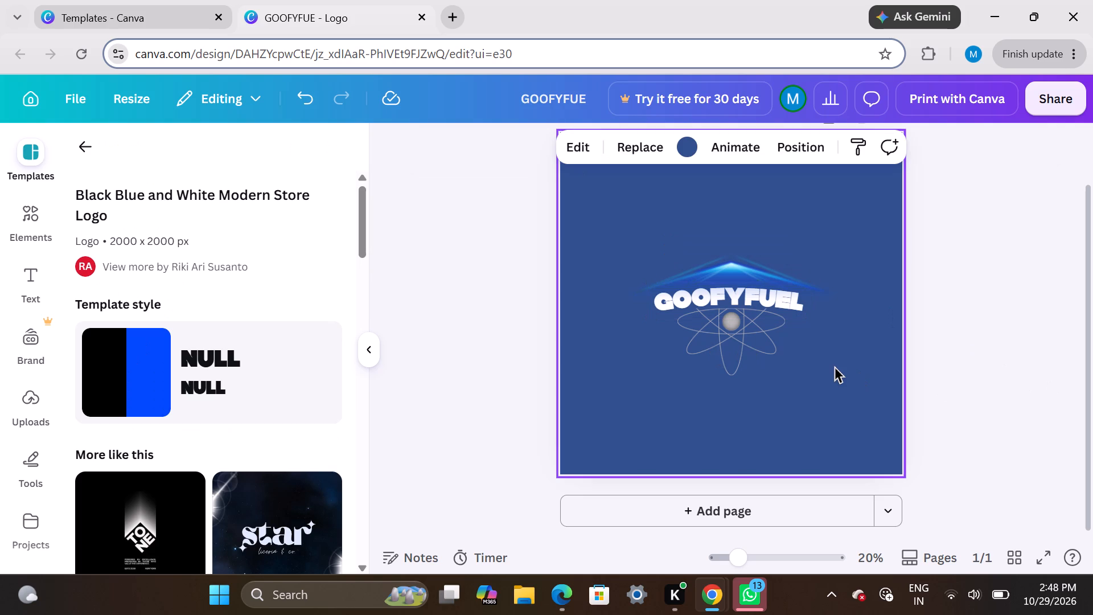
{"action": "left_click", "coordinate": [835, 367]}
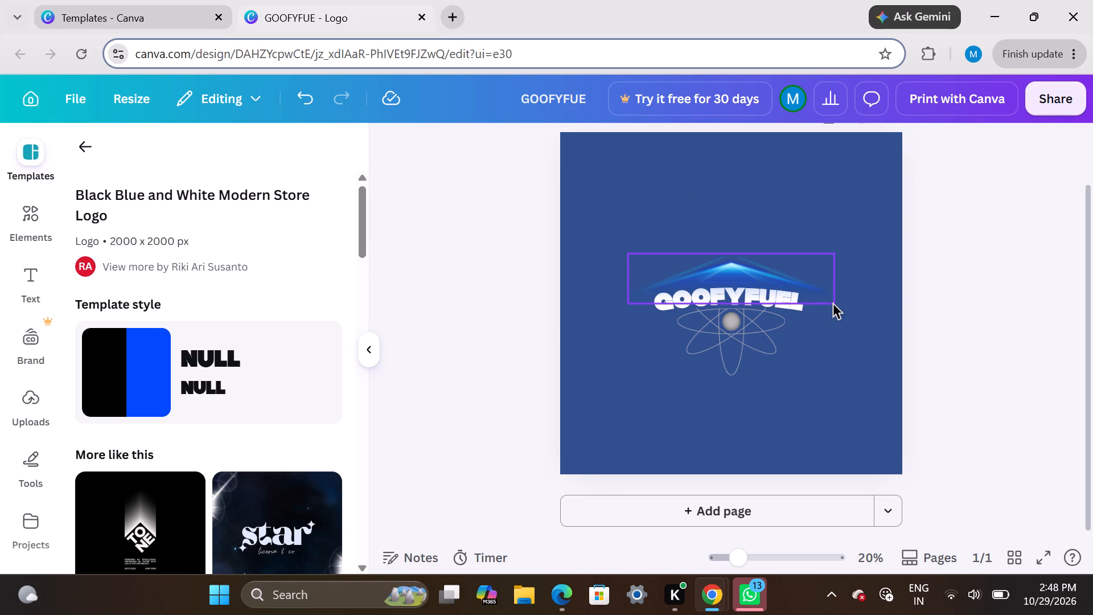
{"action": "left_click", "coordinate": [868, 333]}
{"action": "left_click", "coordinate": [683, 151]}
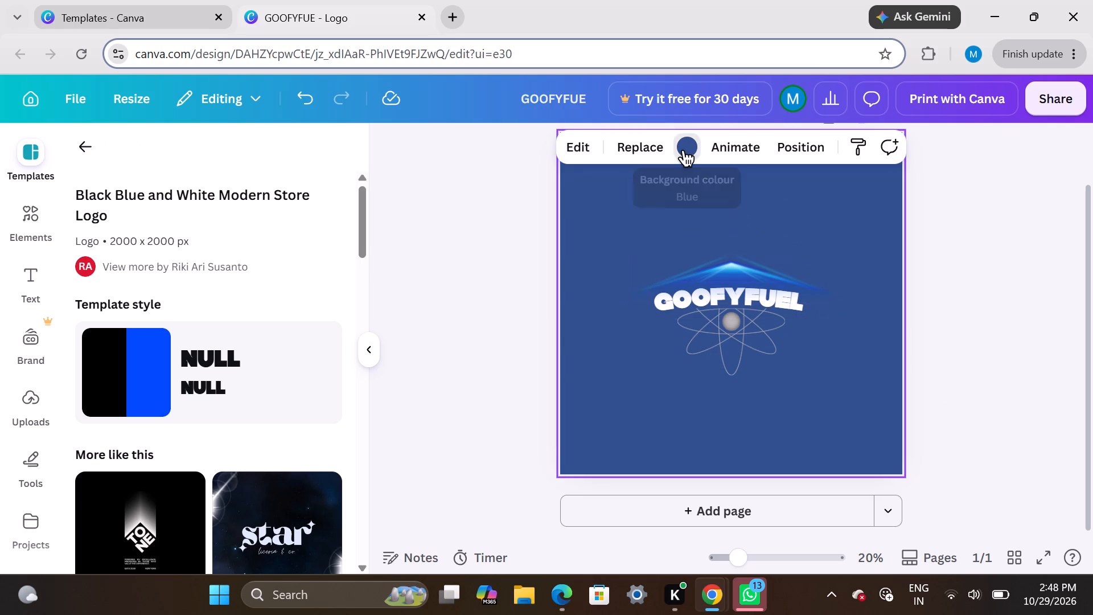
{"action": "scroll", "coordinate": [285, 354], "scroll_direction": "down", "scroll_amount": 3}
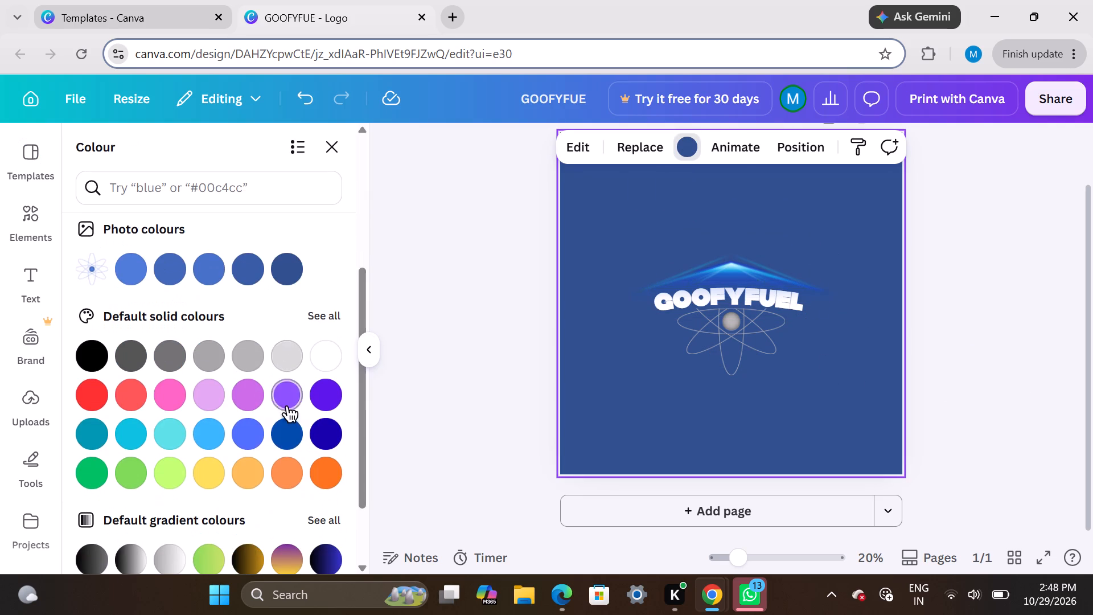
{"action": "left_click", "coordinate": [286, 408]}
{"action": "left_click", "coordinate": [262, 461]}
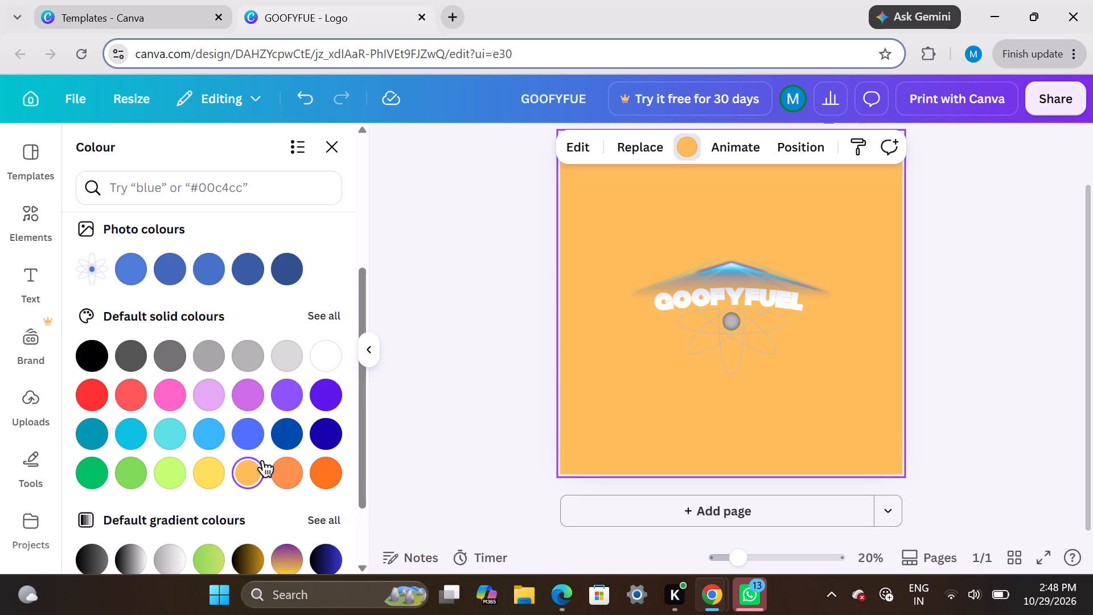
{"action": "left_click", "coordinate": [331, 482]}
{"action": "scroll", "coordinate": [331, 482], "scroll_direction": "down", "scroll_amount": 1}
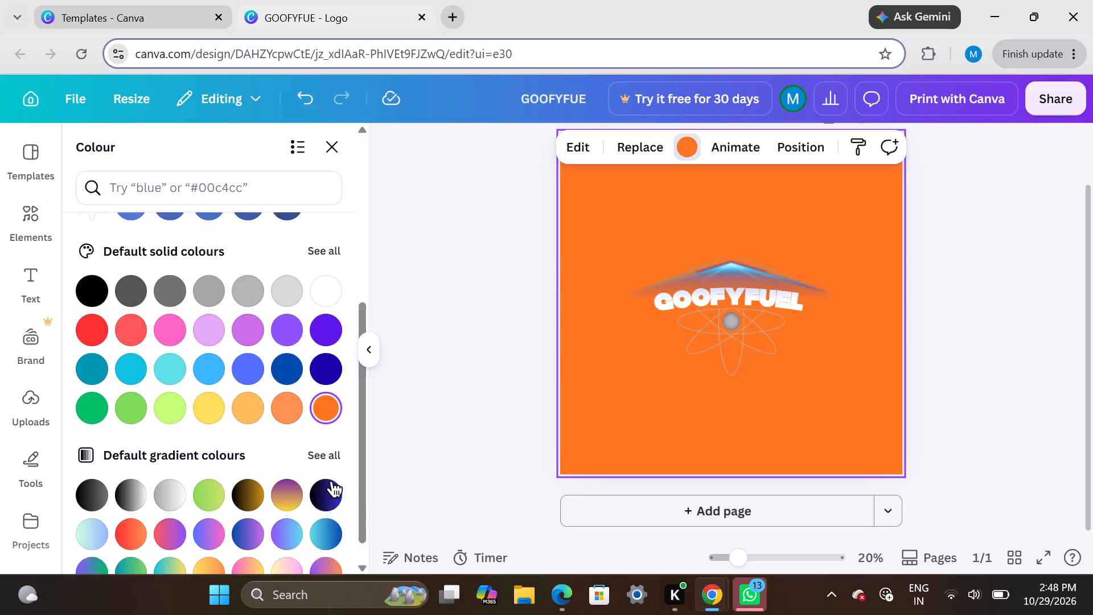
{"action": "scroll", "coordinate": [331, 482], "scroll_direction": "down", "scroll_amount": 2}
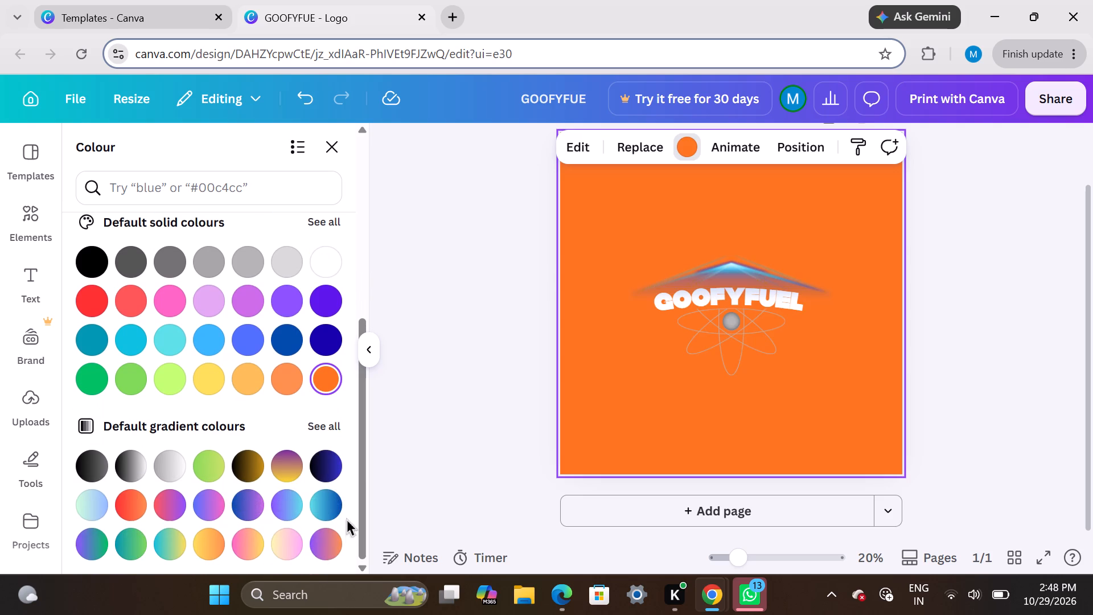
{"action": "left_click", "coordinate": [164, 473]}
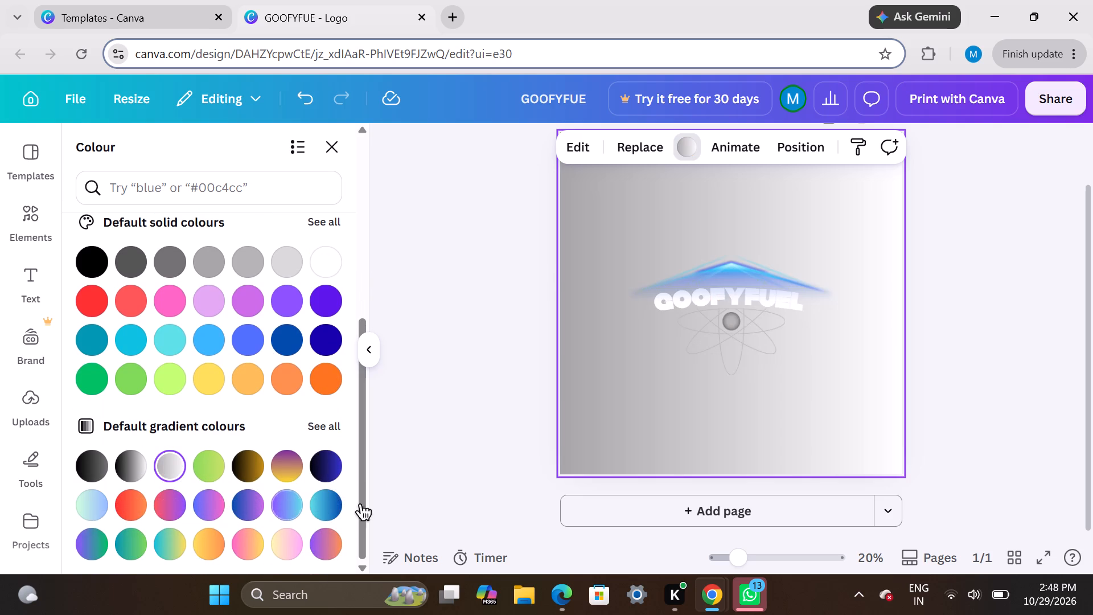
{"action": "left_click", "coordinate": [717, 301]}
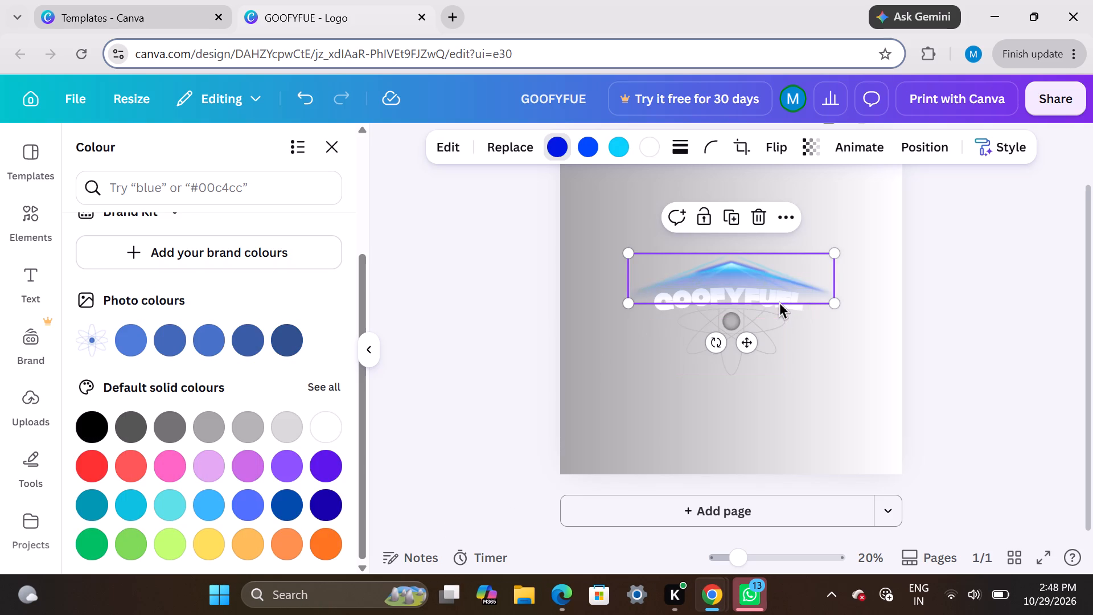
{"action": "left_click", "coordinate": [780, 307]}
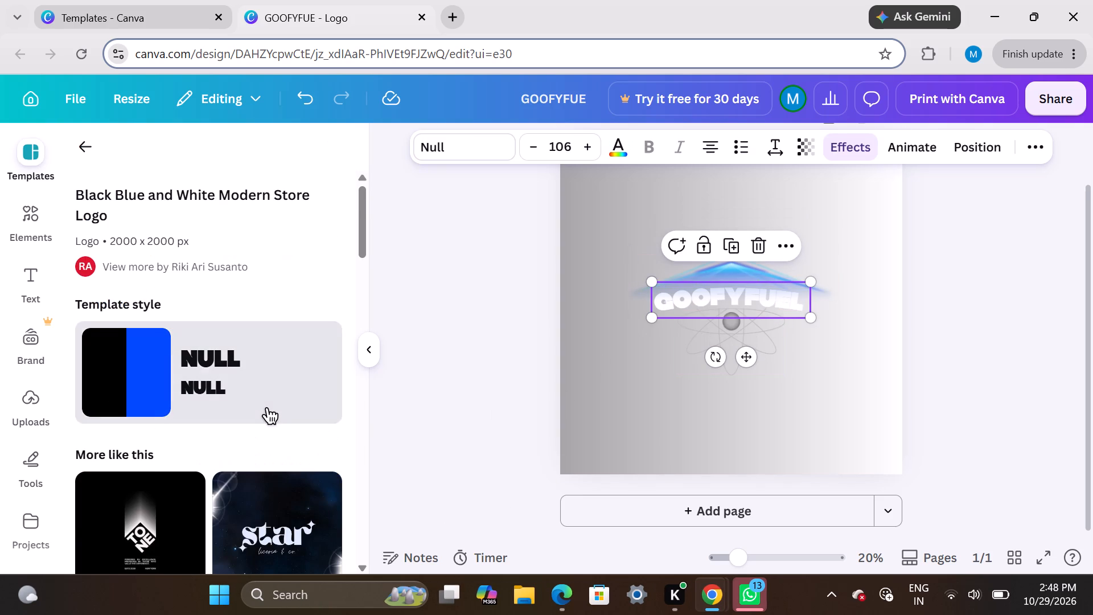
{"action": "scroll", "coordinate": [266, 408], "scroll_direction": "down", "scroll_amount": 3}
{"action": "scroll", "coordinate": [266, 408], "scroll_direction": "up", "scroll_amount": 3}
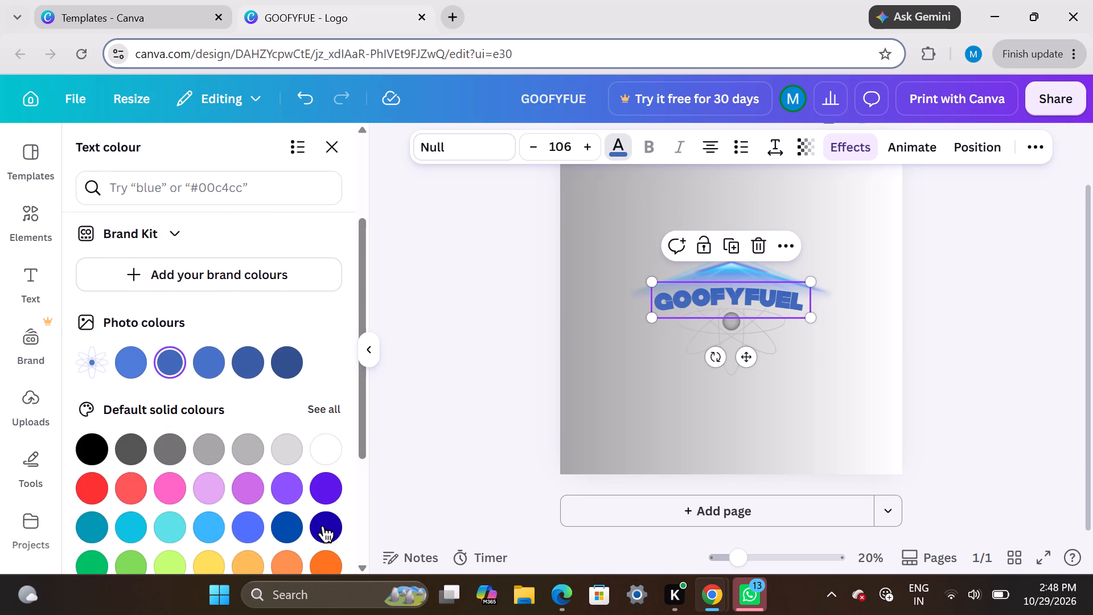
{"action": "left_click", "coordinate": [285, 545]}
{"action": "scroll", "coordinate": [285, 545], "scroll_direction": "down", "scroll_amount": 4}
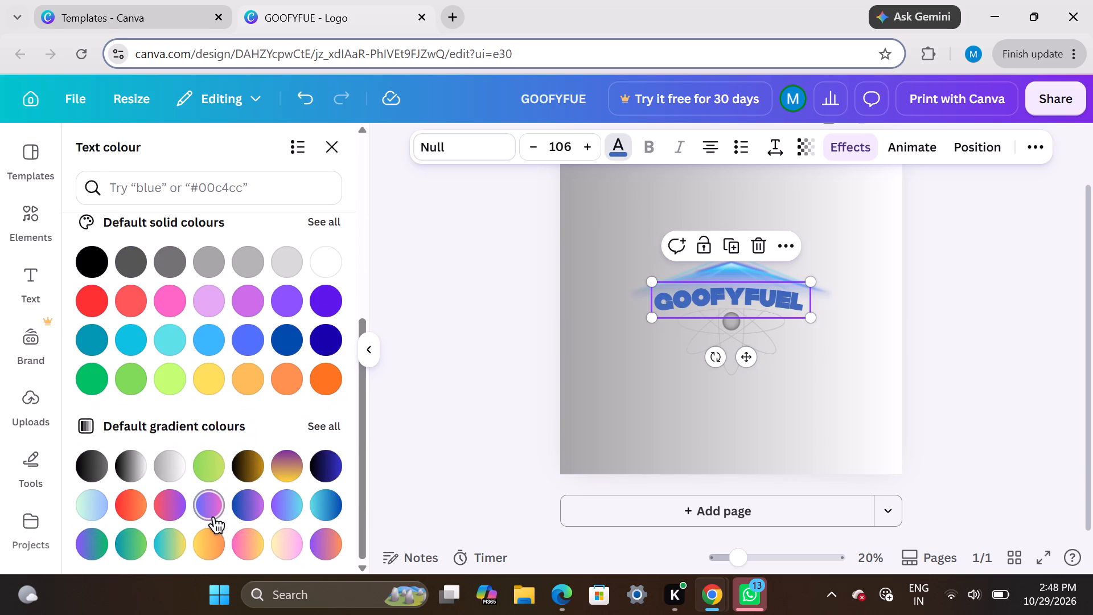
{"action": "left_click", "coordinate": [213, 518]}
{"action": "left_click", "coordinate": [295, 528]}
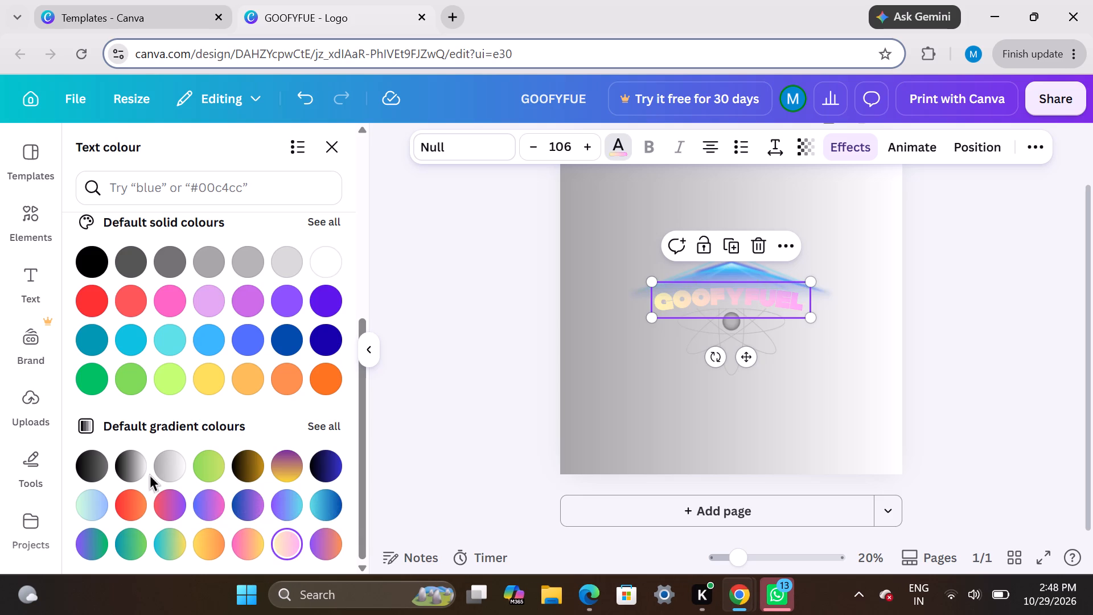
{"action": "left_click", "coordinate": [96, 509]}
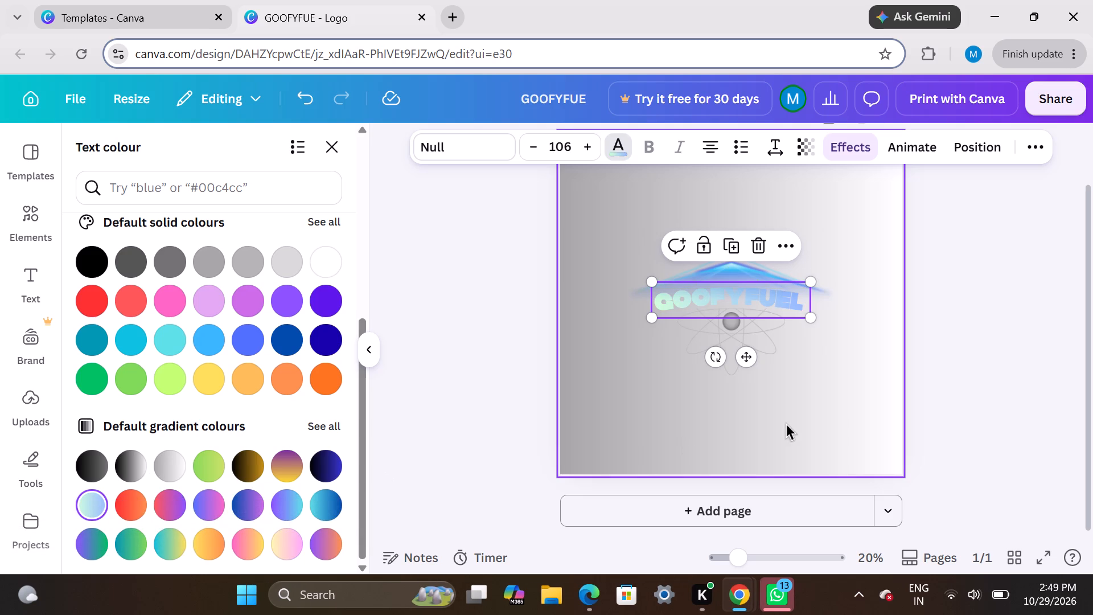
Try grey (#9f9f9f) for the page background and settle on the photo-palette blue (#4168b8).
{"action": "left_click", "coordinate": [844, 413]}
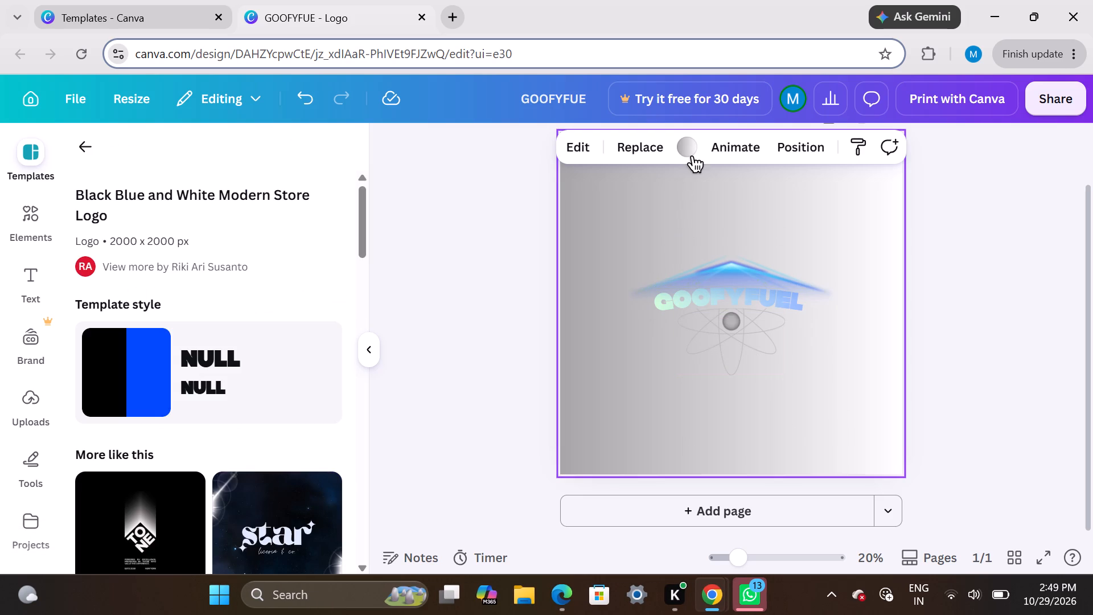
{"action": "left_click", "coordinate": [691, 147]}
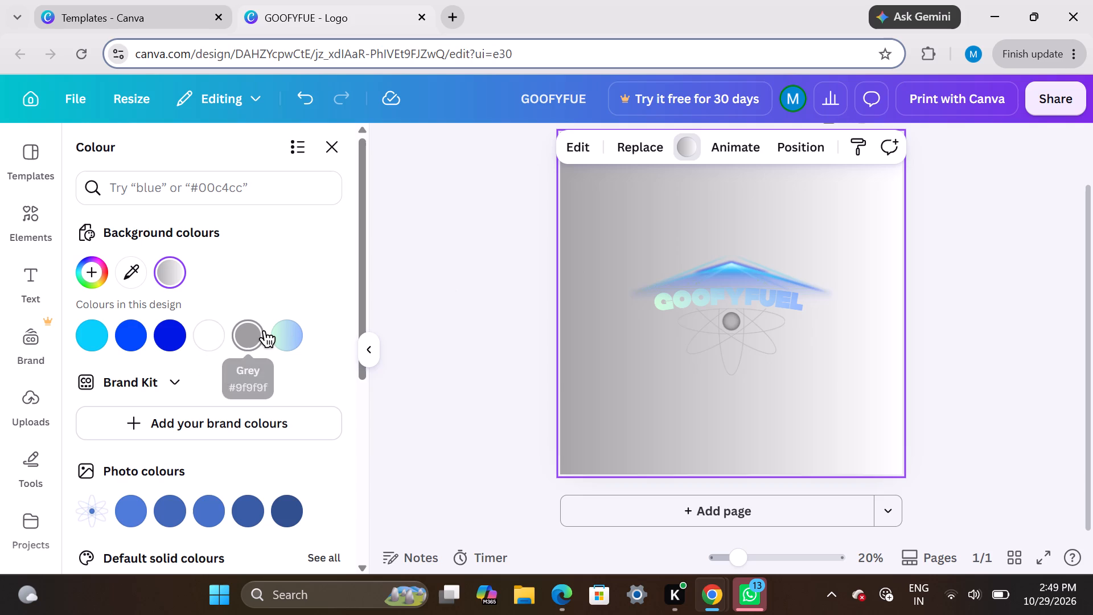
{"action": "left_click", "coordinate": [259, 332]}
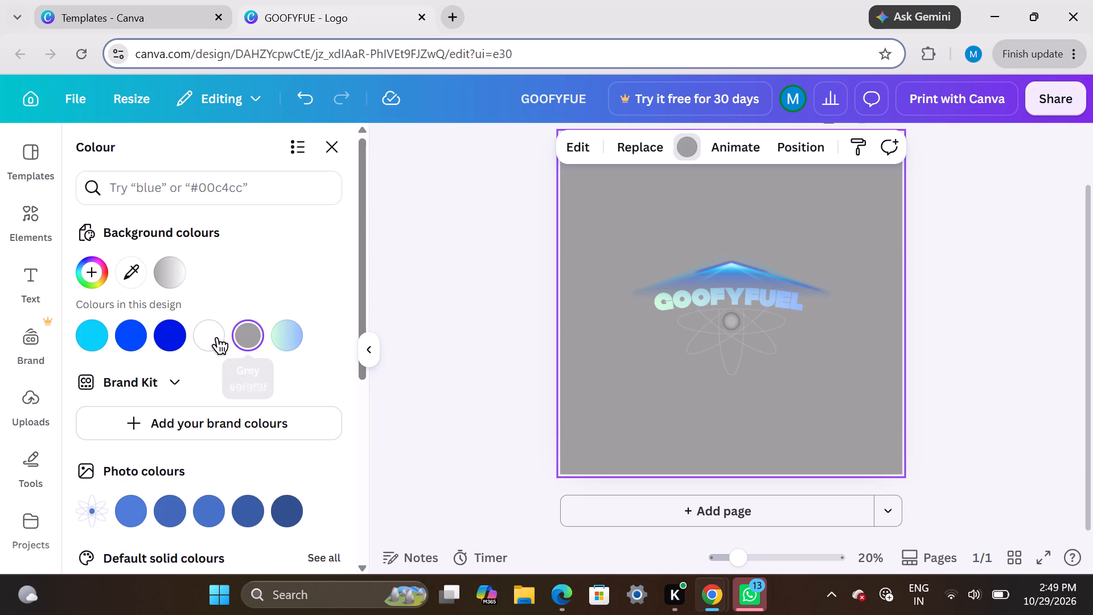
{"action": "left_click", "coordinate": [178, 511]}
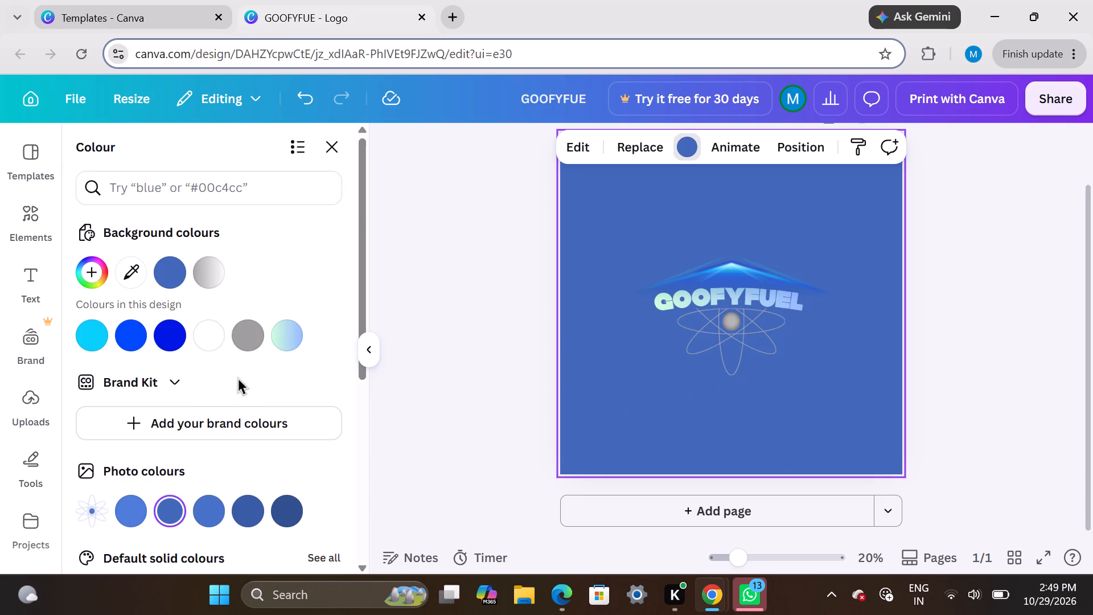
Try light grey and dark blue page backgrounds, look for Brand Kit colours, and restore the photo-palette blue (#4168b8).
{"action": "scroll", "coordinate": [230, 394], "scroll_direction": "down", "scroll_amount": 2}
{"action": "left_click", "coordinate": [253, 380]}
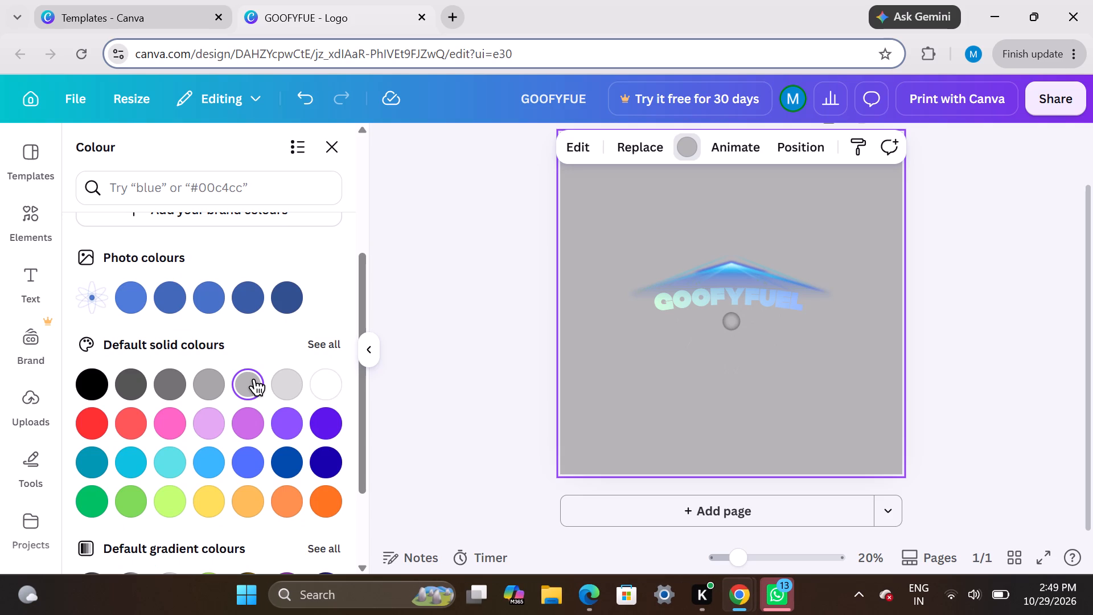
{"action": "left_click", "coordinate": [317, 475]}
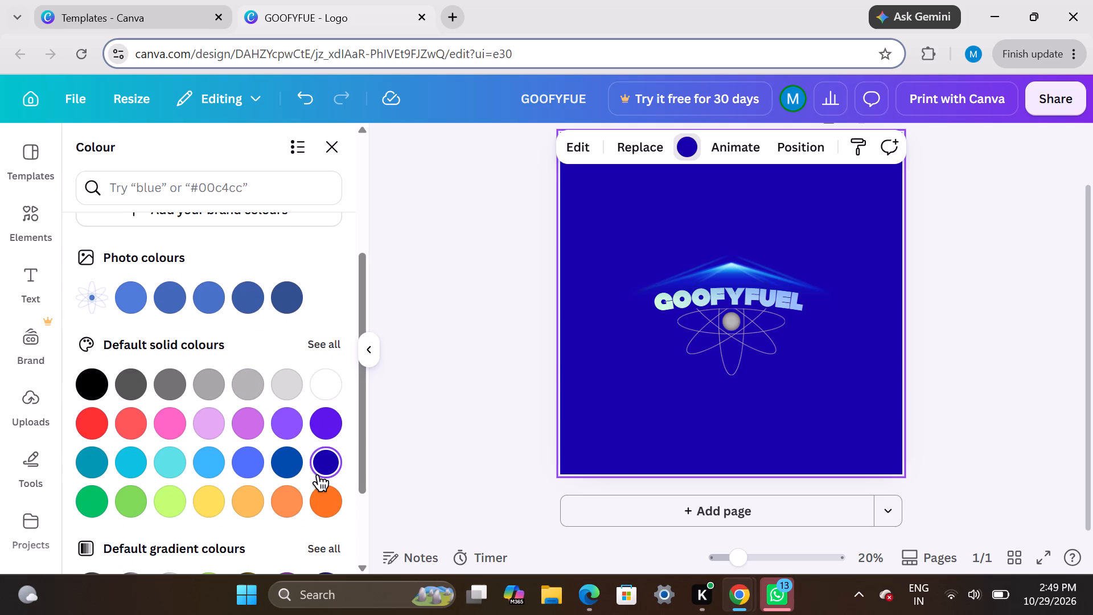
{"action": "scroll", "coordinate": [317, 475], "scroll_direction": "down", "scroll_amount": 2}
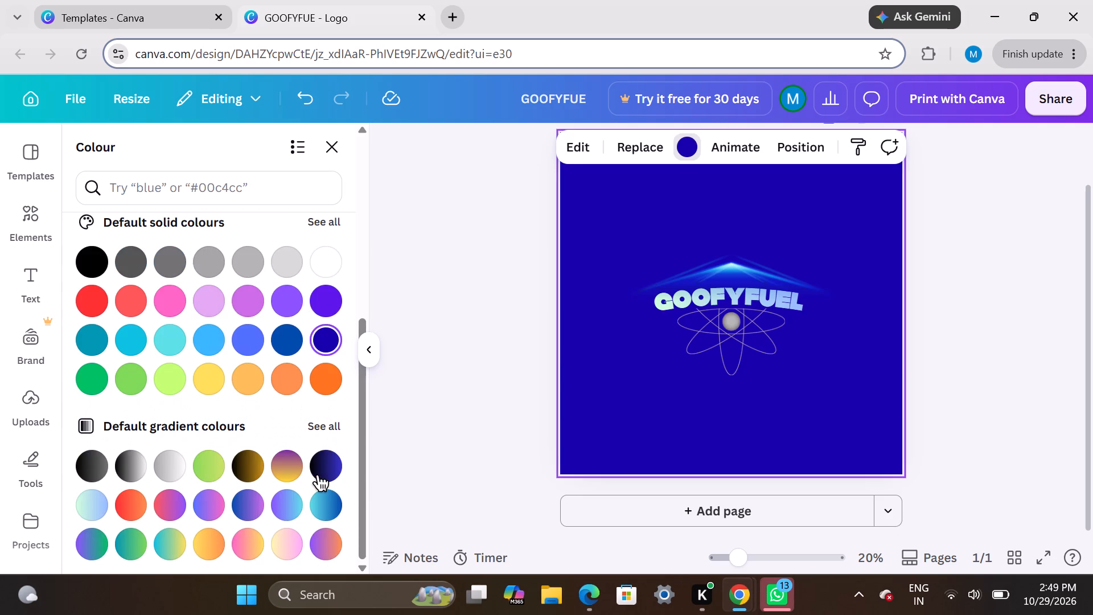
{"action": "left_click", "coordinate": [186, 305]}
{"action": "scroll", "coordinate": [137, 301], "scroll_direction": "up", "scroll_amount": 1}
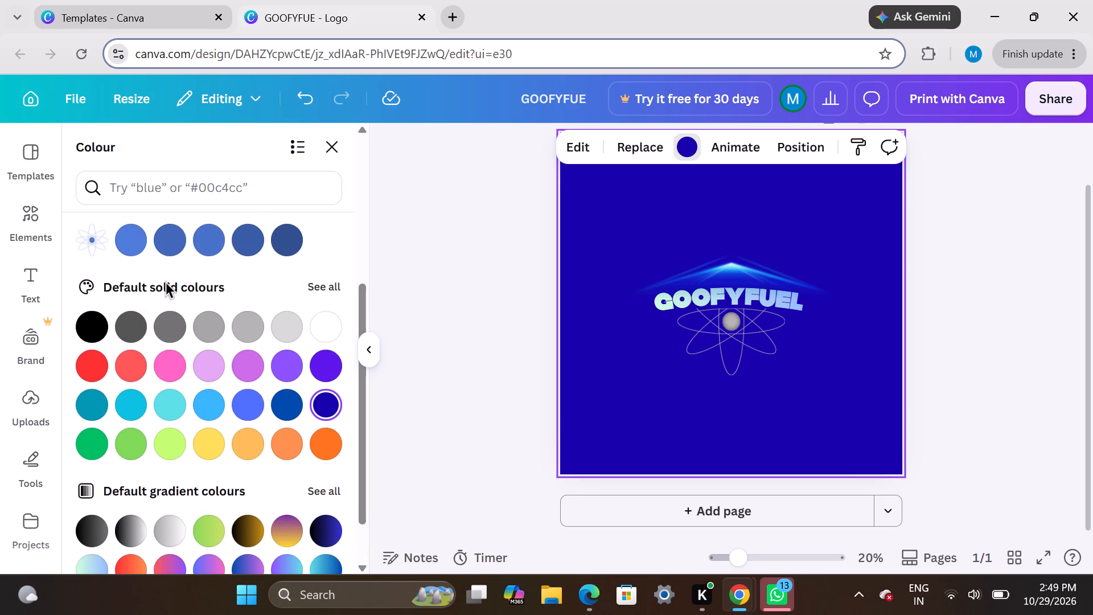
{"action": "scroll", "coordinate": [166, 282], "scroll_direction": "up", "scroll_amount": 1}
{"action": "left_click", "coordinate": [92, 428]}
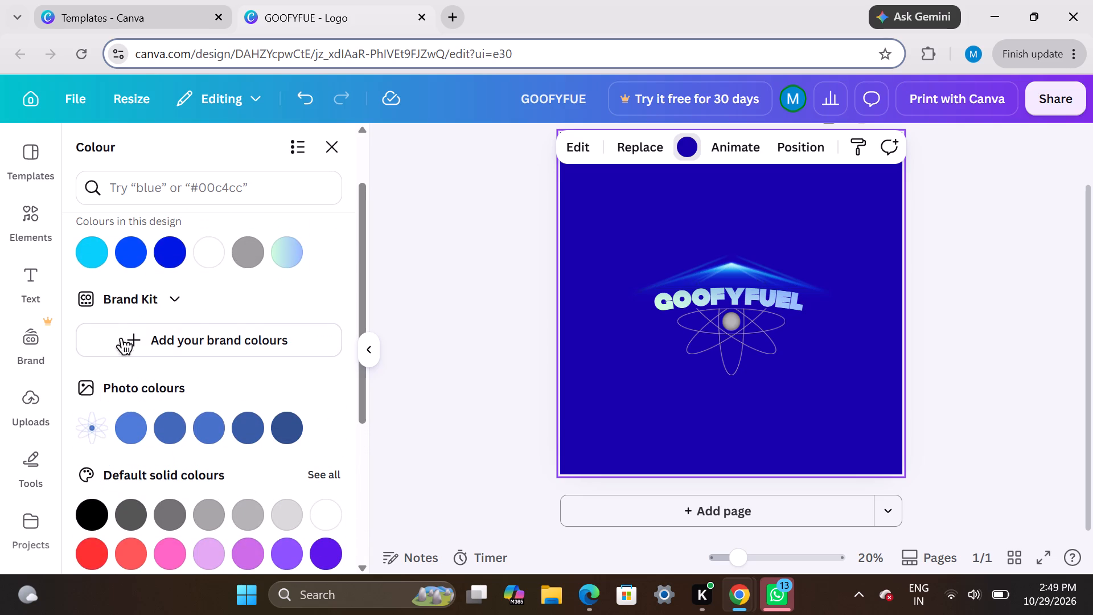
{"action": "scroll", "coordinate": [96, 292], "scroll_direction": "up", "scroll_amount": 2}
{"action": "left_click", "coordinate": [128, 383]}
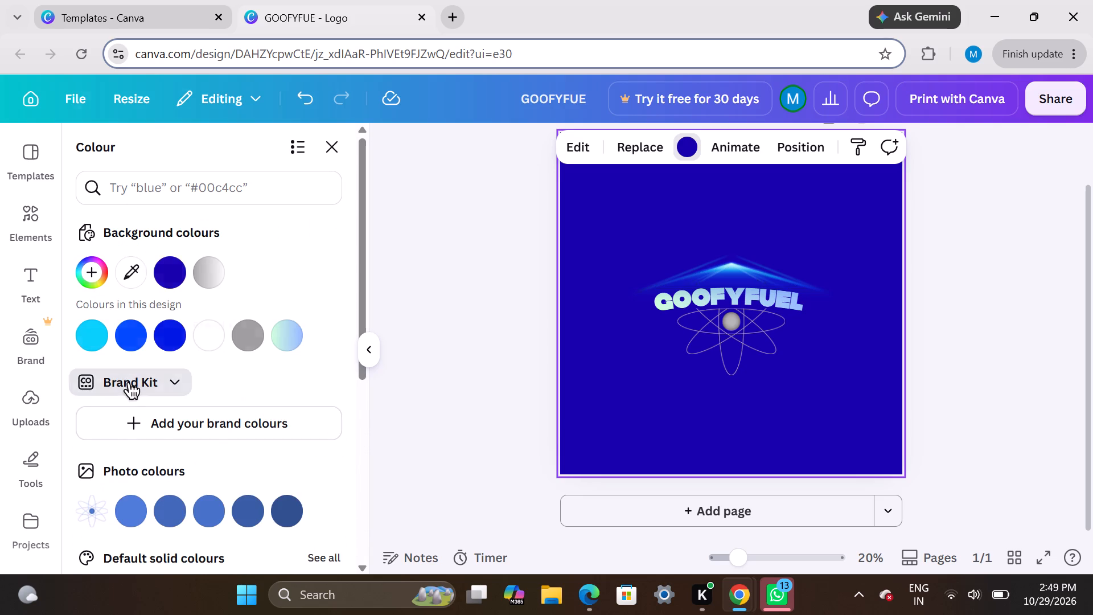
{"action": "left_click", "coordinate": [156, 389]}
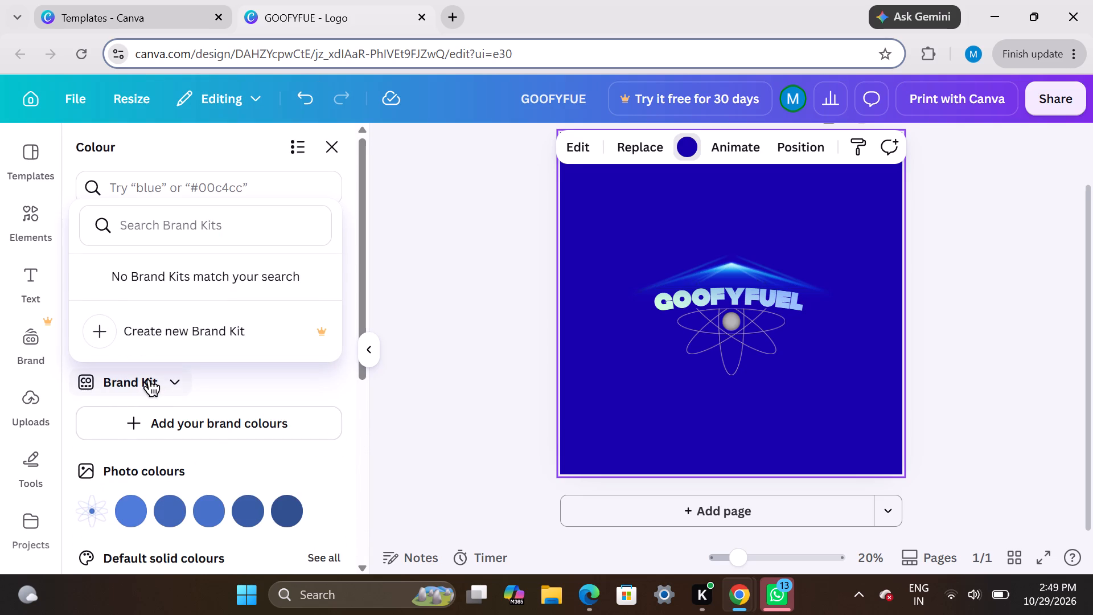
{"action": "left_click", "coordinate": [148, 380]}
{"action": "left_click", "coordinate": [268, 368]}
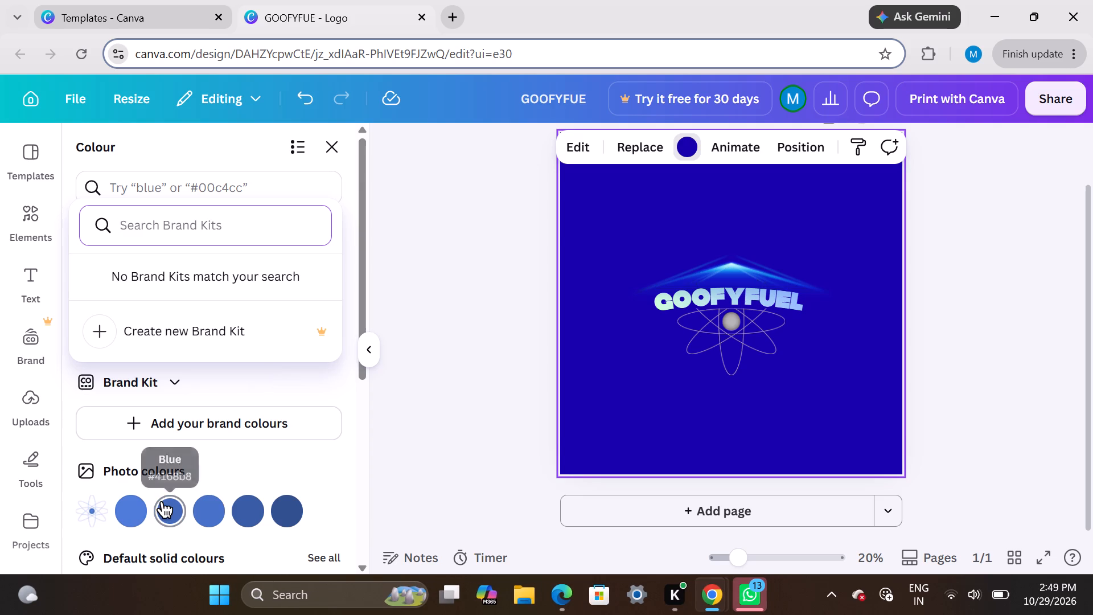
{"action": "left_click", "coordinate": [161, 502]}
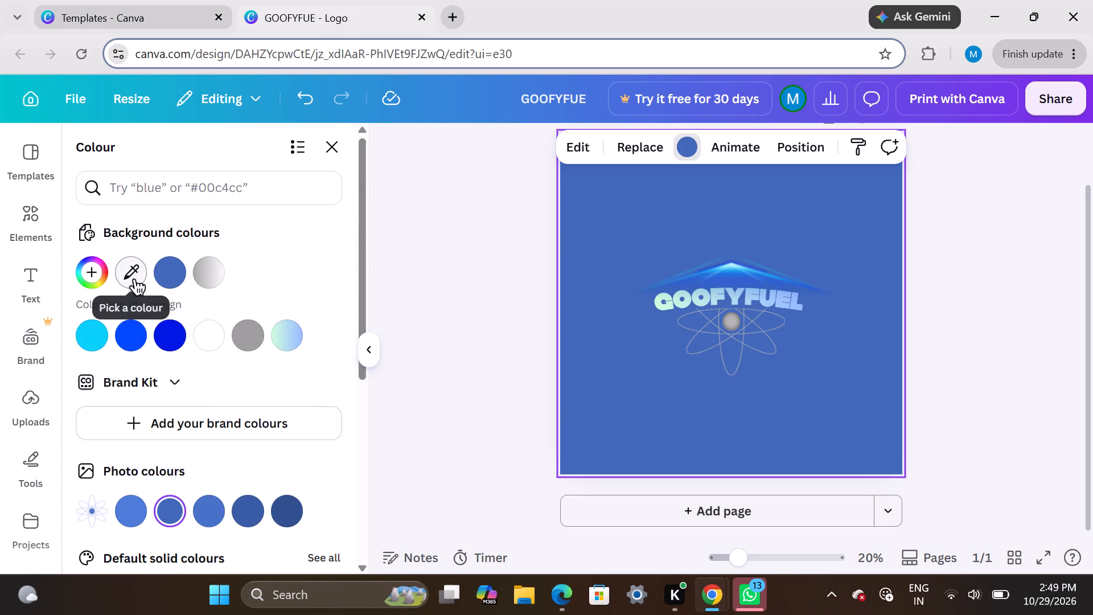
Sample the blue (#397ed9) from the editor's header bar as the page background colour.
{"action": "left_click", "coordinate": [134, 280]}
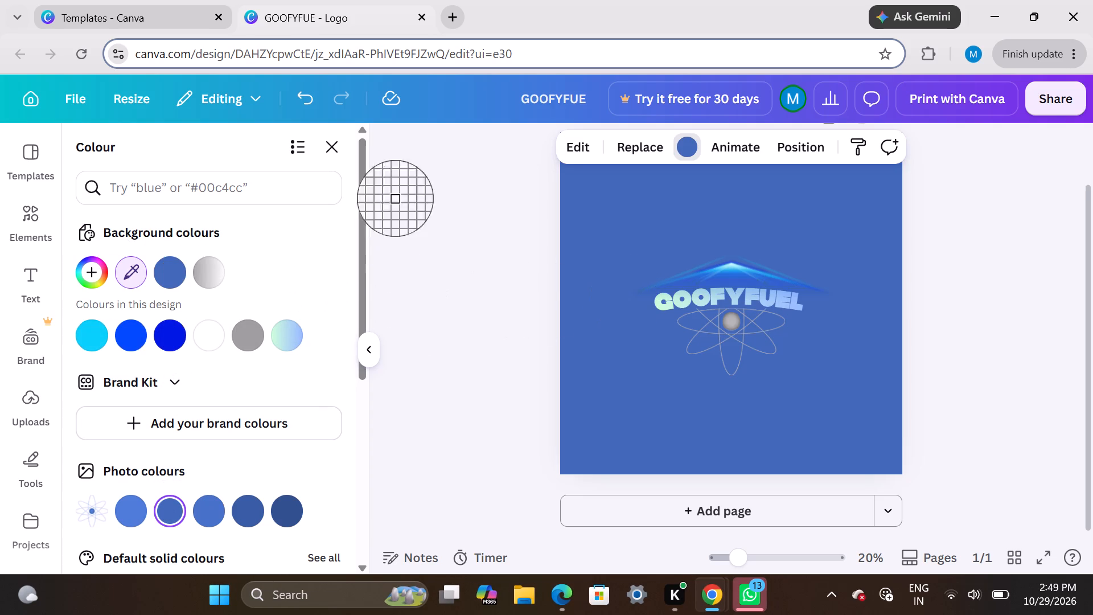
{"action": "left_click", "coordinate": [495, 100]}
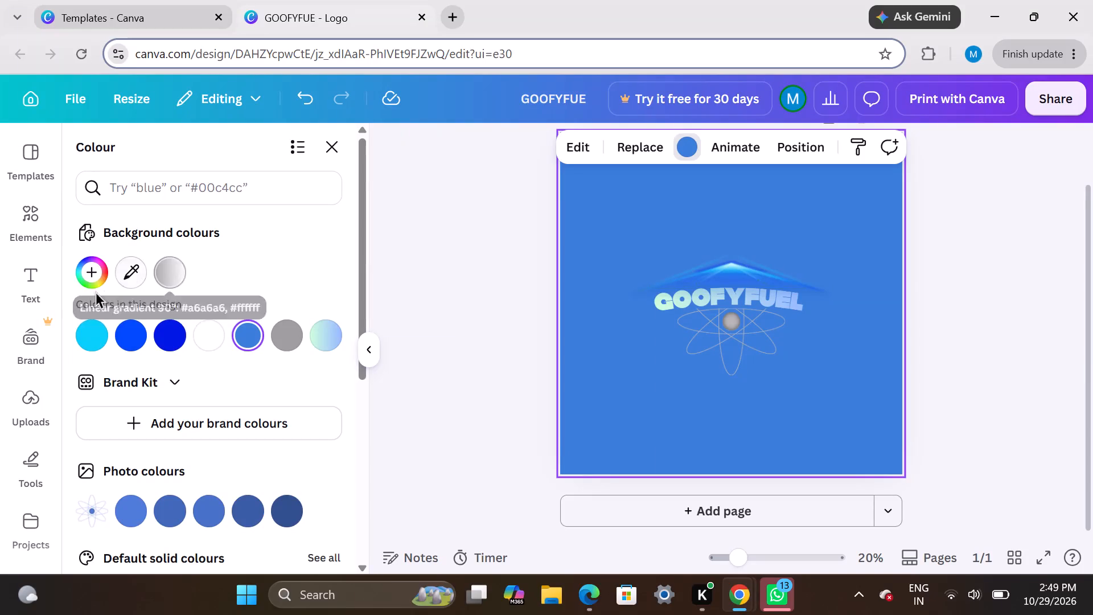
Turn the page background into a blue-to-pink gradient (#397ed9, #ffc5ff), try the linear and corner styles, and settle on the centred radial style.
{"action": "left_click", "coordinate": [92, 273]}
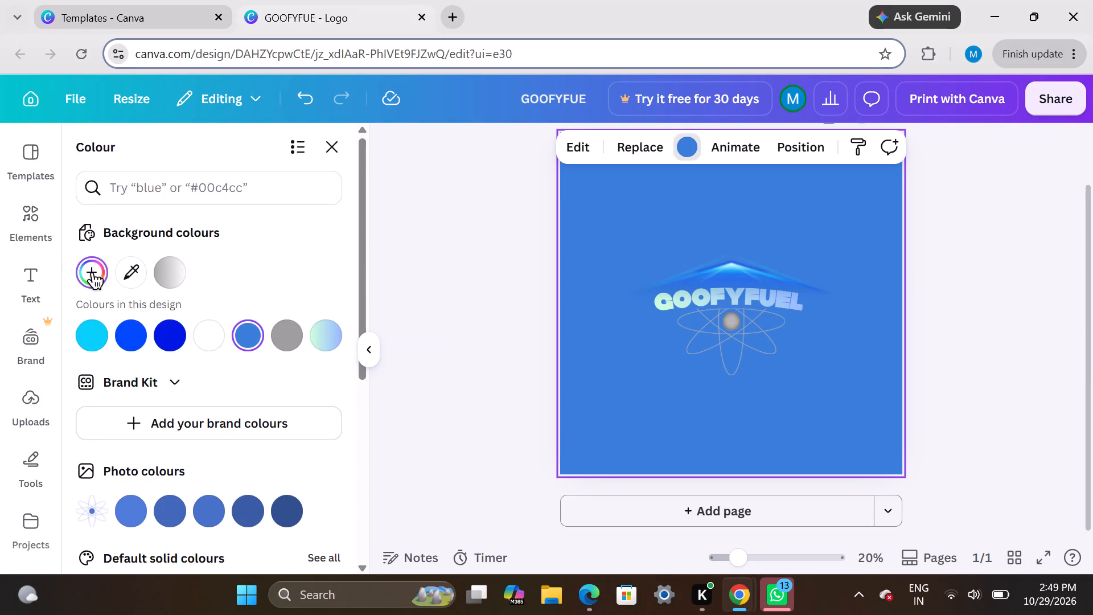
{"action": "left_click", "coordinate": [283, 311]}
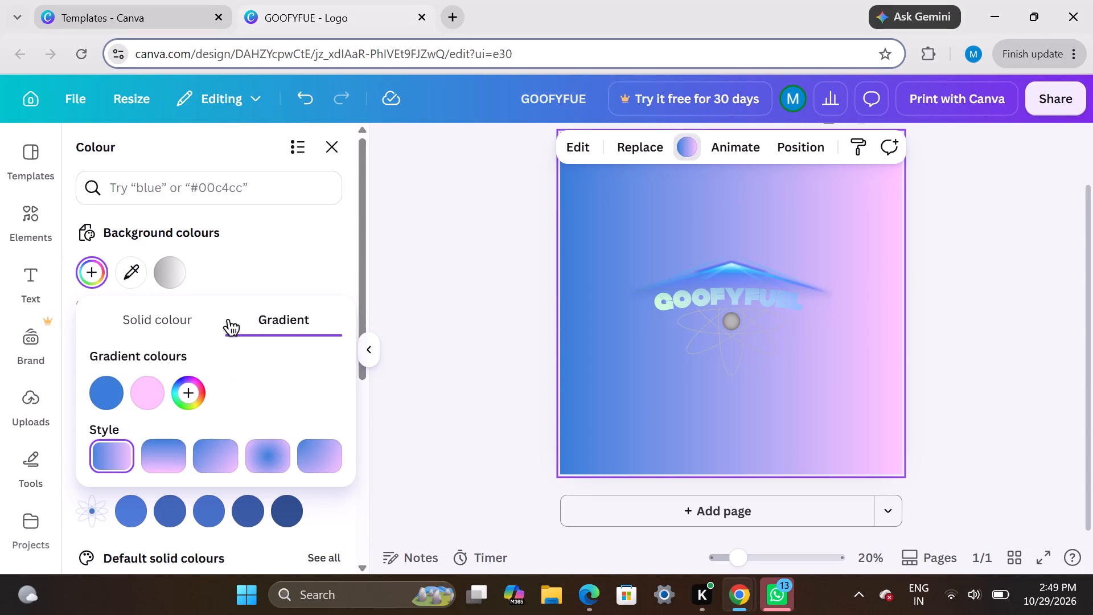
{"action": "left_click", "coordinate": [155, 462]}
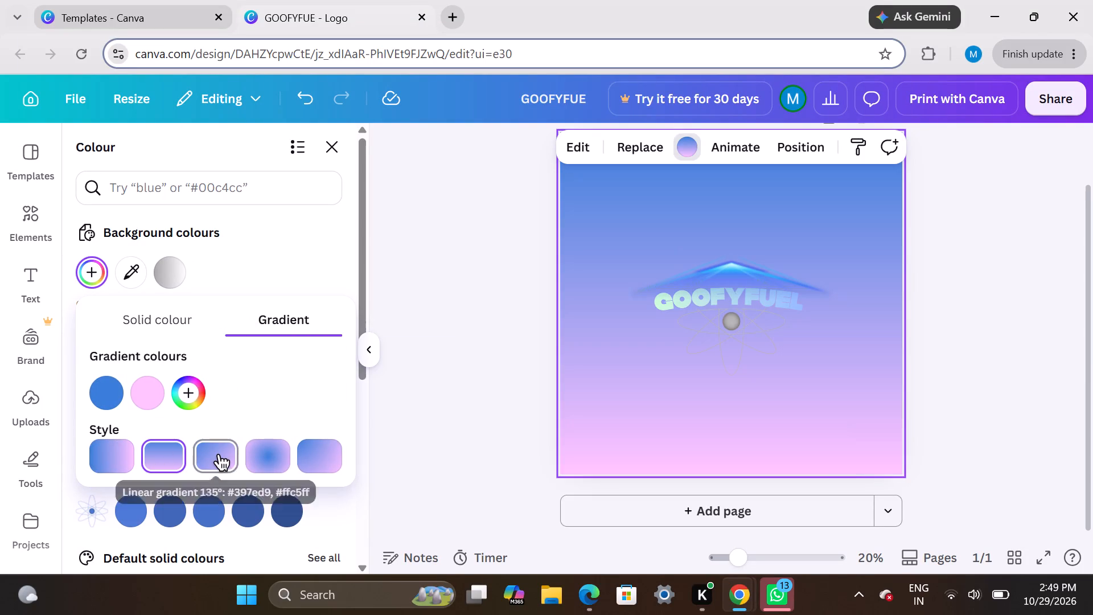
{"action": "left_click", "coordinate": [221, 456]}
{"action": "left_click", "coordinate": [270, 462]}
{"action": "left_click", "coordinate": [324, 462]}
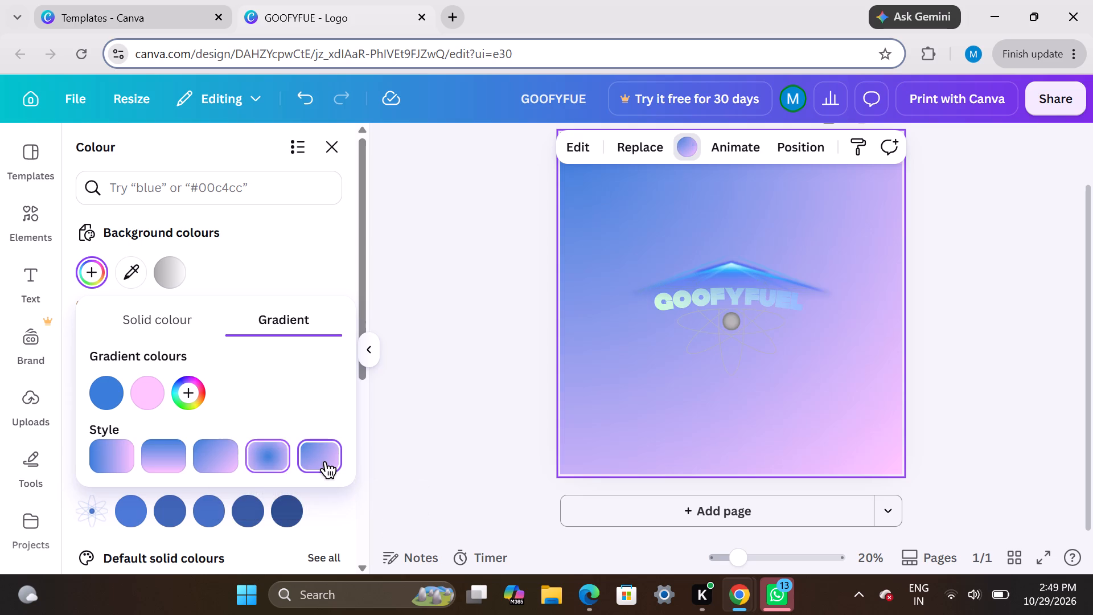
{"action": "left_click", "coordinate": [257, 457]}
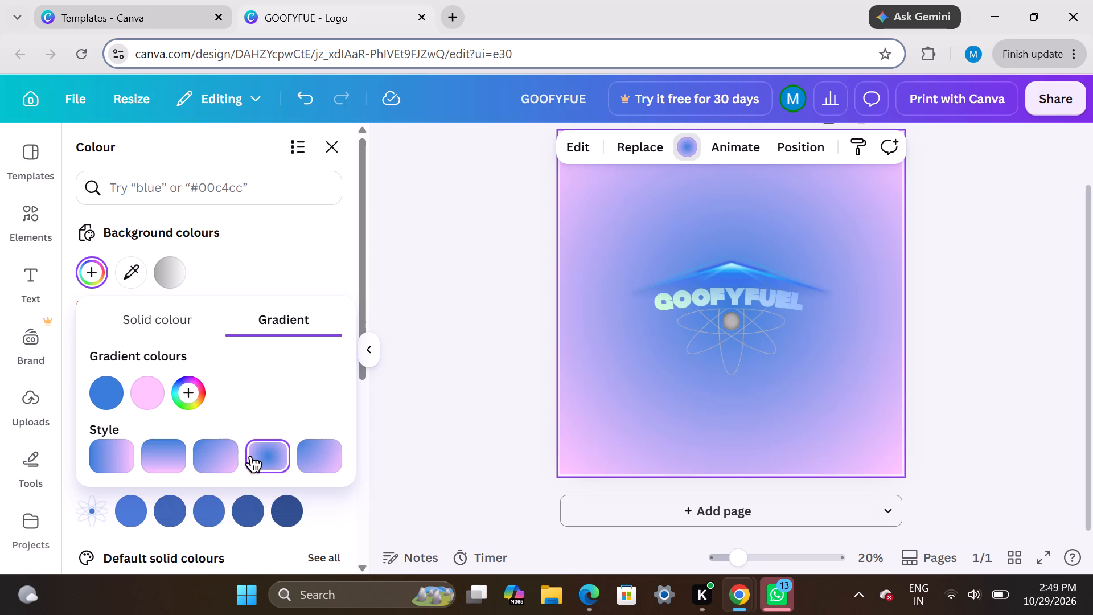
Add a third colour to the background gradient, try bright magentas such as #F122F1 and #FF06FF, and settle on black (#000000).
{"action": "left_click", "coordinate": [688, 146]}
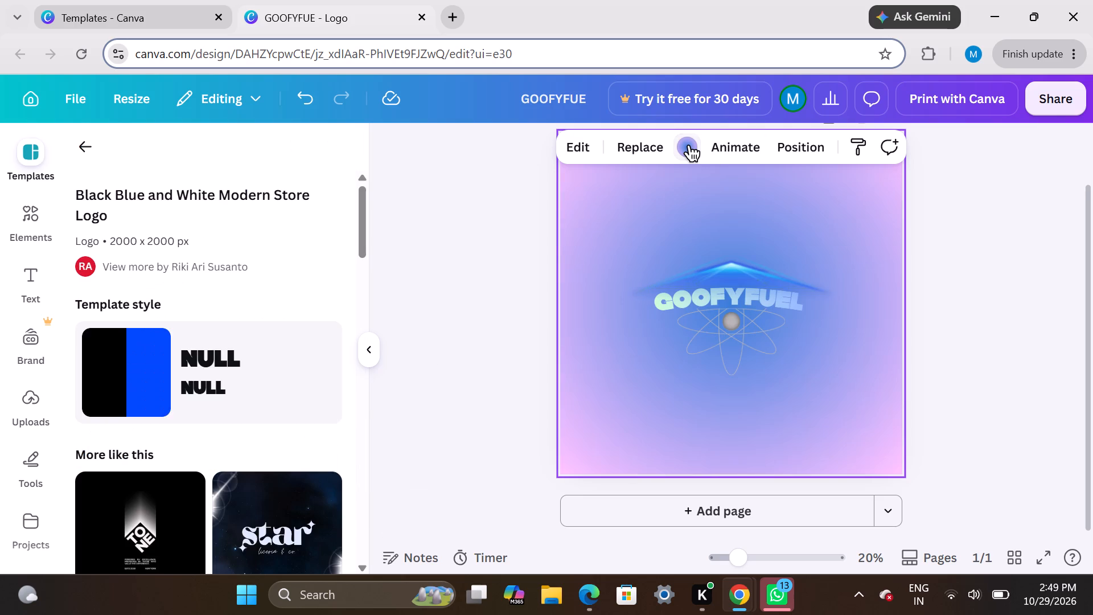
{"action": "left_click", "coordinate": [688, 146]}
{"action": "left_click", "coordinate": [166, 268]}
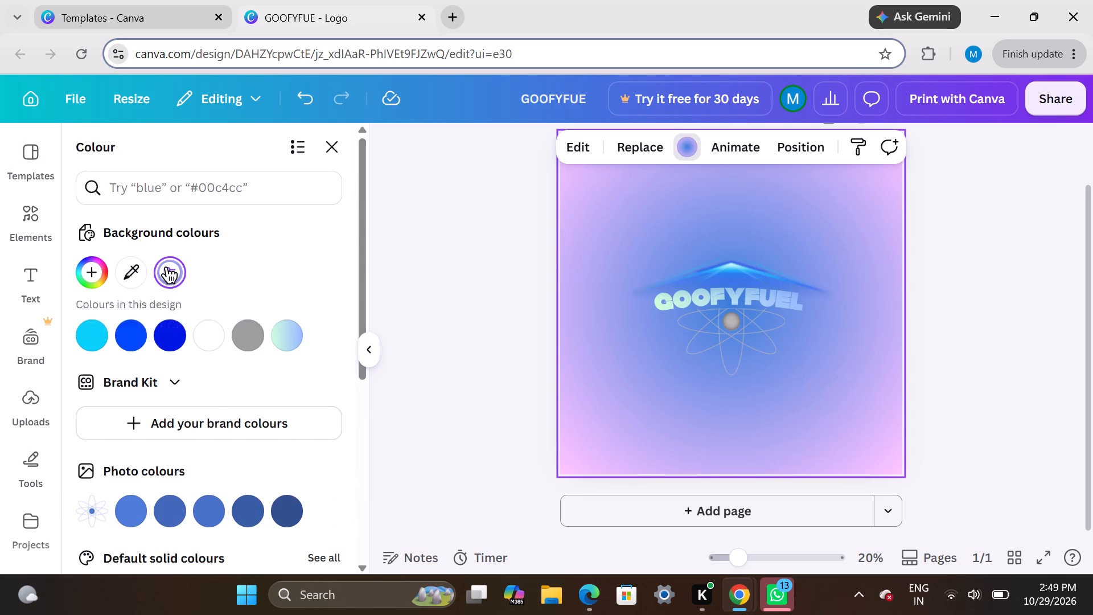
{"action": "left_click", "coordinate": [190, 396]}
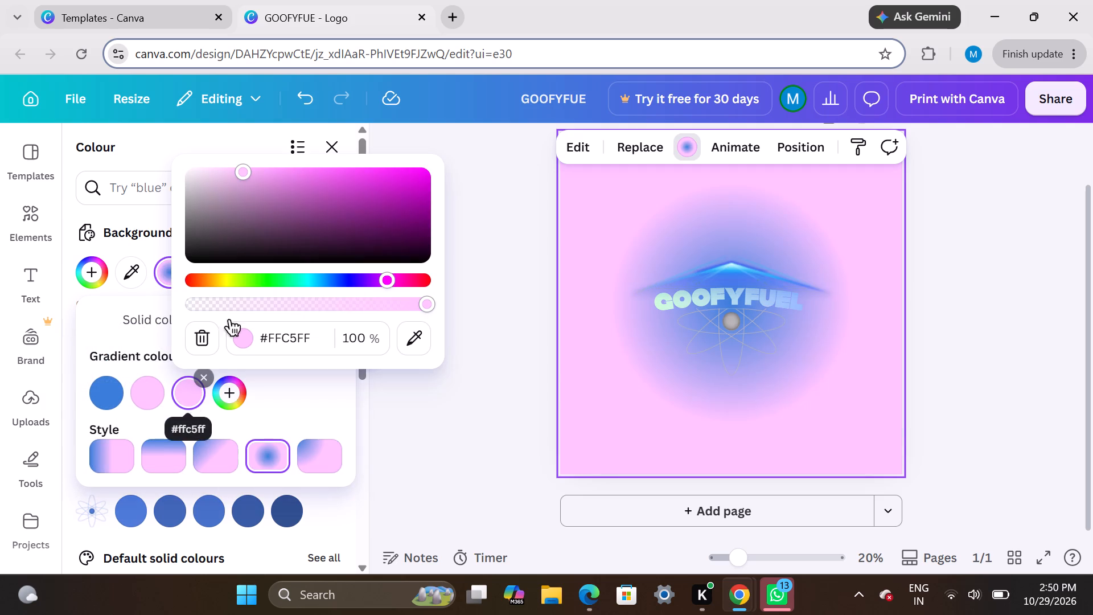
{"action": "left_click_drag", "start_coordinate": [324, 189], "coordinate": [298, 277]}
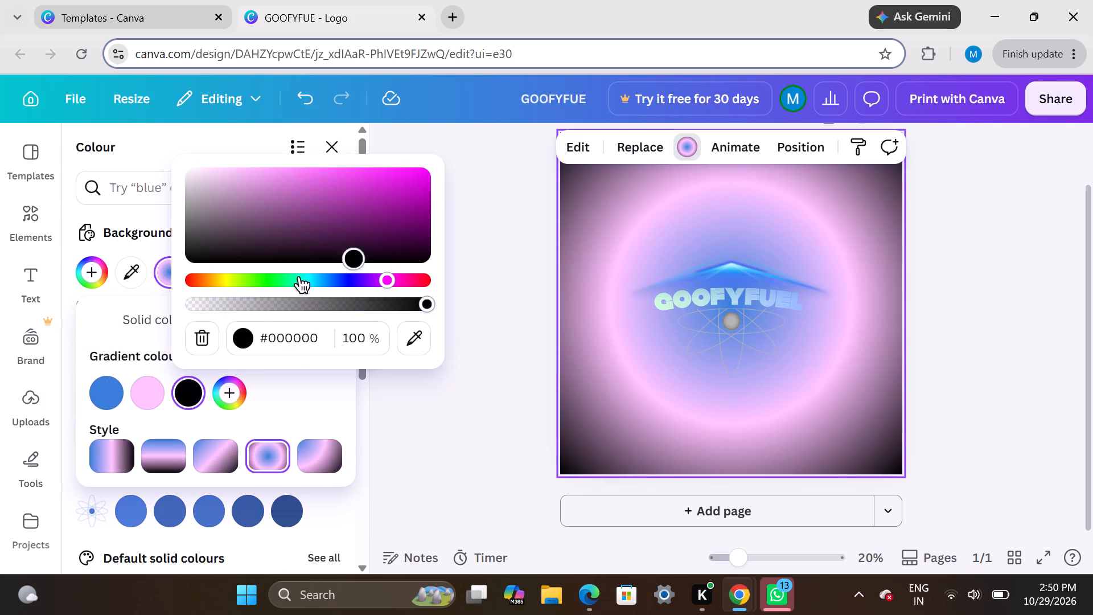
{"action": "left_click_drag", "start_coordinate": [298, 277], "coordinate": [385, 179]}
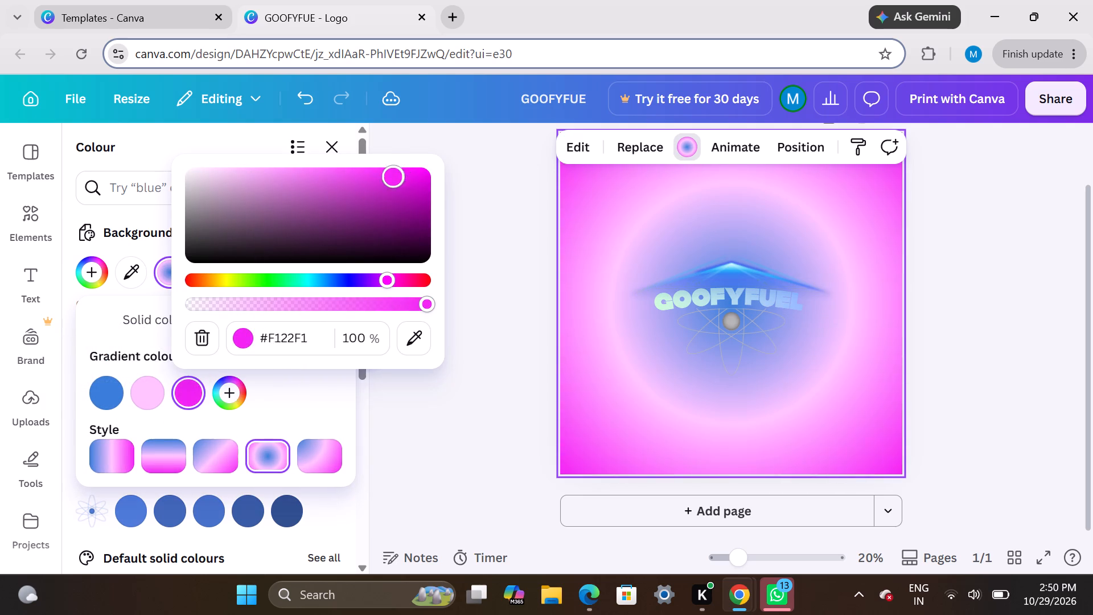
{"action": "left_click_drag", "start_coordinate": [385, 179], "coordinate": [426, 149]}
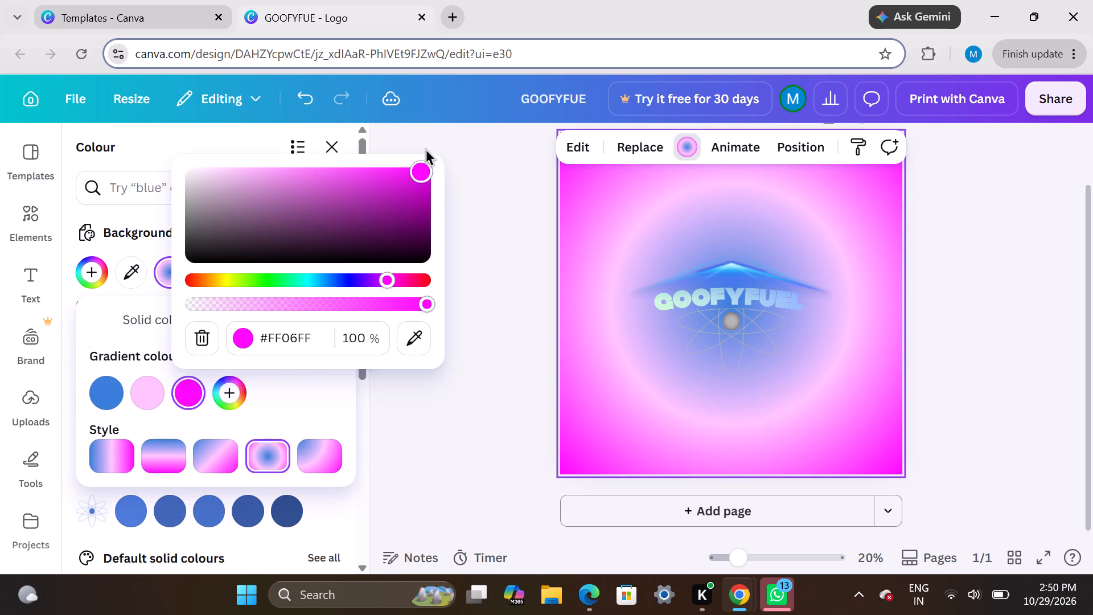
{"action": "left_click_drag", "start_coordinate": [426, 149], "coordinate": [290, 276]}
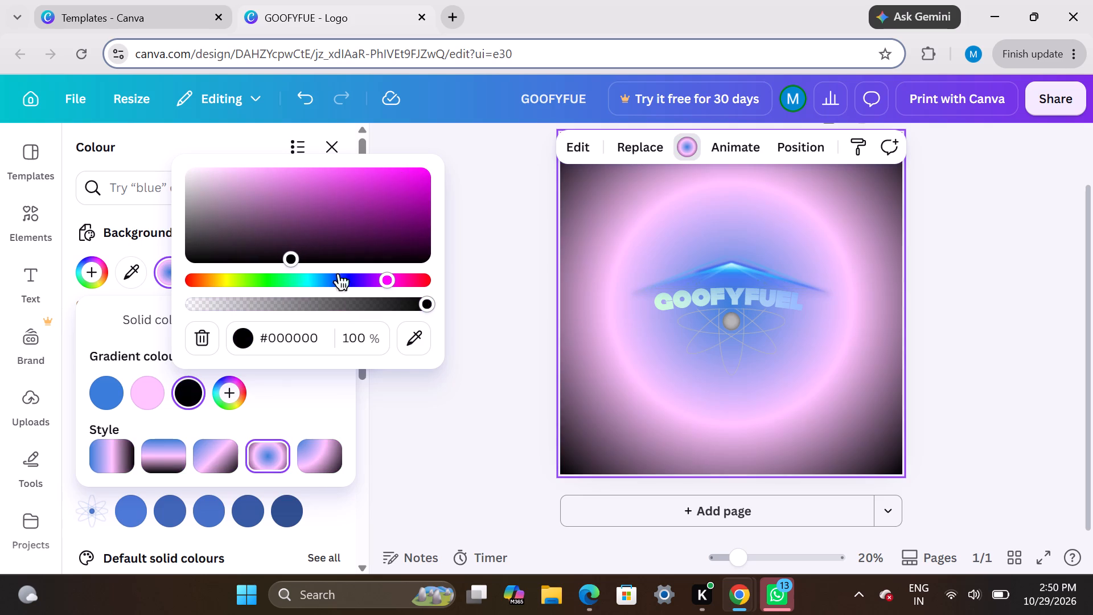
{"action": "left_click", "coordinate": [192, 446]}
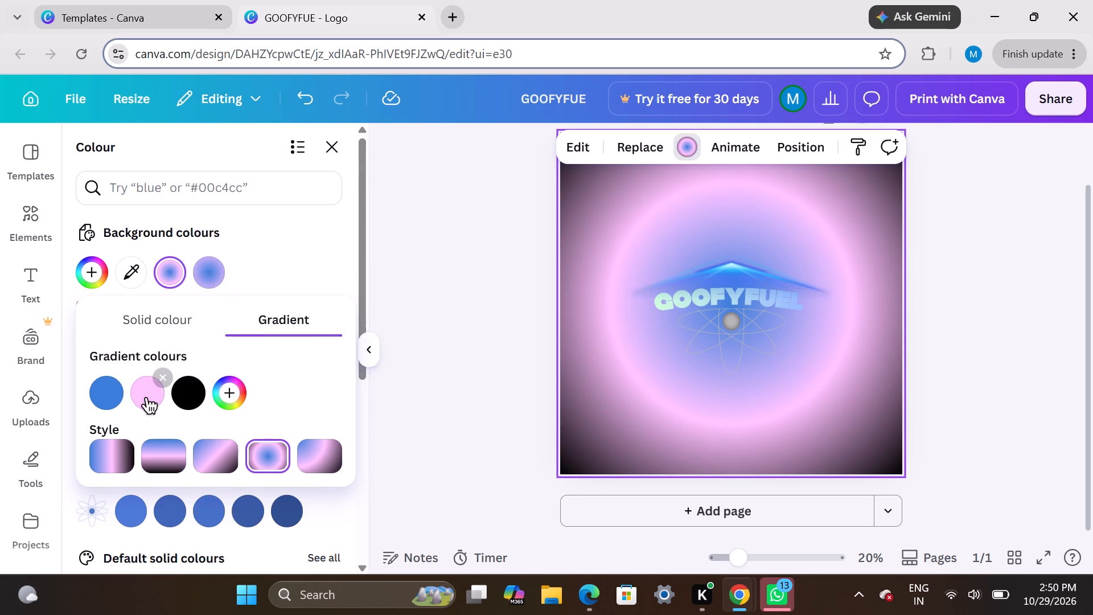
Check the gradient's pink and blue colour stops, and change the background gradient style to the one spreading from the page's top-left corner.
{"action": "left_click", "coordinate": [145, 396]}
{"action": "left_click", "coordinate": [109, 393]}
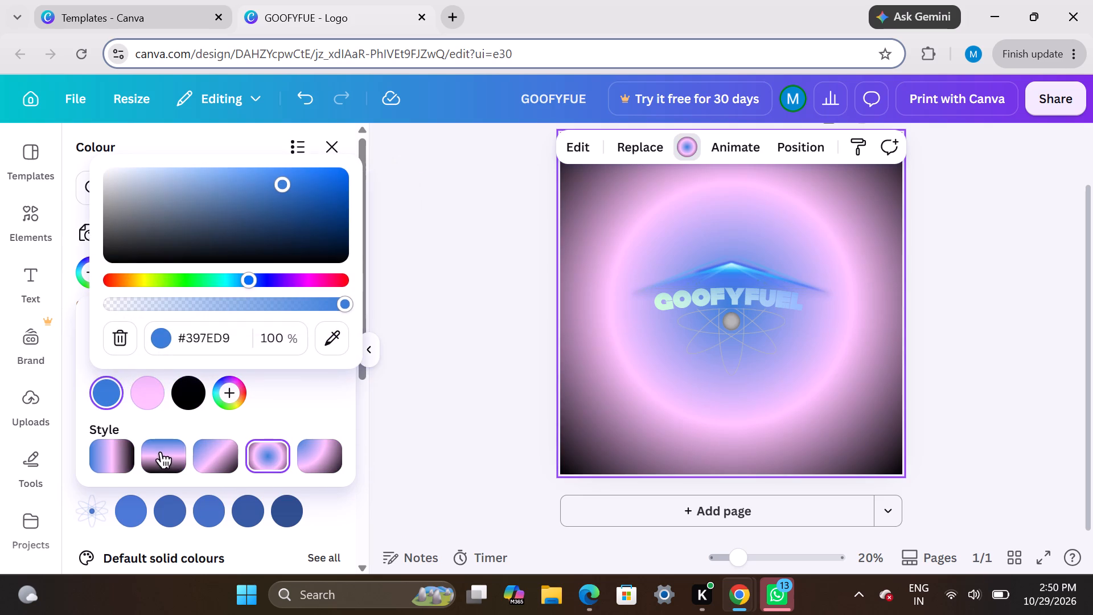
{"action": "left_click", "coordinate": [166, 456]}
{"action": "left_click", "coordinate": [286, 454]}
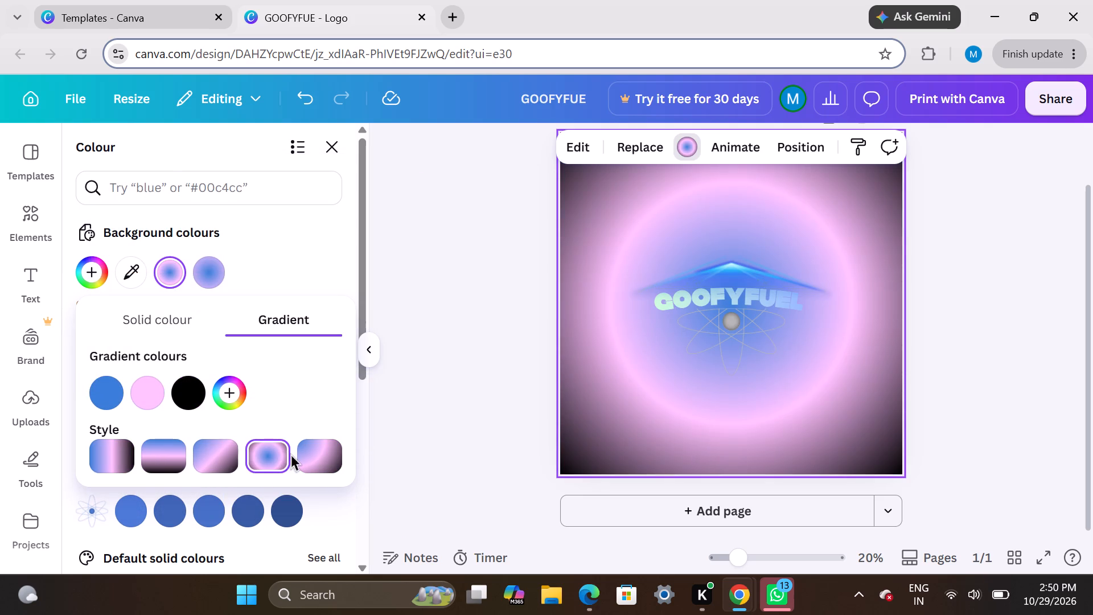
{"action": "left_click", "coordinate": [313, 458]}
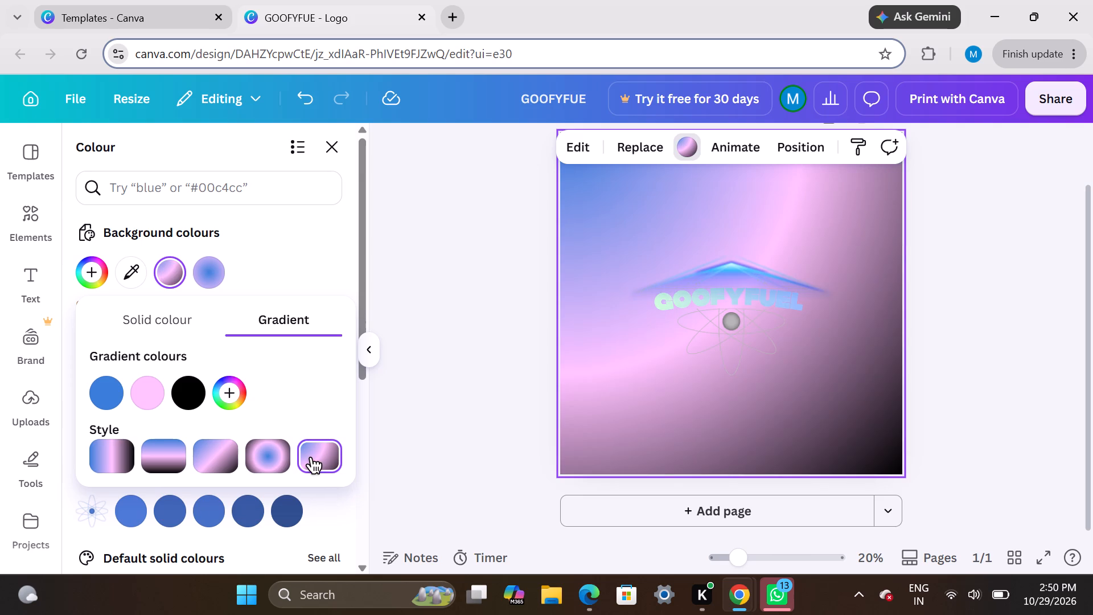
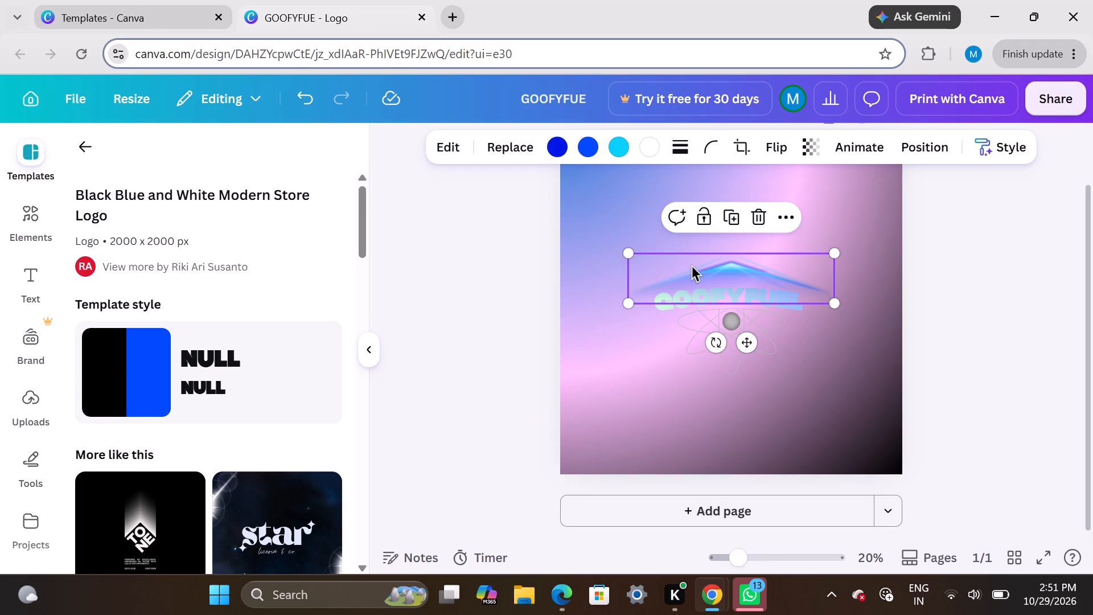
{"action": "key", "text": "Delete"}
{"action": "left_click", "coordinate": [726, 326]}
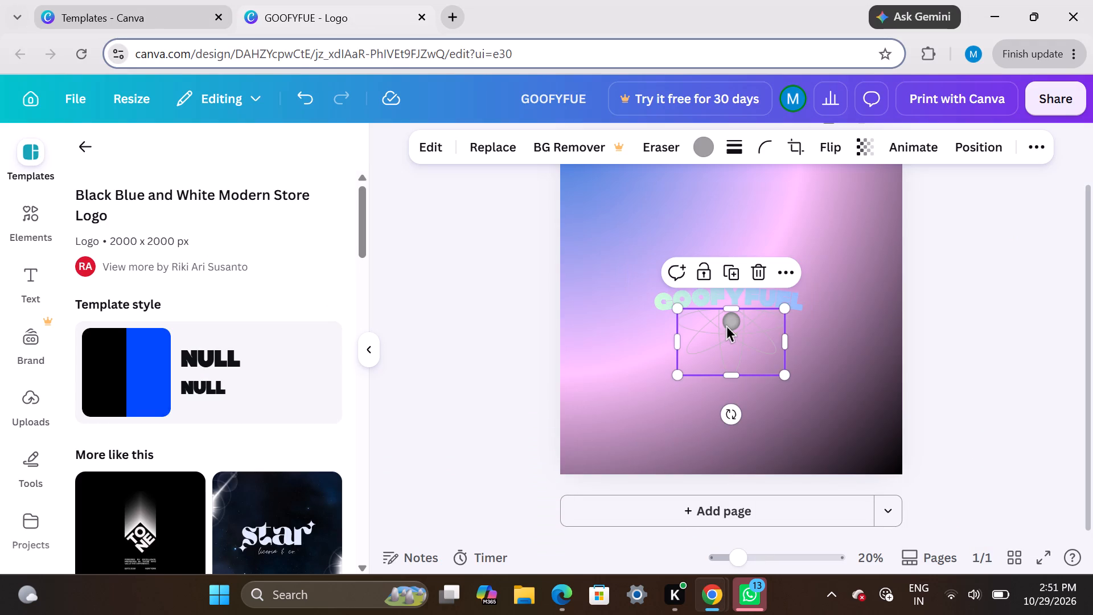
{"action": "key", "text": "Delete"}
{"action": "left_click", "coordinate": [744, 303]}
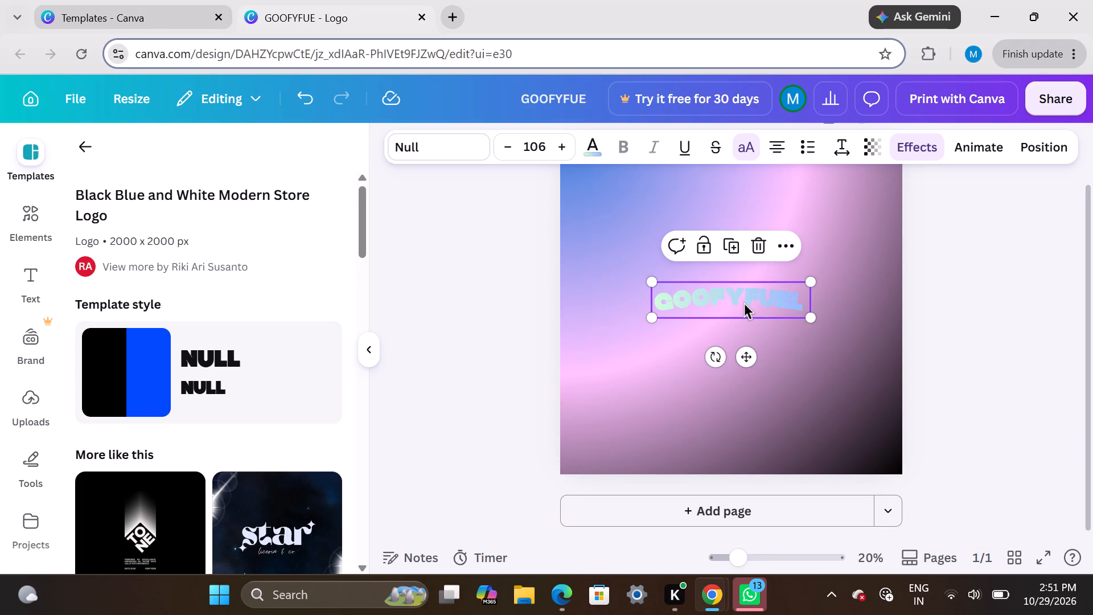
{"action": "key", "text": "Delete"}
Replace the page's gradient background with solid black.
{"action": "left_click", "coordinate": [744, 303]}
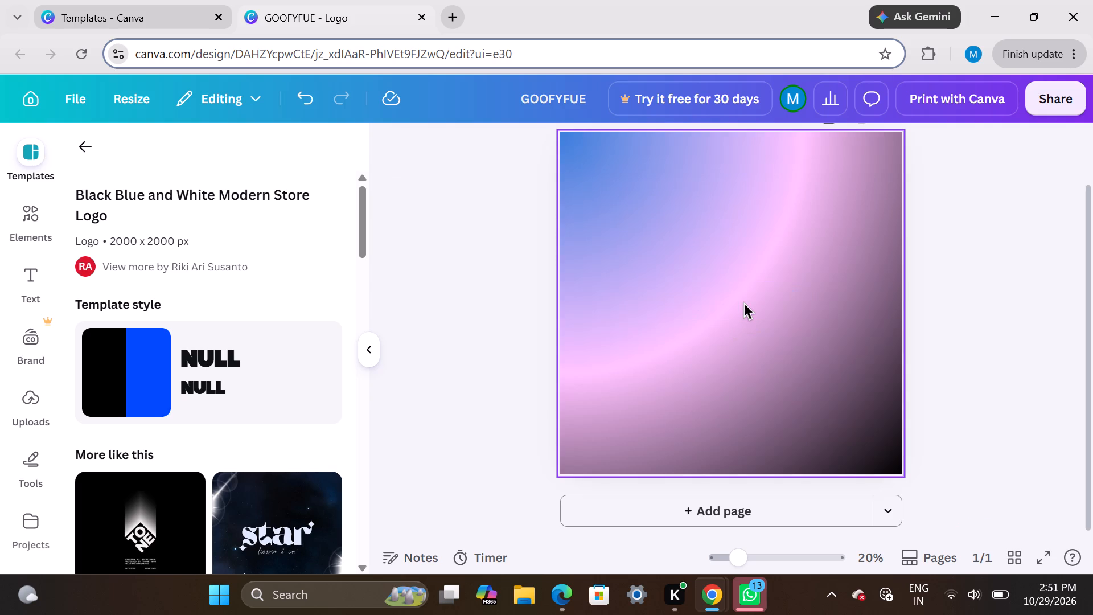
{"action": "left_click", "coordinate": [737, 143]}
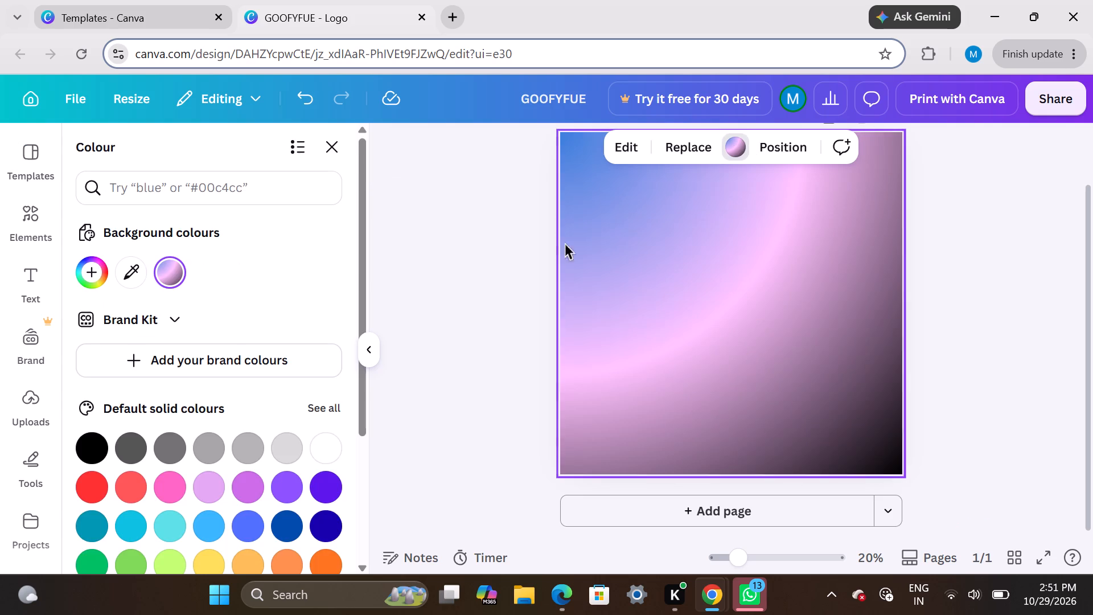
{"action": "left_click", "coordinate": [96, 453]}
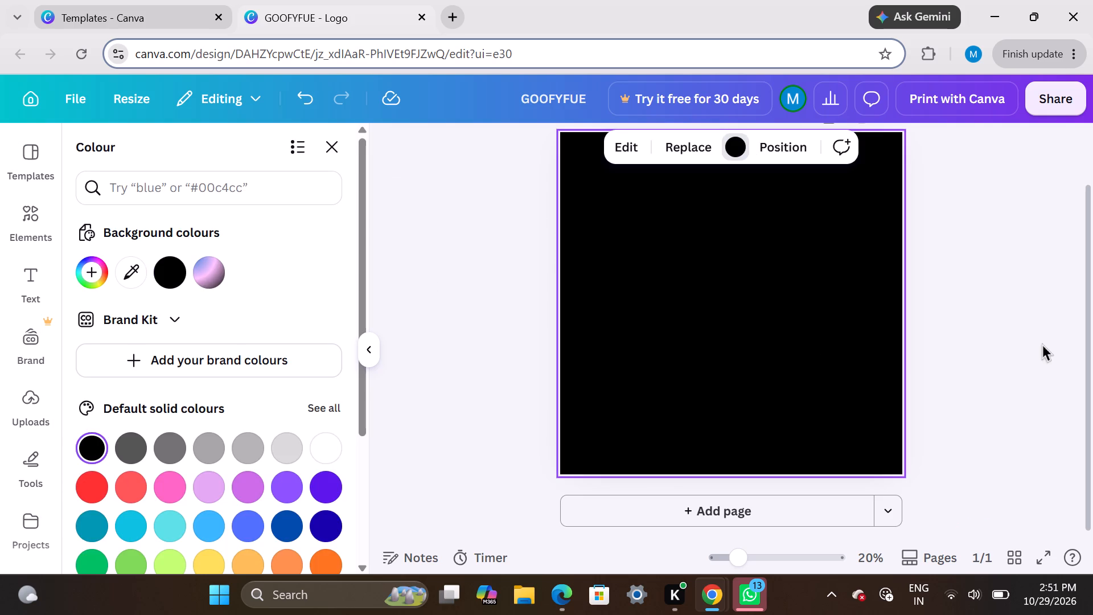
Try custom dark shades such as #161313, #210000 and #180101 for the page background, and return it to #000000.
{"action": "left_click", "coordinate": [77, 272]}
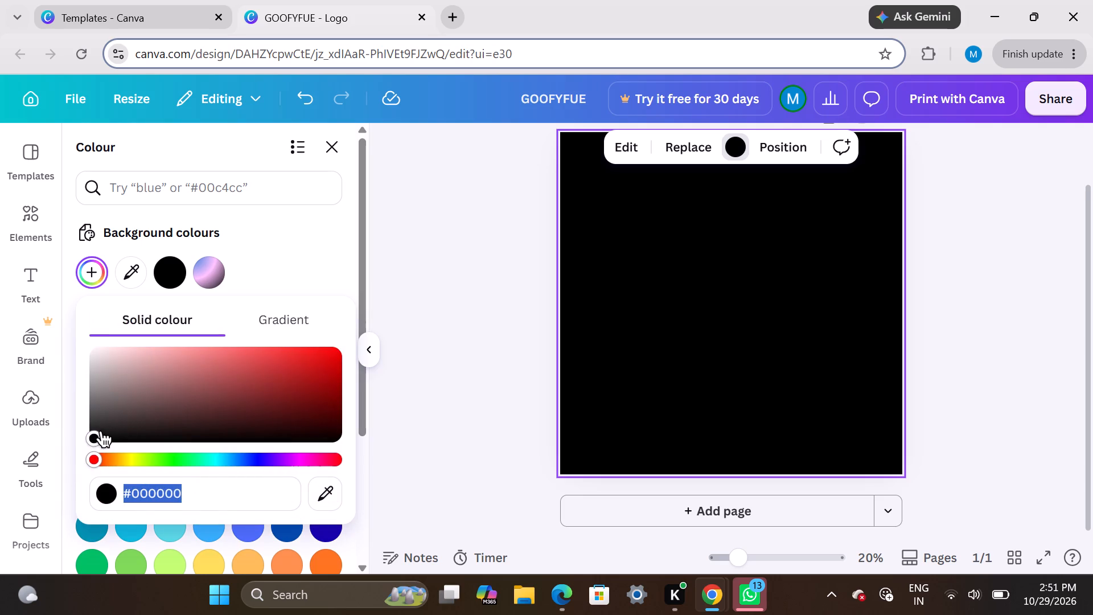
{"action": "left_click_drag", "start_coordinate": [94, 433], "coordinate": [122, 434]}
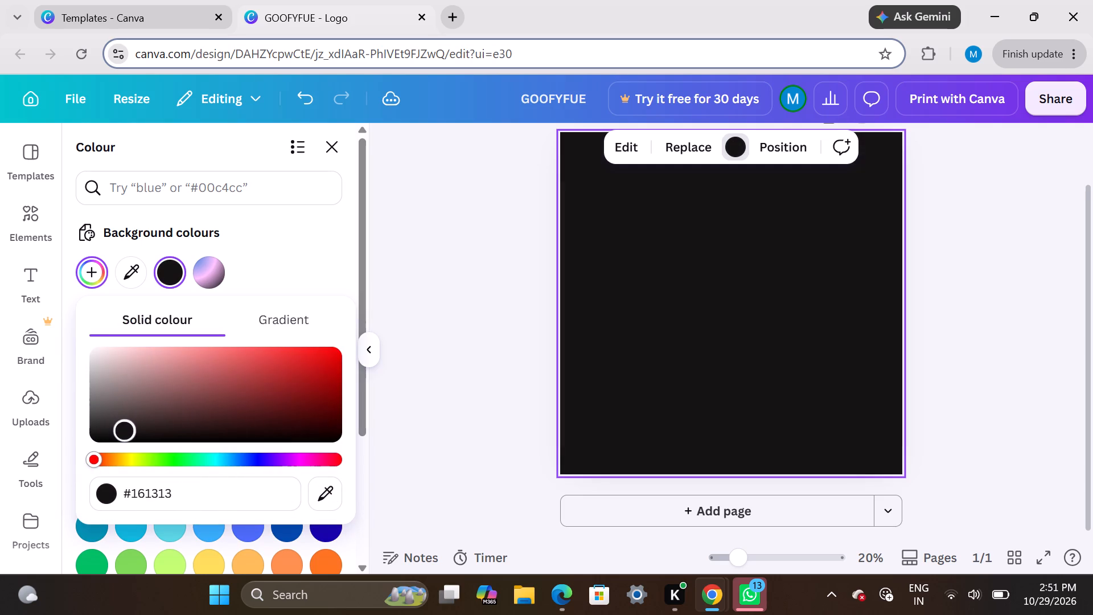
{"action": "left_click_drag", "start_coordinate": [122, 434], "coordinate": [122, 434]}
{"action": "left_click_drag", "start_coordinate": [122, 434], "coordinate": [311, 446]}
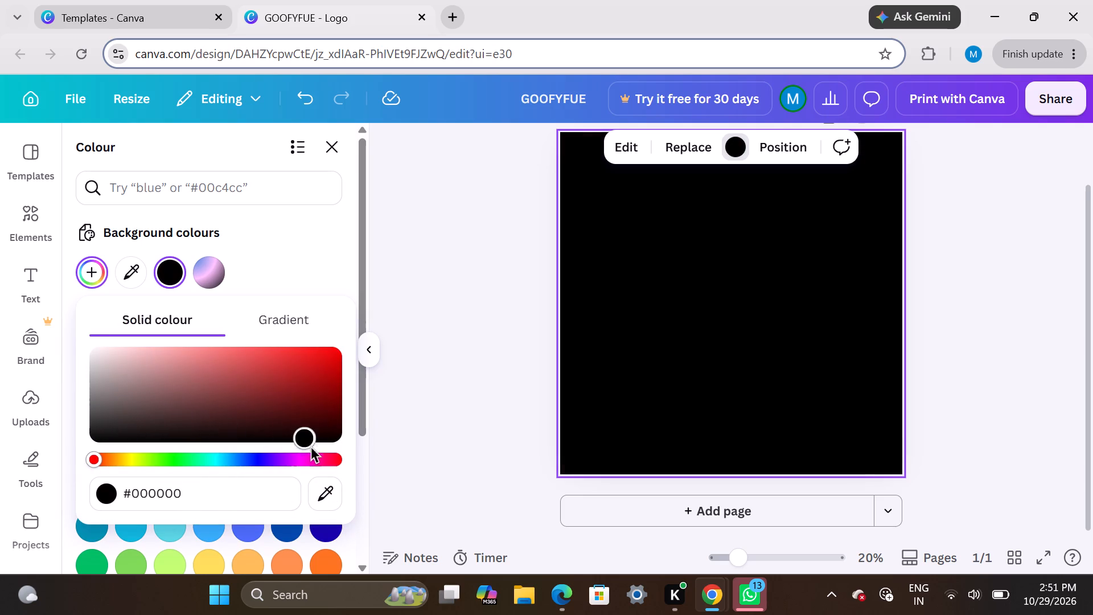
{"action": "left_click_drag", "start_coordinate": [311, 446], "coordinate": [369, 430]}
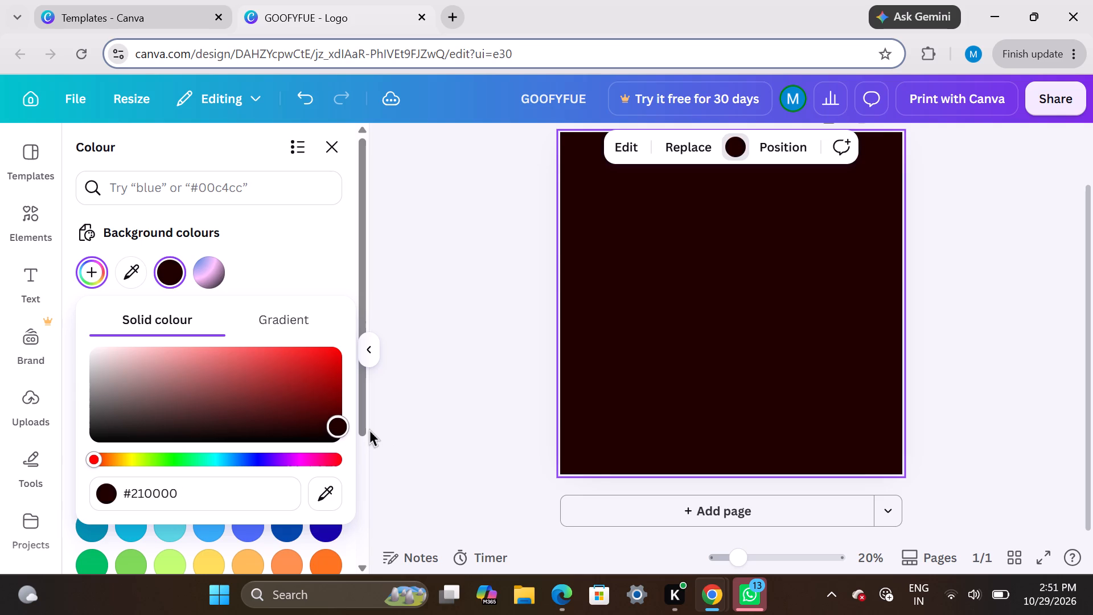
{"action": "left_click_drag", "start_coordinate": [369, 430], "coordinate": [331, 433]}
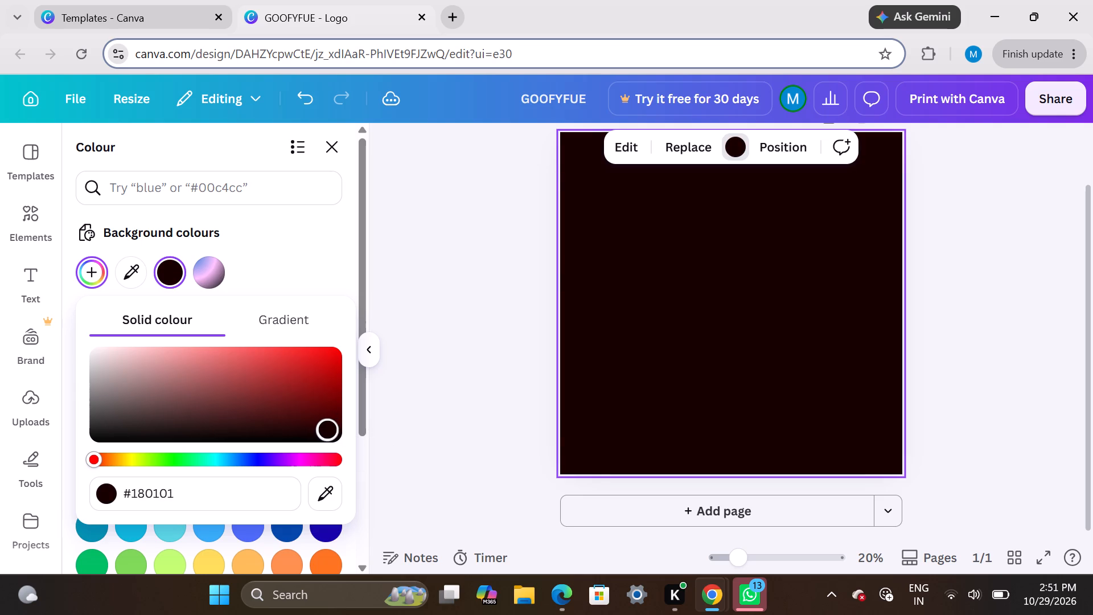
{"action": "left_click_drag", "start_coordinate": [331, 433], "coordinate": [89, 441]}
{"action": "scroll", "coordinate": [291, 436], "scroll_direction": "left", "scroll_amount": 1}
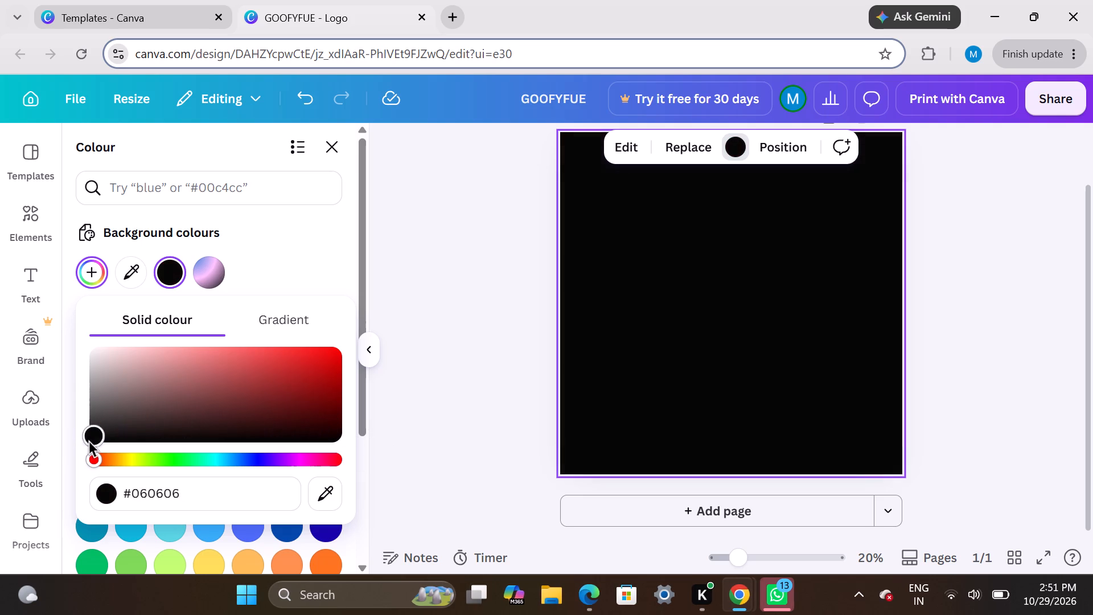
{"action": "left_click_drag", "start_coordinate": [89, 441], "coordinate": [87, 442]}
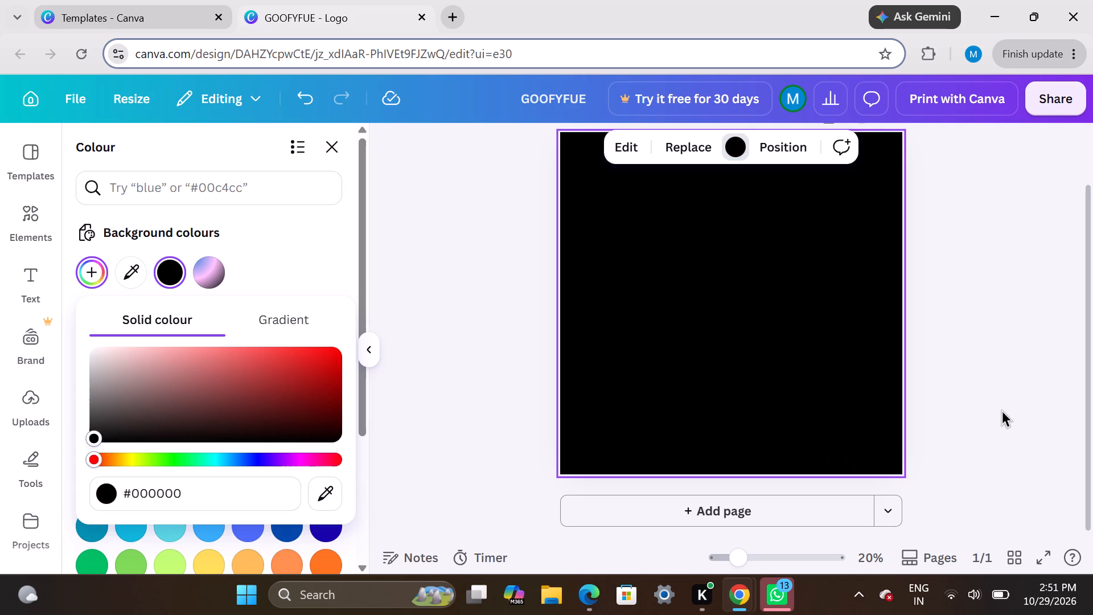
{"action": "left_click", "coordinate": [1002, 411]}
Add a text box to the black page and replace its placeholder text with GOOFYFUEL in capitals.
{"action": "left_click", "coordinate": [41, 292]}
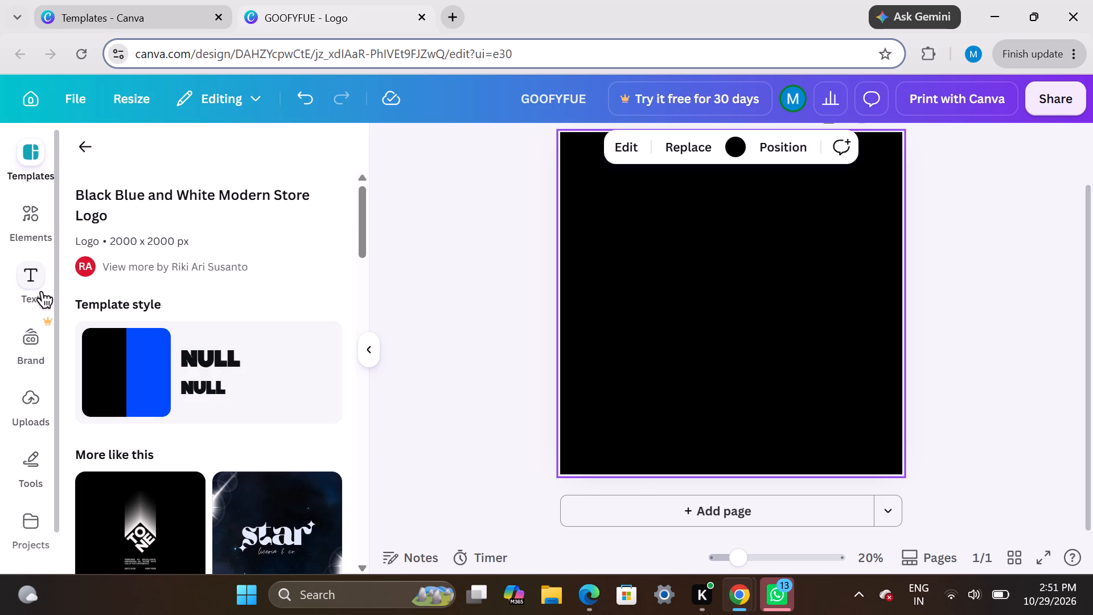
{"action": "left_click", "coordinate": [237, 166]}
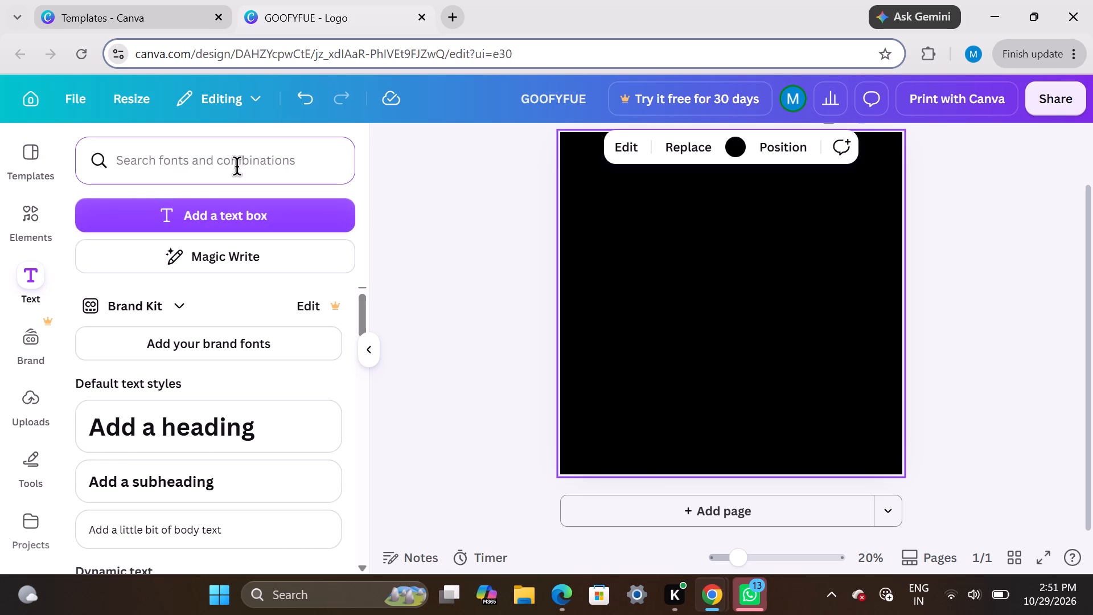
{"action": "key", "text": "super+period"}
{"action": "left_click", "coordinate": [330, 222]}
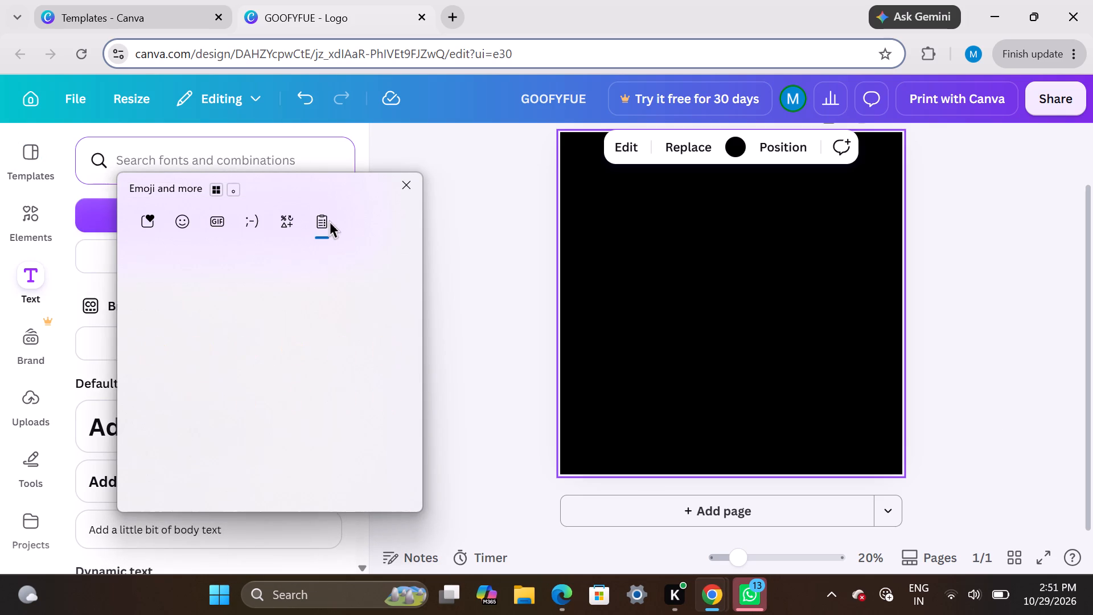
{"action": "left_click", "coordinate": [306, 324]}
{"action": "key", "text": "ctrl+v"}
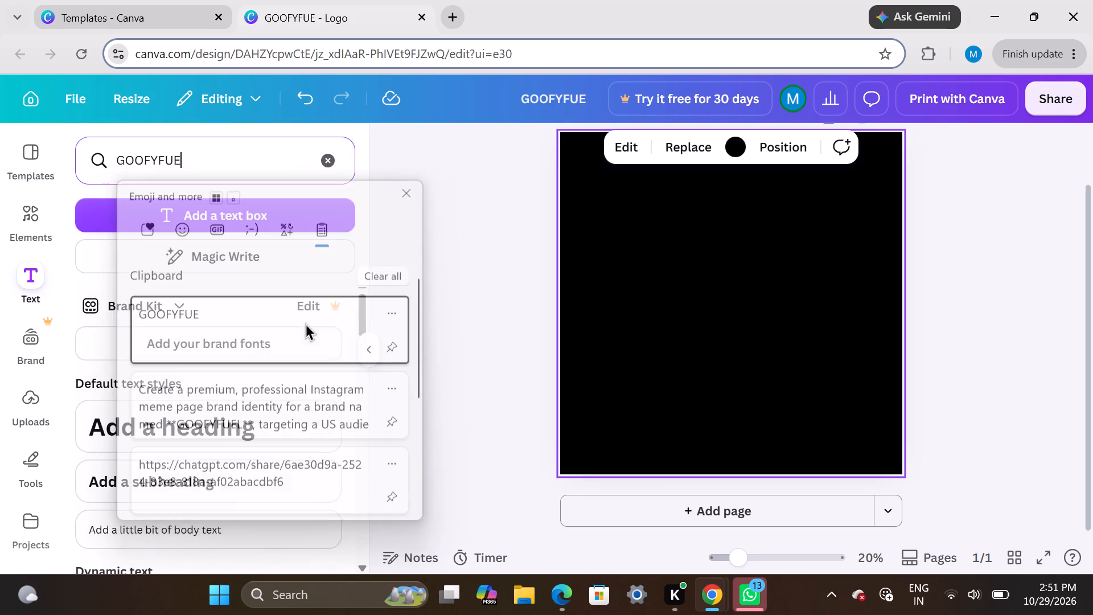
{"action": "left_click", "coordinate": [245, 209]}
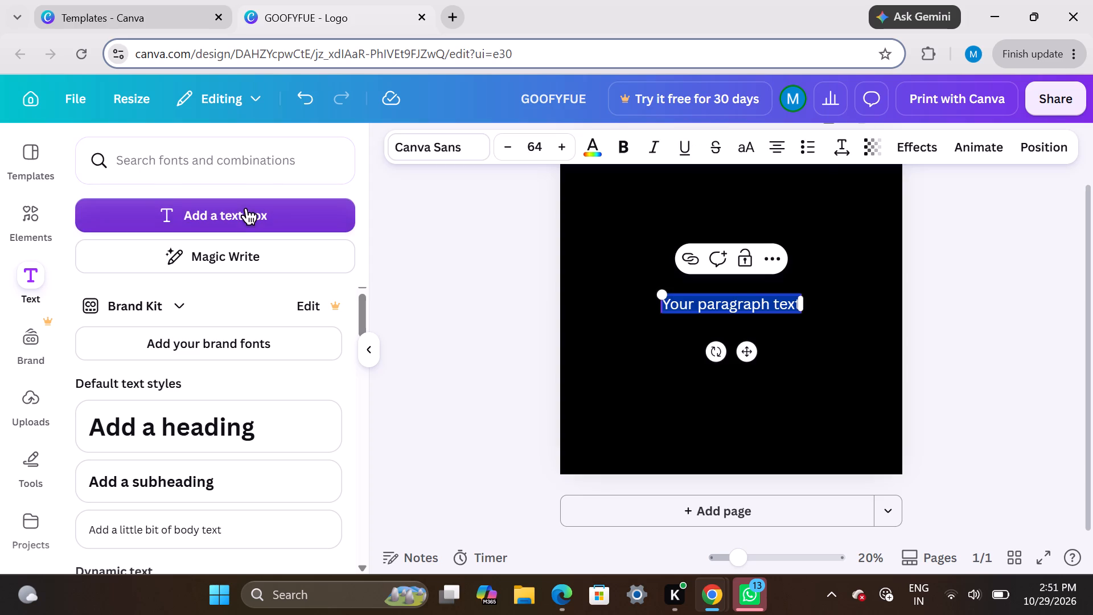
{"action": "key", "text": "BackSpace"}
{"action": "key", "text": "ctrl+v"}
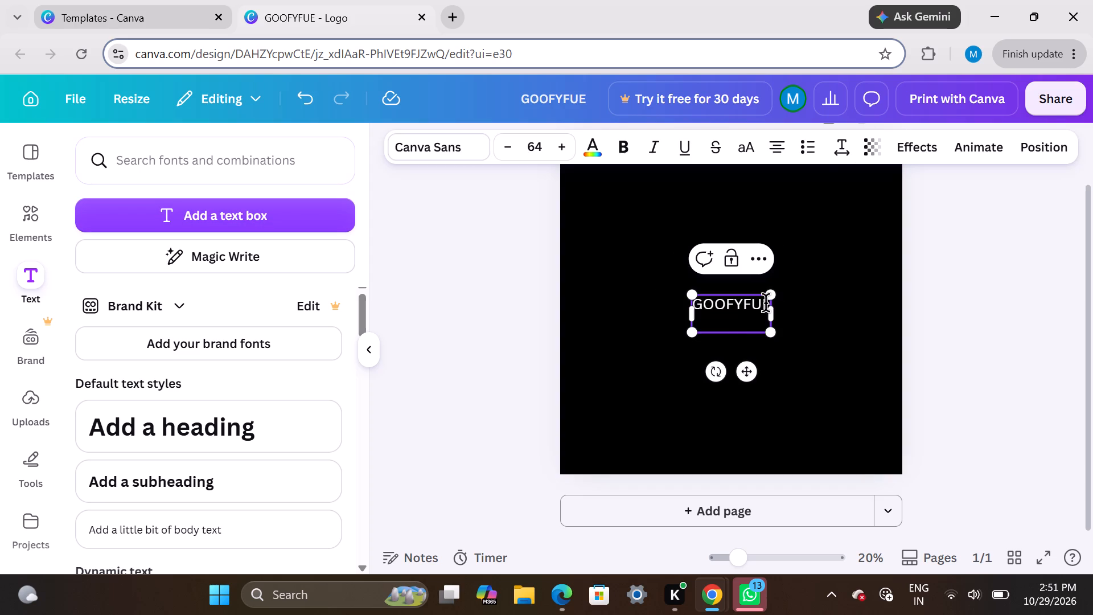
{"action": "key", "text": "l"}
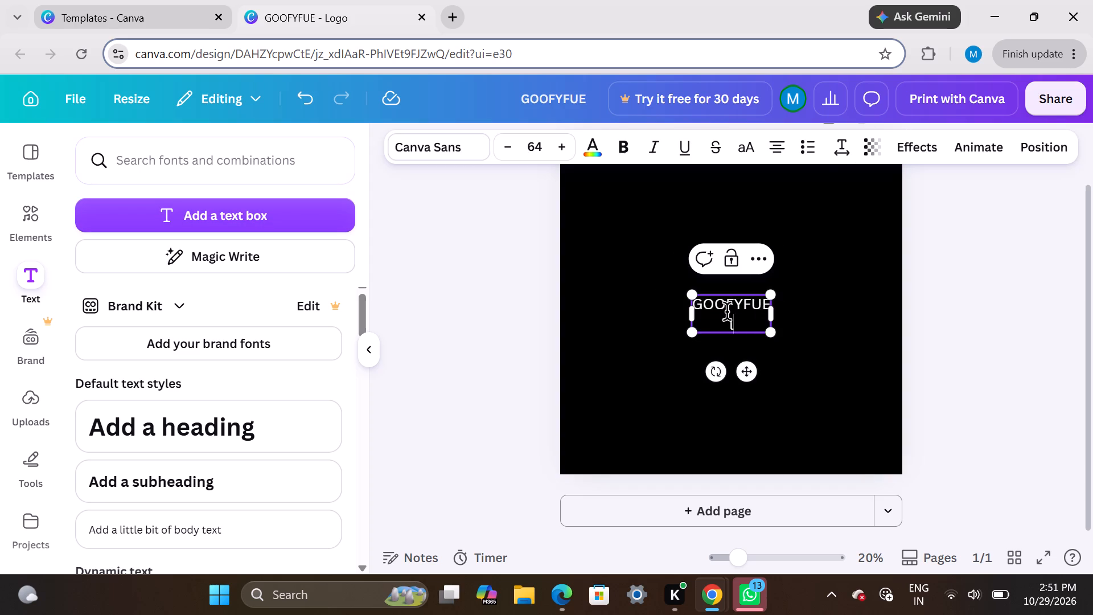
{"action": "left_click", "coordinate": [727, 319]}
{"action": "key", "text": "BackSpace"}
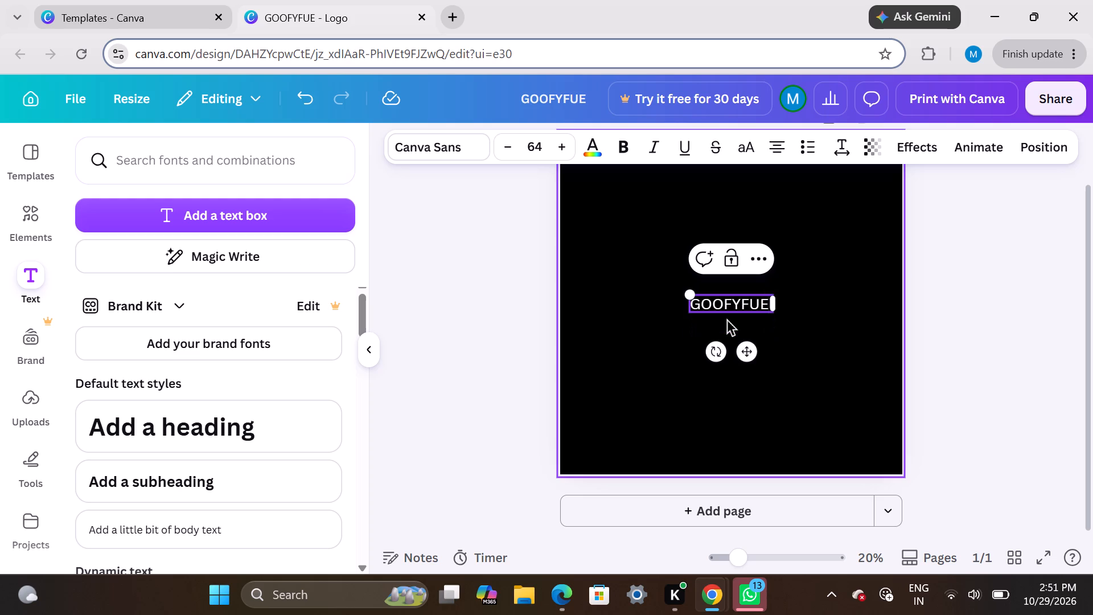
{"action": "key", "text": "shift+l"}
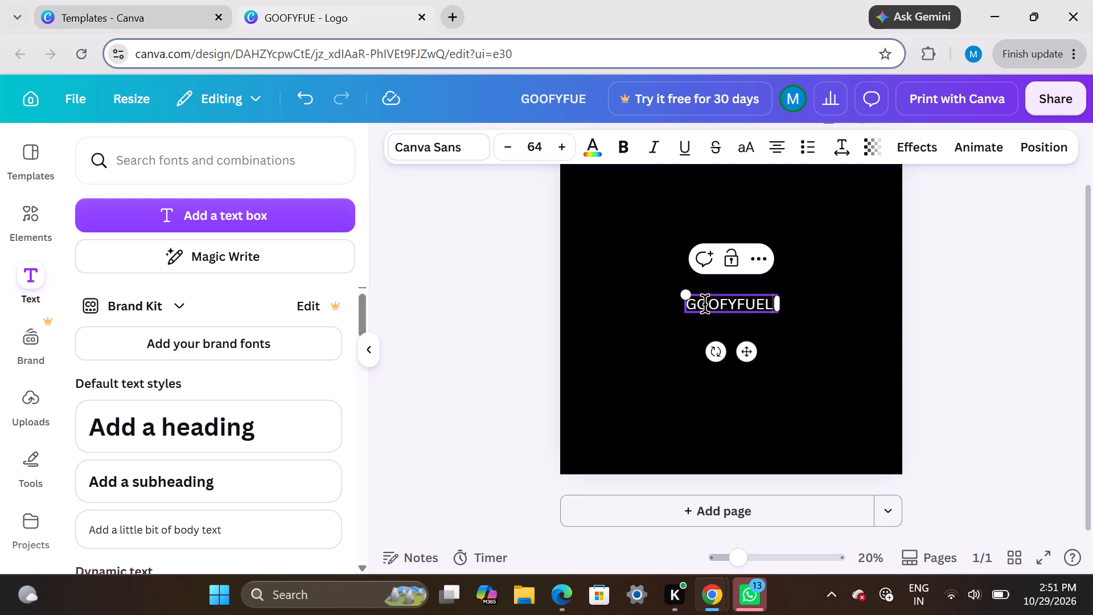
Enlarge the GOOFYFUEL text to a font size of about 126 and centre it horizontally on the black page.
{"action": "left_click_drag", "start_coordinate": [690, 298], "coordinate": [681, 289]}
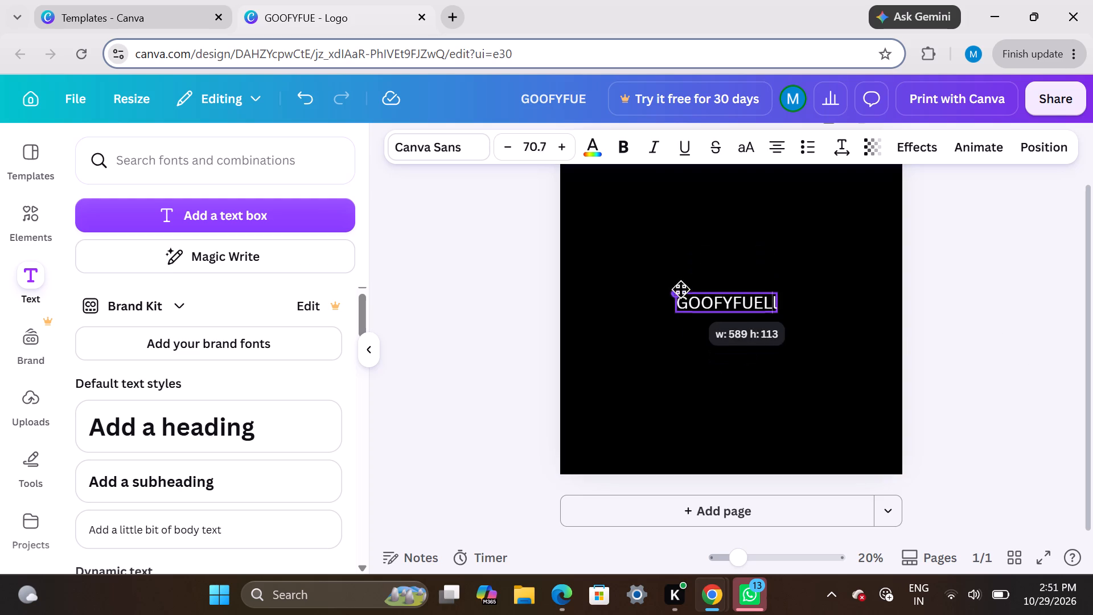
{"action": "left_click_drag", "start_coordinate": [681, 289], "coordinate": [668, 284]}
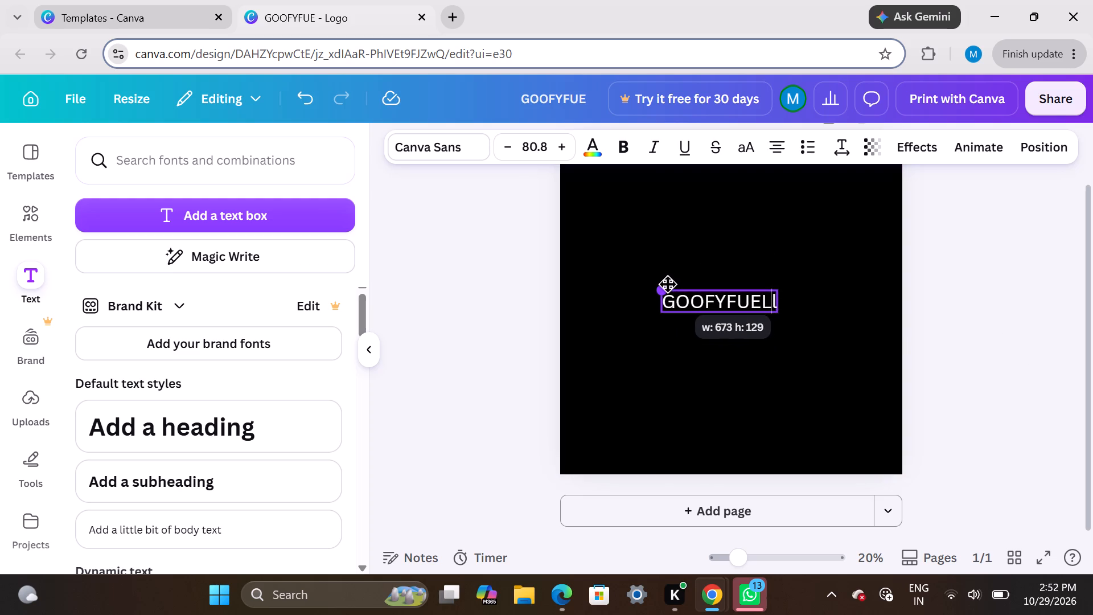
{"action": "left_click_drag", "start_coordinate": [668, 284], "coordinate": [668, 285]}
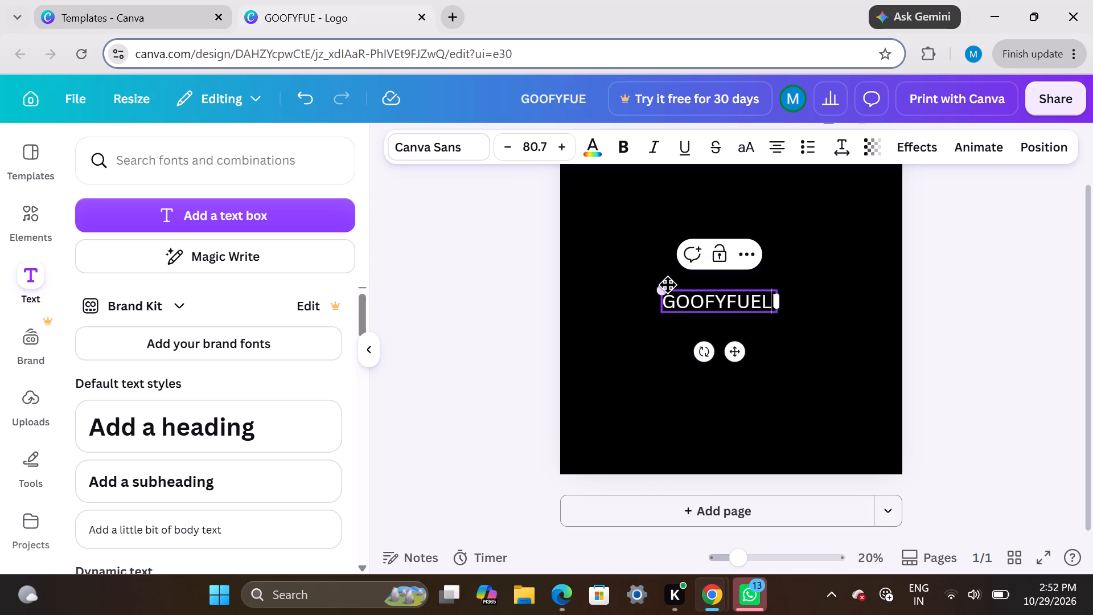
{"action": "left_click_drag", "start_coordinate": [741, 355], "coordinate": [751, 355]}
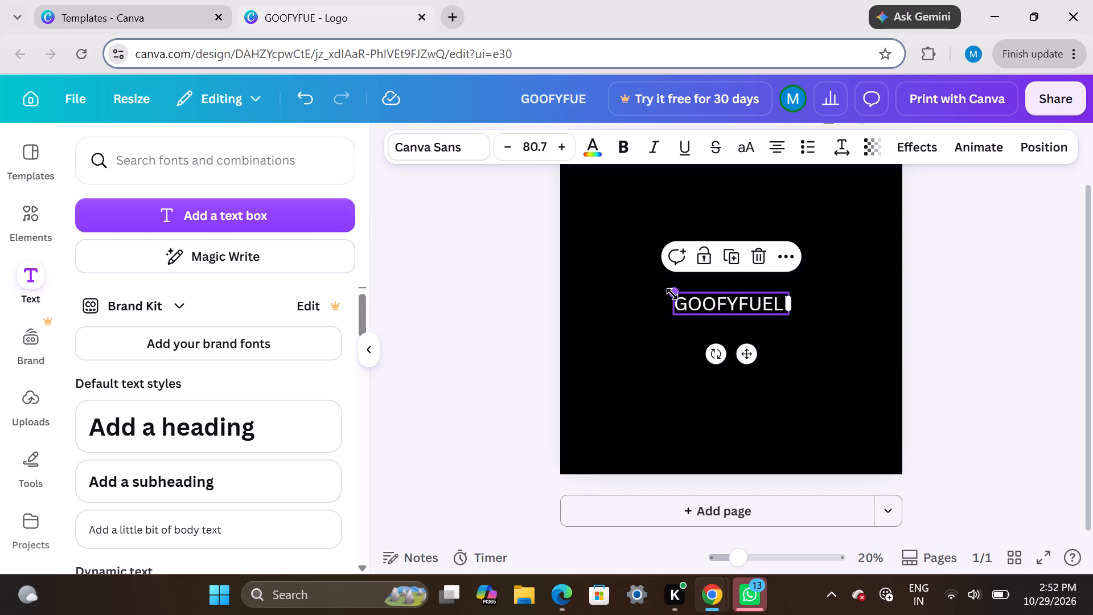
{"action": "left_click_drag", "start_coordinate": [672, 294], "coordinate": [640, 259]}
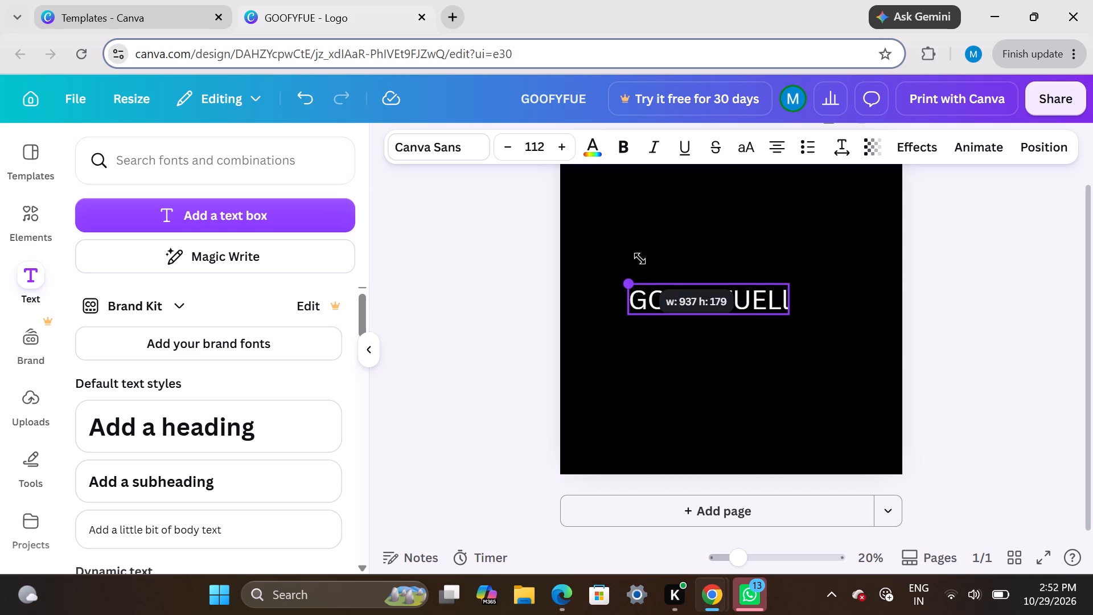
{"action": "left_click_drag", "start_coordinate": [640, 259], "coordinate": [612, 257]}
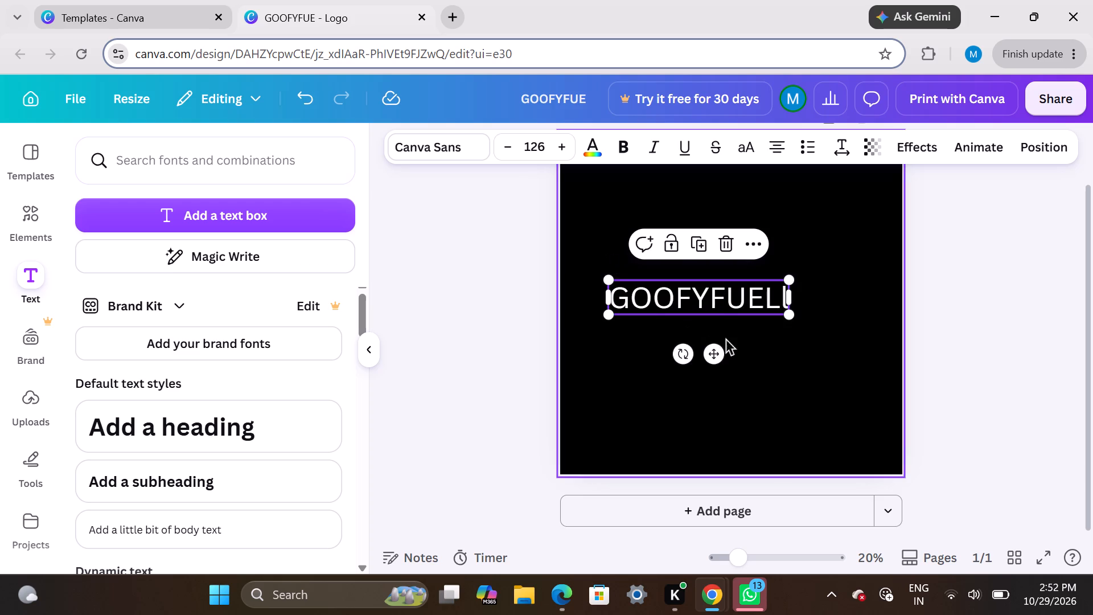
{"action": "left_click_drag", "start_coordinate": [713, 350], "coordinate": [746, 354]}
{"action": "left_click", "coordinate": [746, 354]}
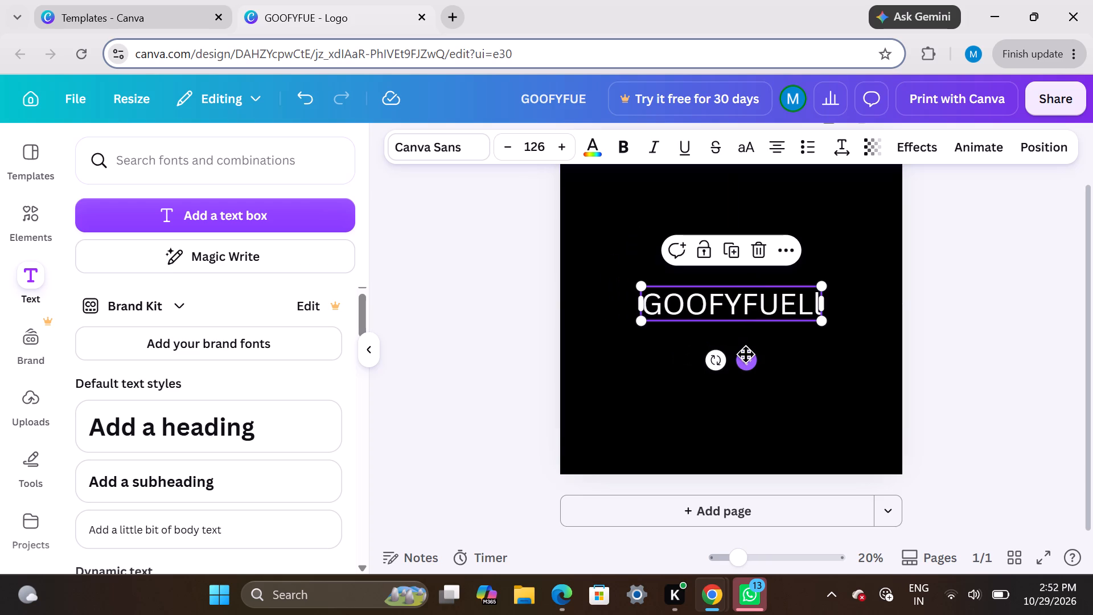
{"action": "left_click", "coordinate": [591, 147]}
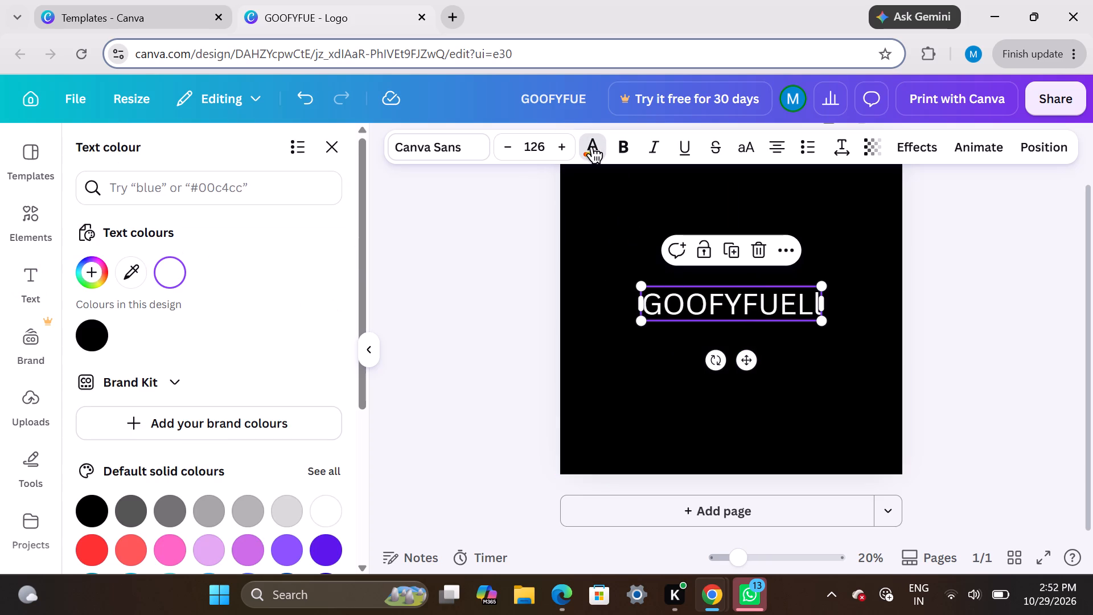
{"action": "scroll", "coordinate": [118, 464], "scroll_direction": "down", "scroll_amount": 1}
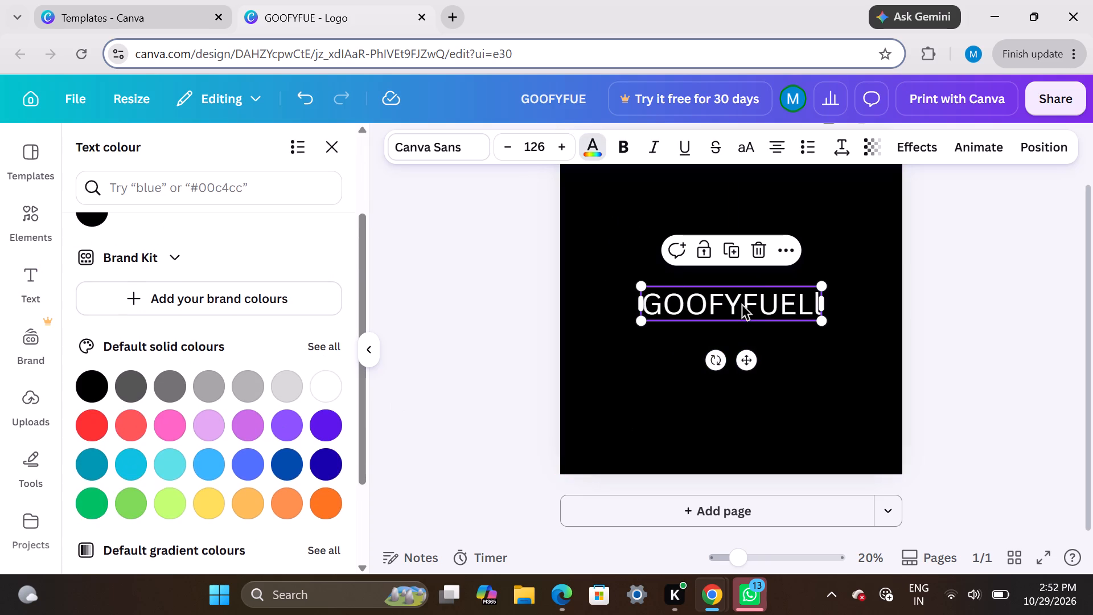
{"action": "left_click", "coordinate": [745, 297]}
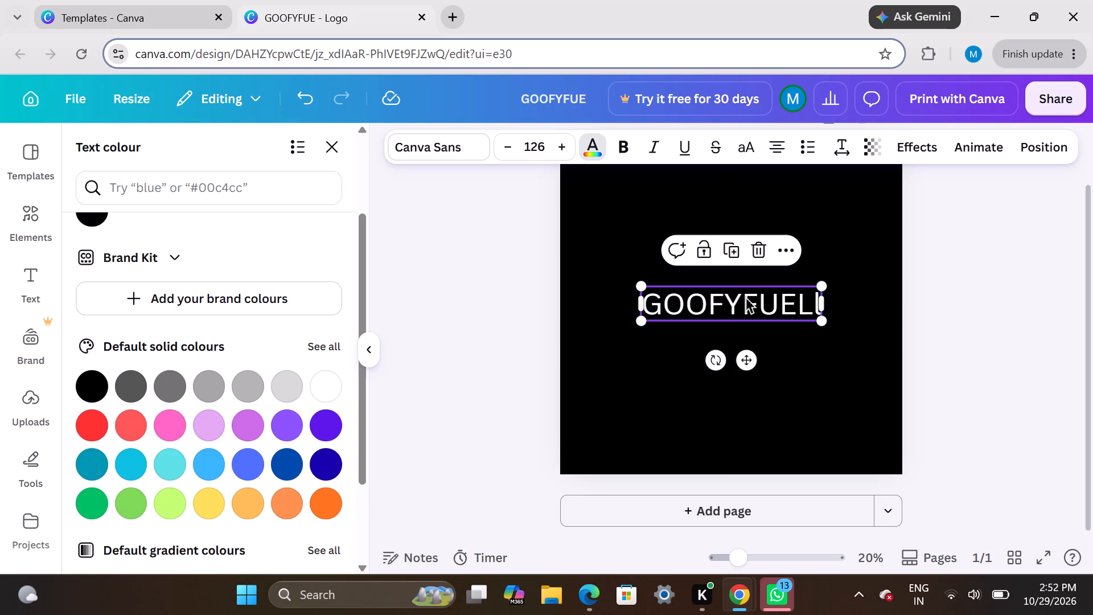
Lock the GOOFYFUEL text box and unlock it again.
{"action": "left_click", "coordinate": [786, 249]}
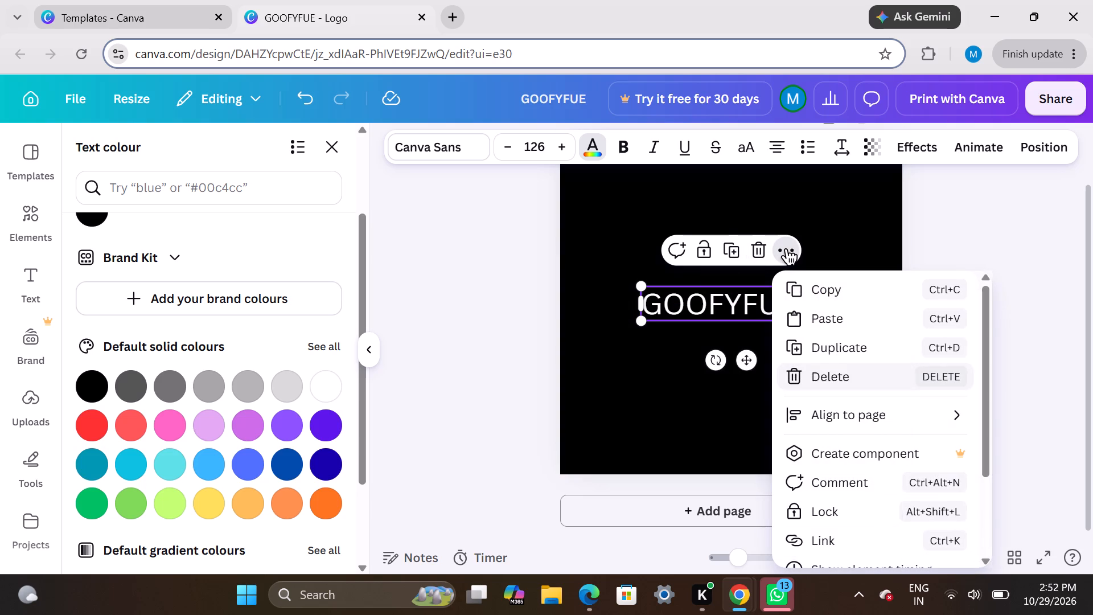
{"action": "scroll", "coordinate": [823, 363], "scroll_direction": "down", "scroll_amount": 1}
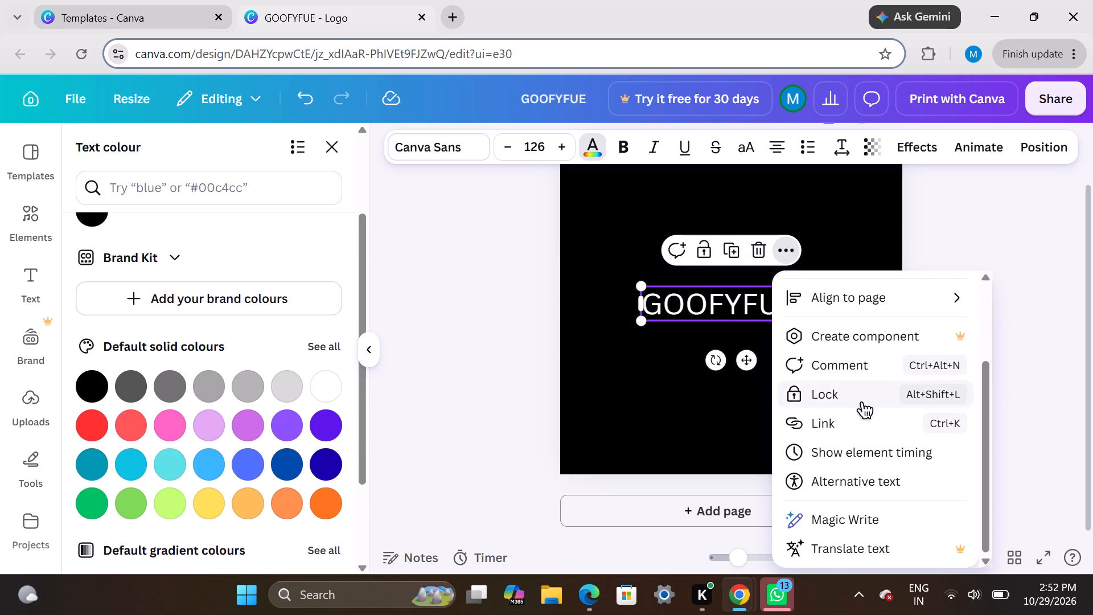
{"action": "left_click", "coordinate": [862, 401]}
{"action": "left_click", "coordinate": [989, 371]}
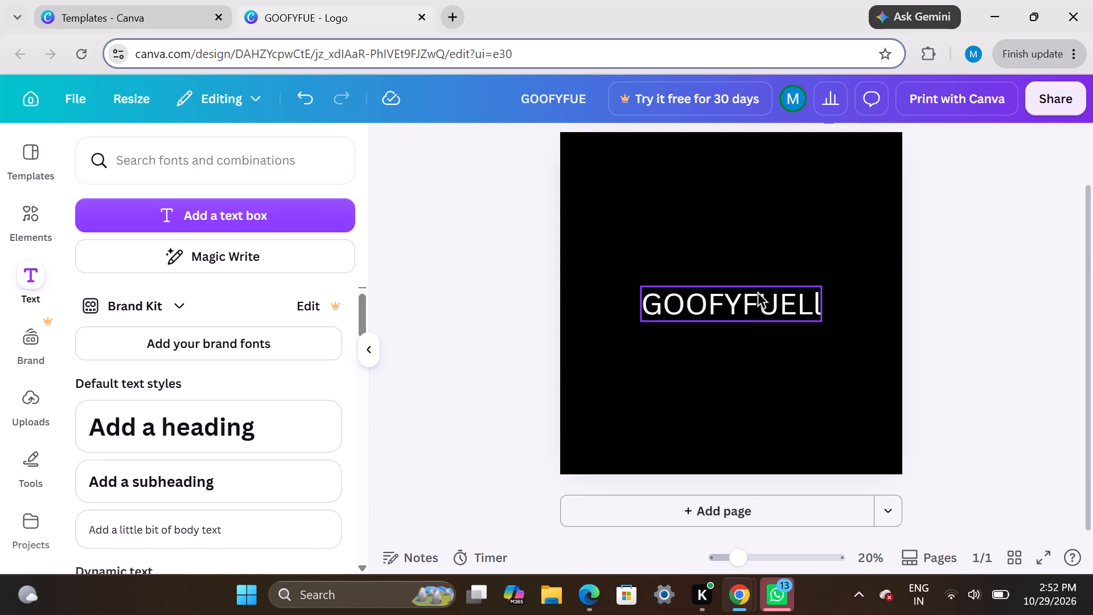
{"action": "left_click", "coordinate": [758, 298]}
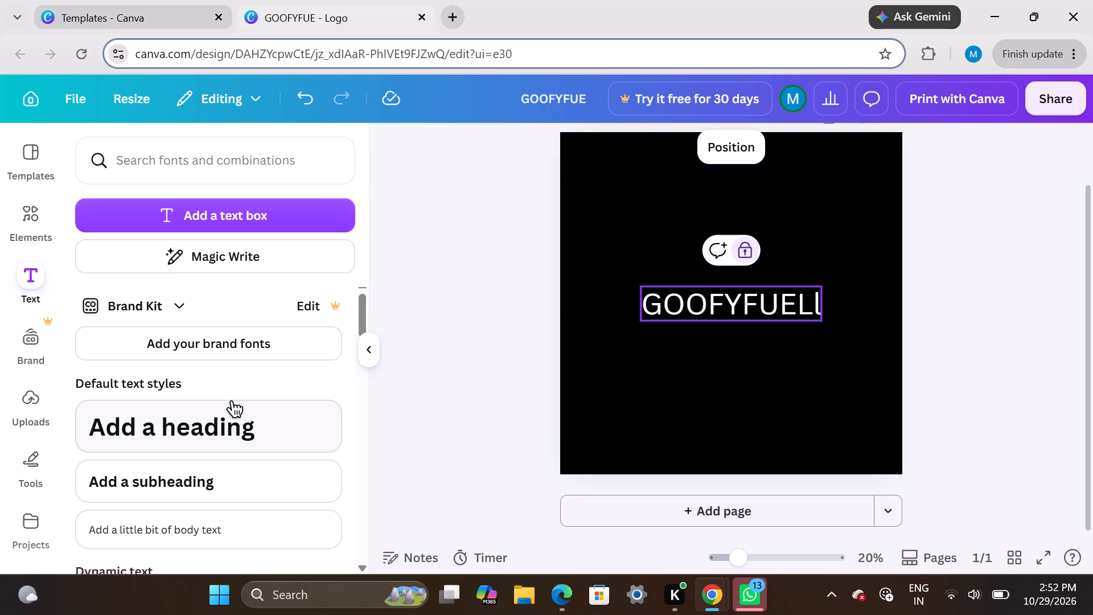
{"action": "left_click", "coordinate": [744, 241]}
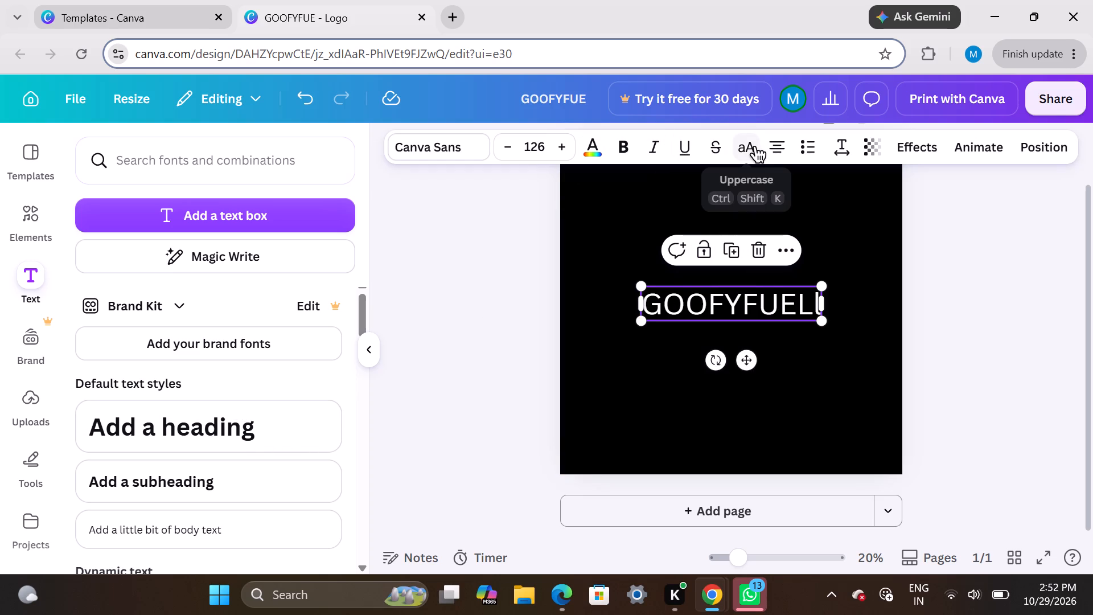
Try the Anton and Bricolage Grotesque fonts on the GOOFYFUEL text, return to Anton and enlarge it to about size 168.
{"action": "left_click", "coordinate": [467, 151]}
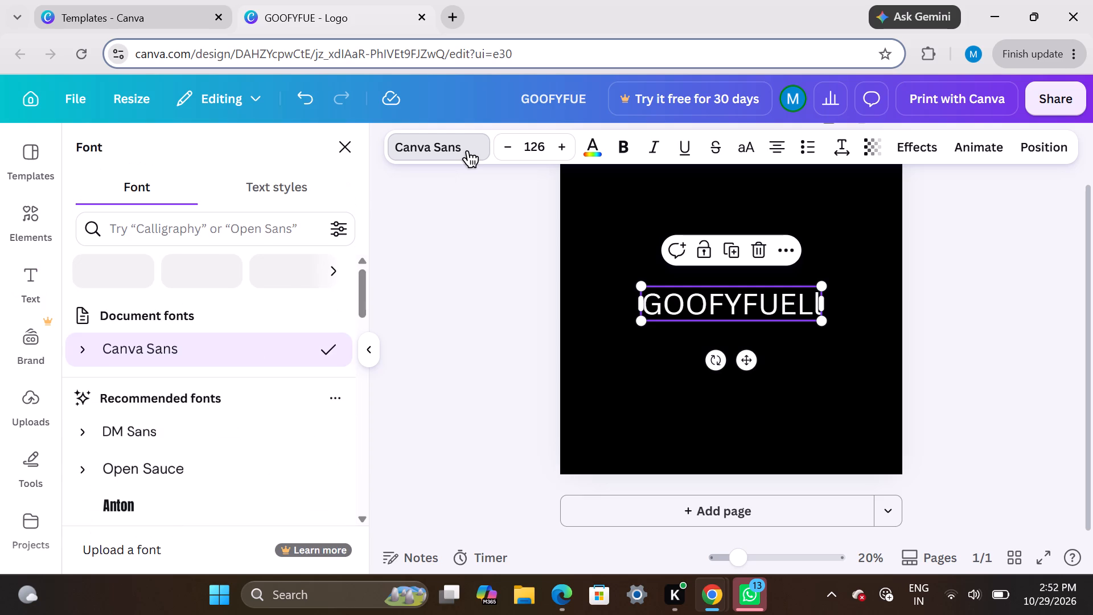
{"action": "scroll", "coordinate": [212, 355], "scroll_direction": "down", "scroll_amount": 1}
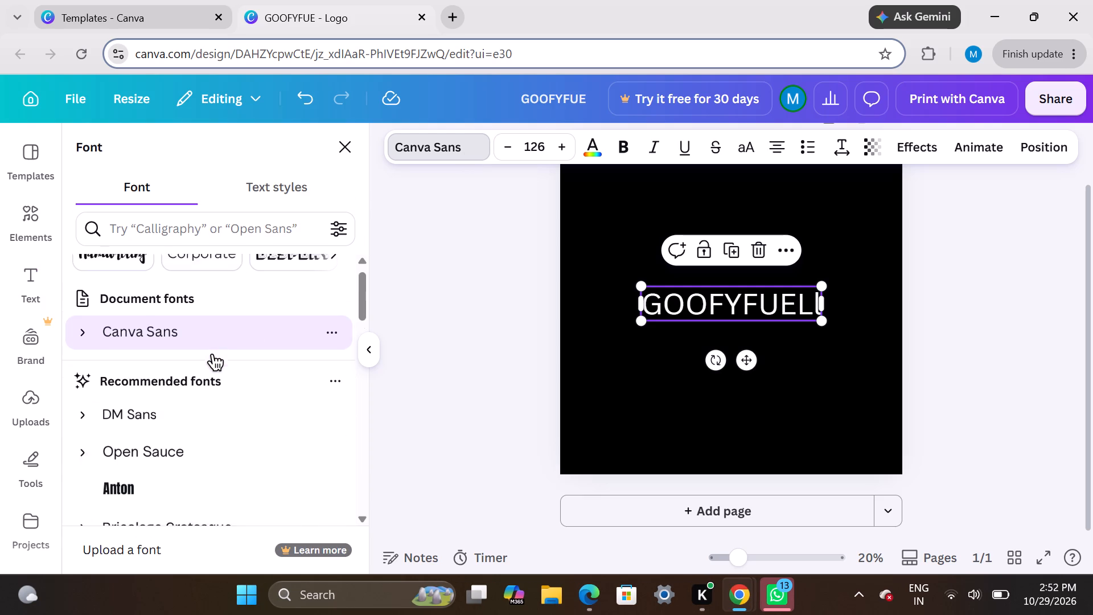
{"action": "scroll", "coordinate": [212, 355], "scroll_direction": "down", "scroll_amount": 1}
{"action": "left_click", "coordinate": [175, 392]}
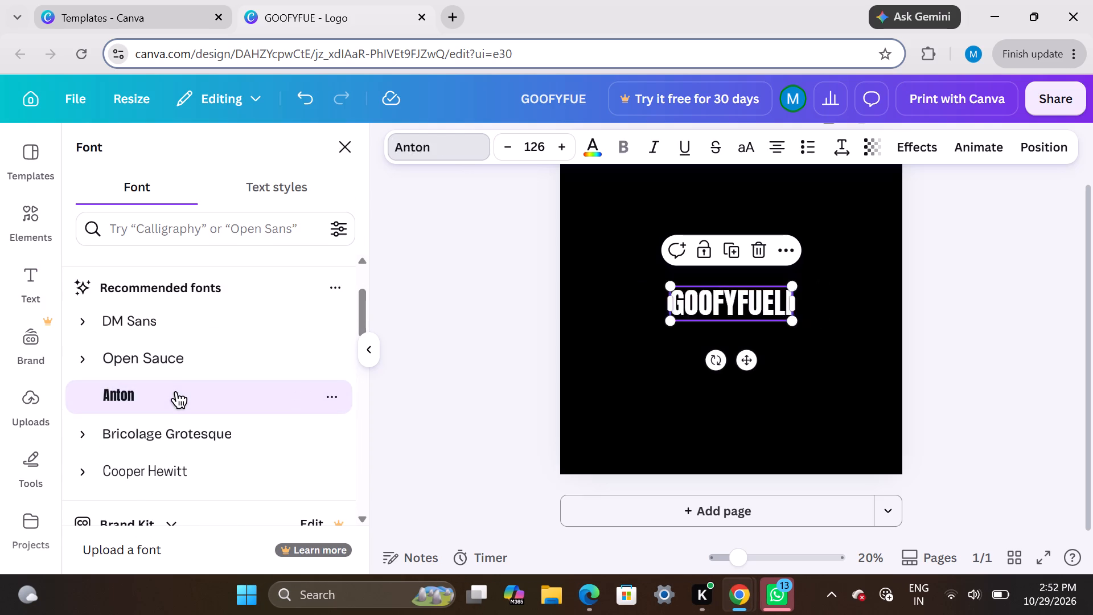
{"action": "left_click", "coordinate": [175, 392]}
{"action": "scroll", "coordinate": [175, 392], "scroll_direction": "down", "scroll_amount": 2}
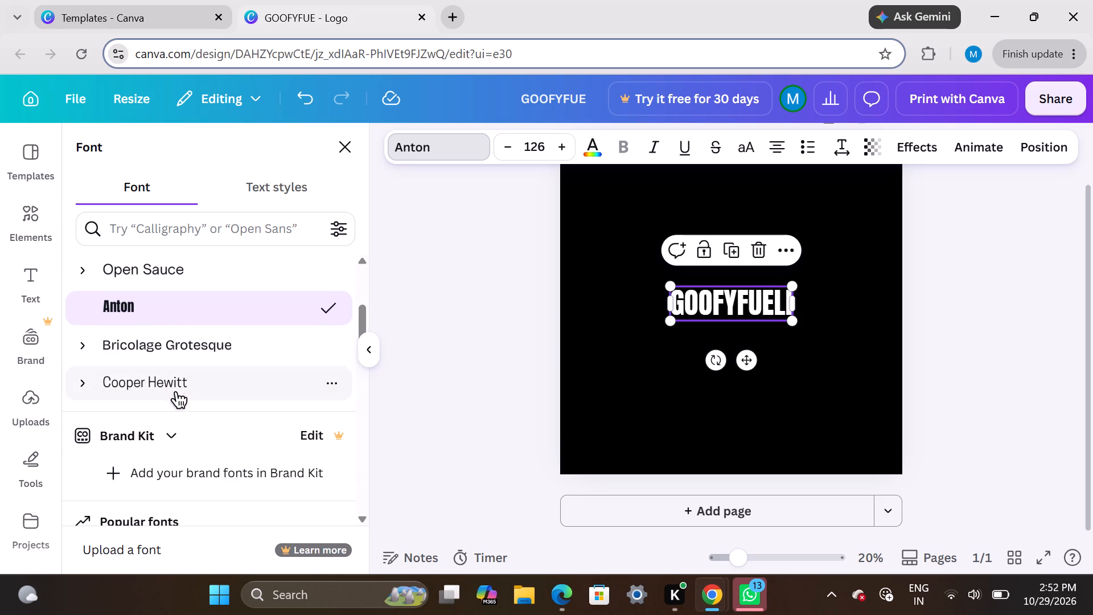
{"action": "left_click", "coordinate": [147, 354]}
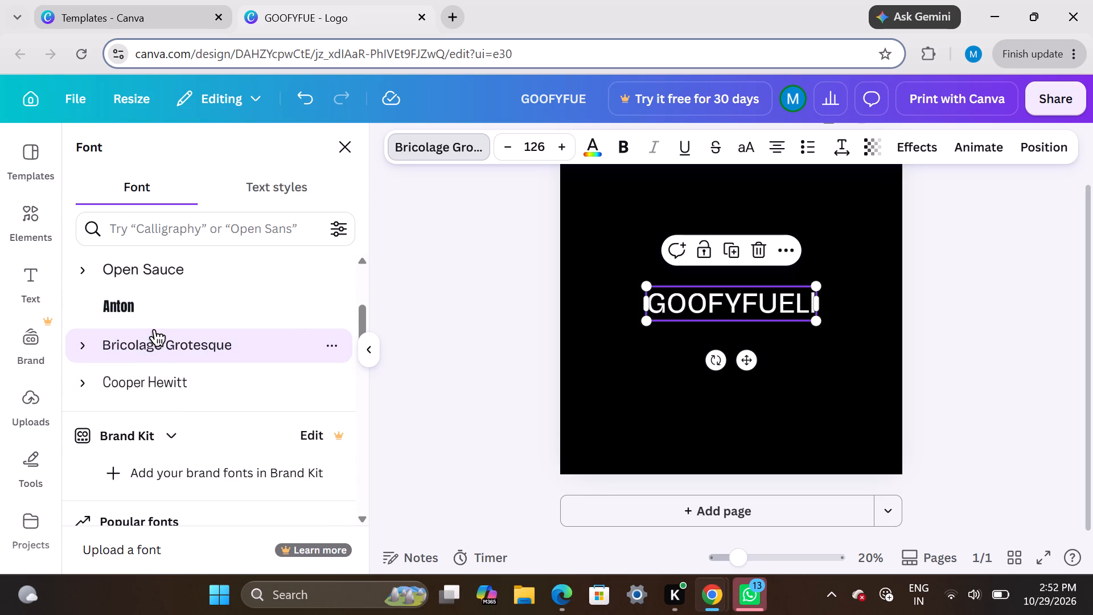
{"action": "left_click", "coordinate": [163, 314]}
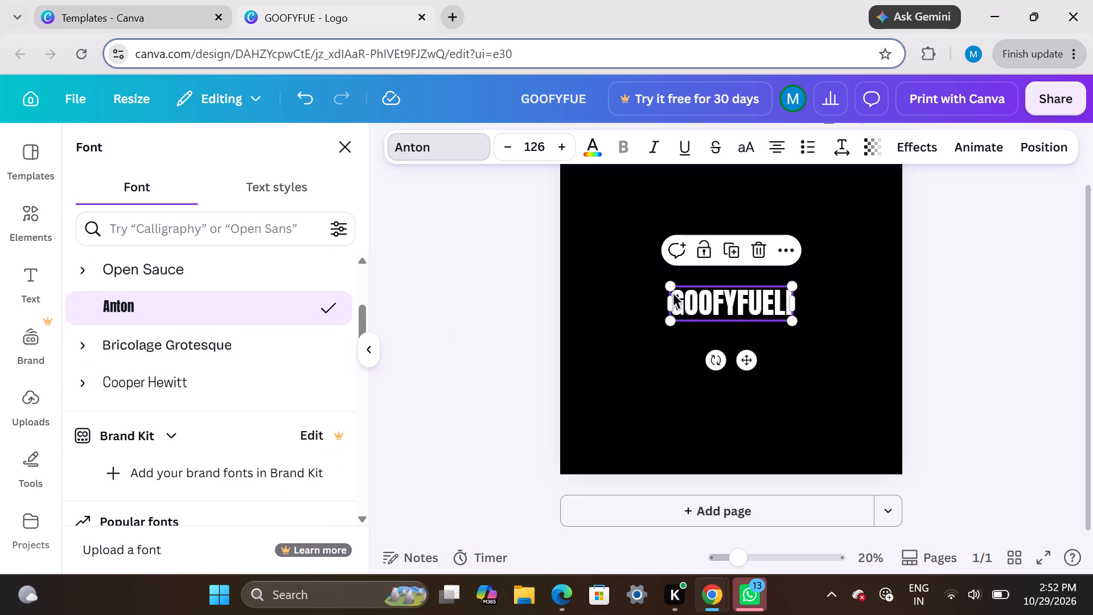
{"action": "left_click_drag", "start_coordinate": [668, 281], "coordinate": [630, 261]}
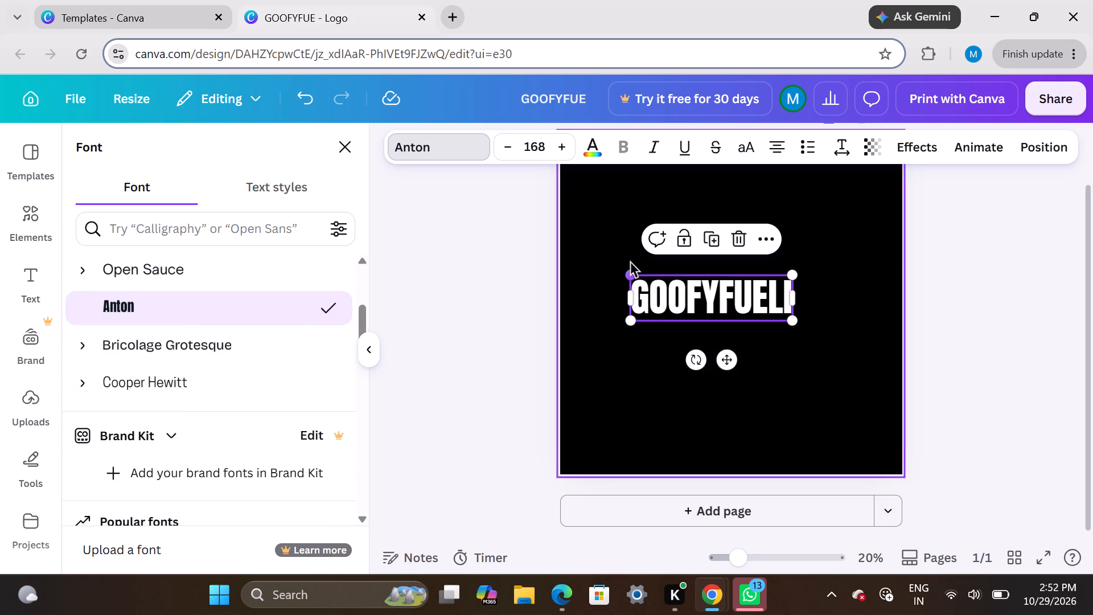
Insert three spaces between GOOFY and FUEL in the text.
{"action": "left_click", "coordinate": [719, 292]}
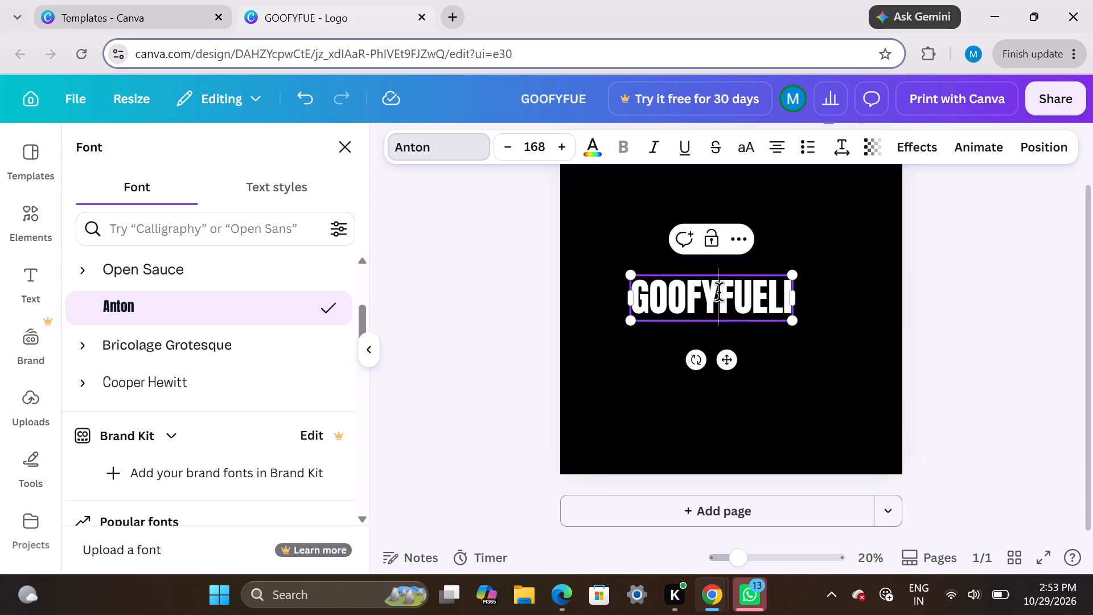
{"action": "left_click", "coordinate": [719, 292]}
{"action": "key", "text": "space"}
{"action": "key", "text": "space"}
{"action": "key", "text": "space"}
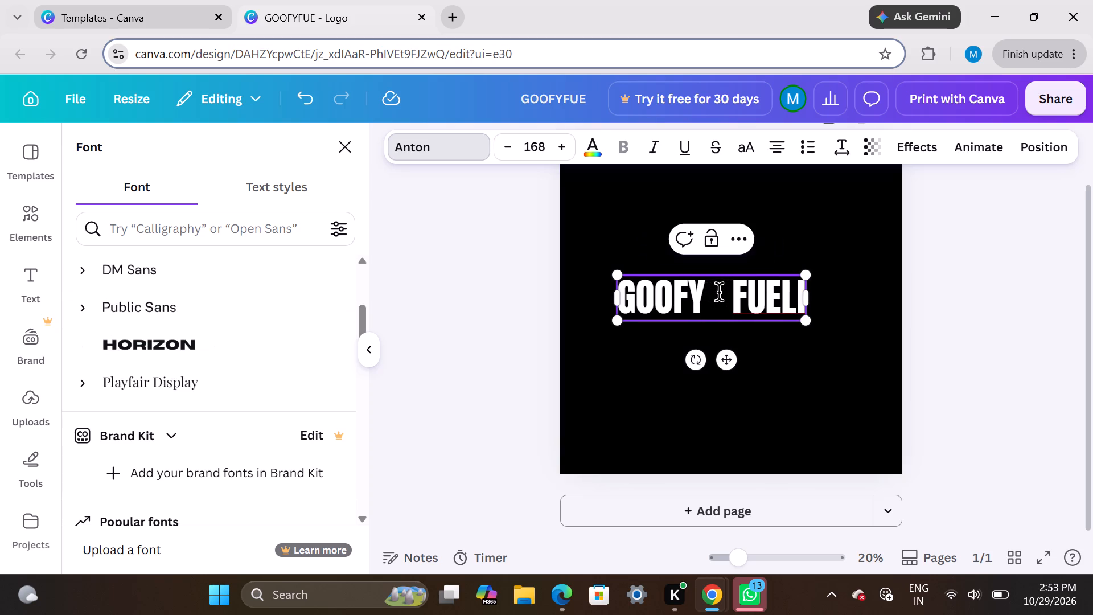
Change the text's font to Horizon and remove the spaces between the two words.
{"action": "left_click", "coordinate": [219, 343]}
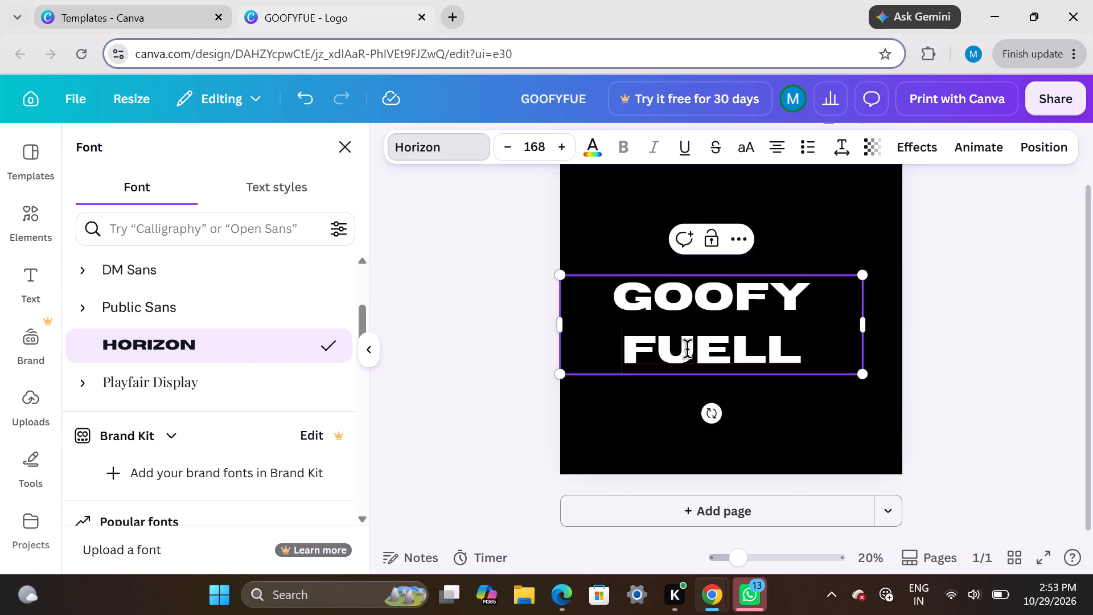
{"action": "key", "text": "BackSpace"}
{"action": "key", "text": "BackSpace"}
{"action": "key", "text": "BackSpace"}
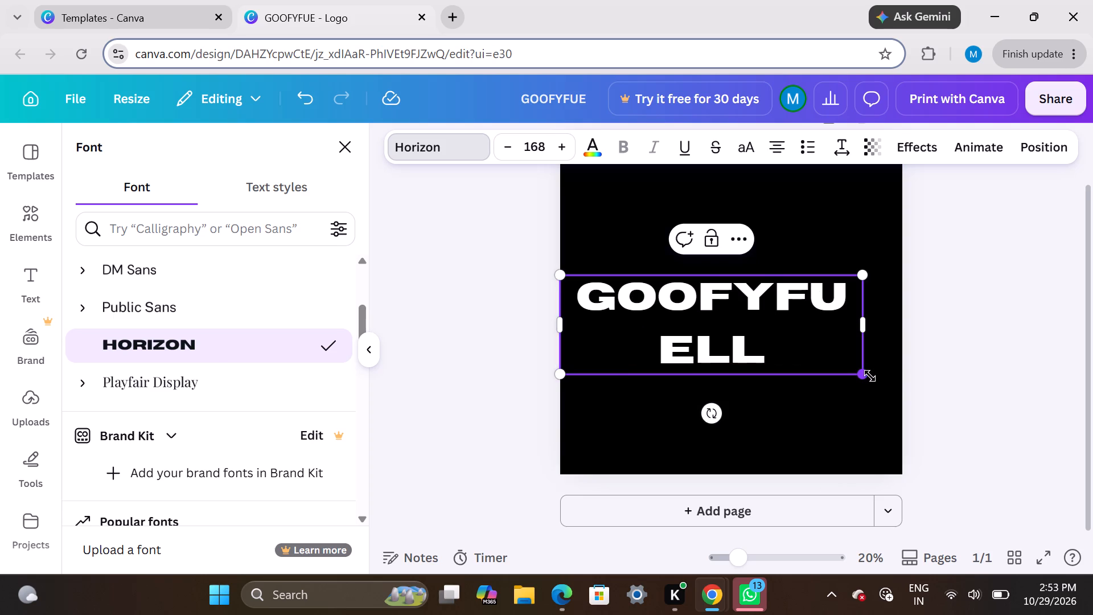
Shrink the text to about size 84.7, widen its box to fit one line and move it near the page centre.
{"action": "left_click_drag", "start_coordinate": [867, 374], "coordinate": [728, 292]}
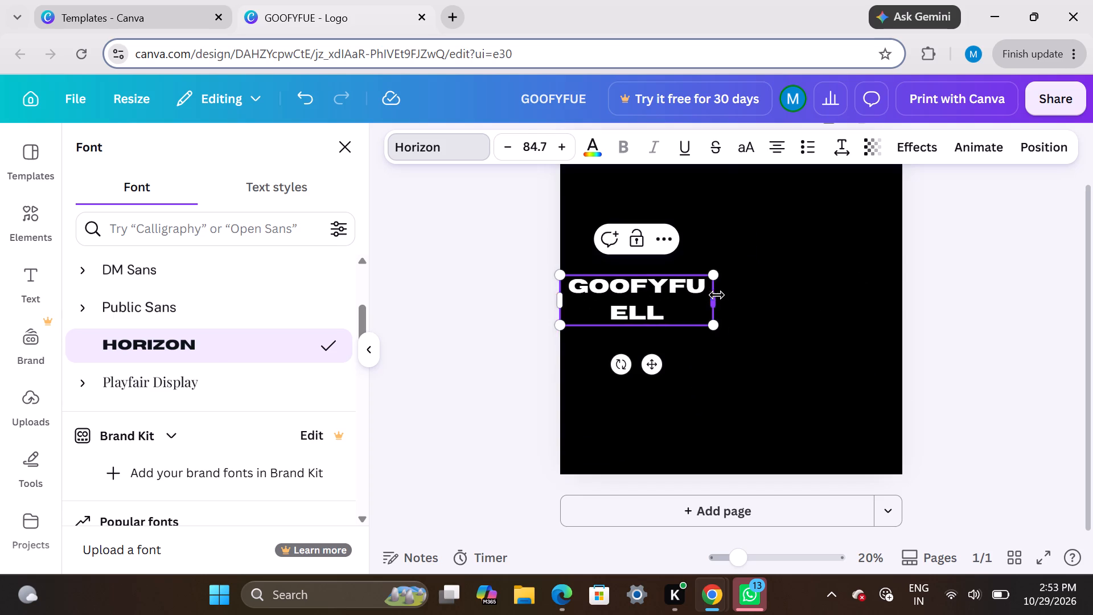
{"action": "left_click_drag", "start_coordinate": [718, 301], "coordinate": [821, 304]}
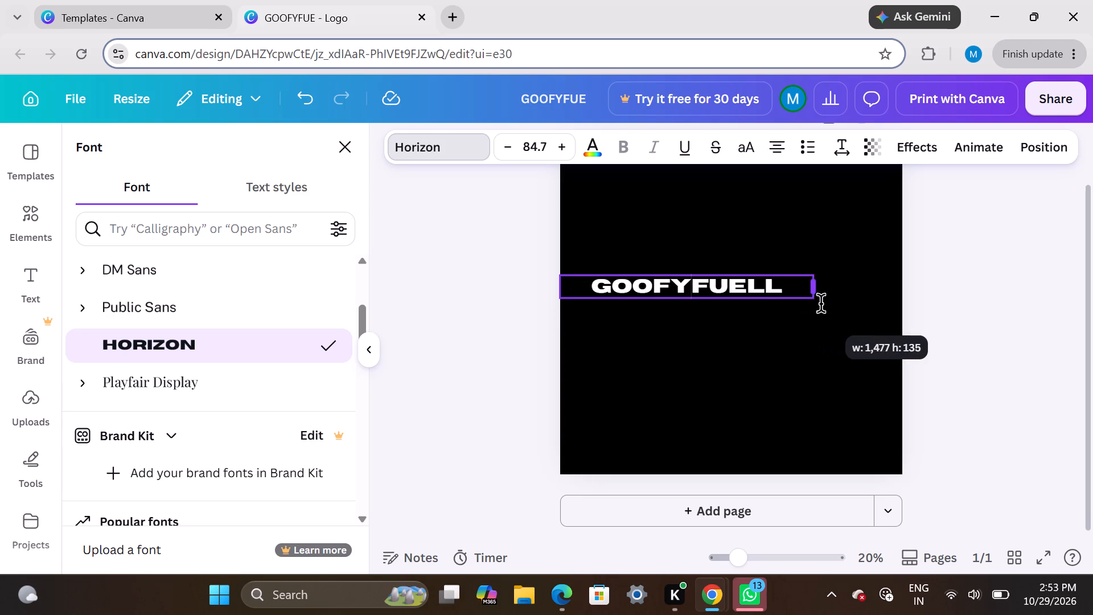
{"action": "left_click_drag", "start_coordinate": [821, 304], "coordinate": [849, 307]}
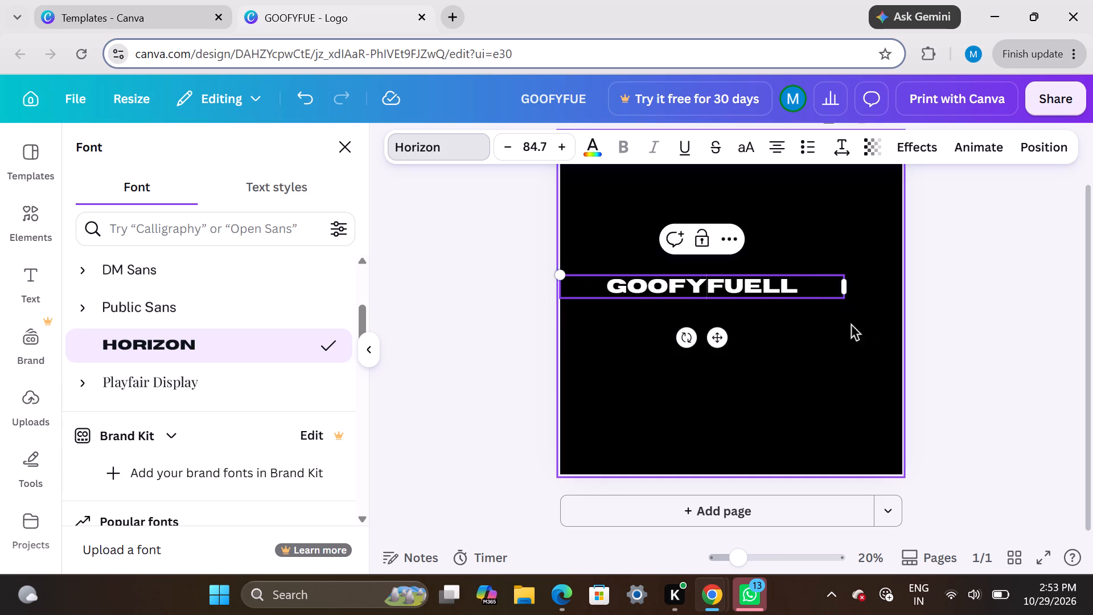
{"action": "left_click_drag", "start_coordinate": [717, 343], "coordinate": [742, 355]}
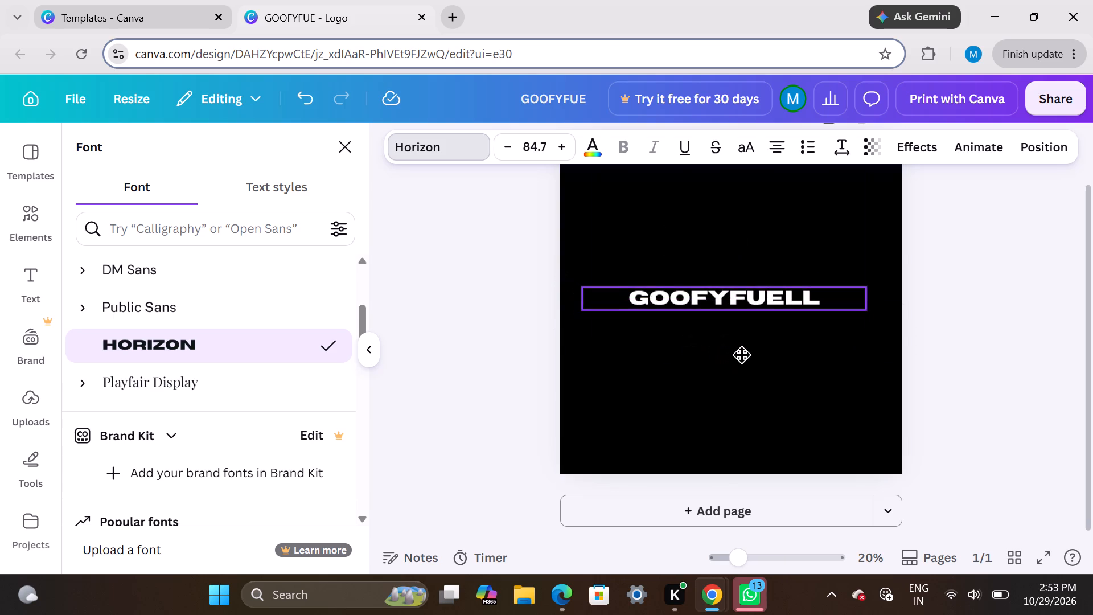
{"action": "left_click_drag", "start_coordinate": [742, 355], "coordinate": [741, 358]}
Delete FUELL from the text, leaving only GOOFY in the text box.
{"action": "left_click", "coordinate": [730, 303]}
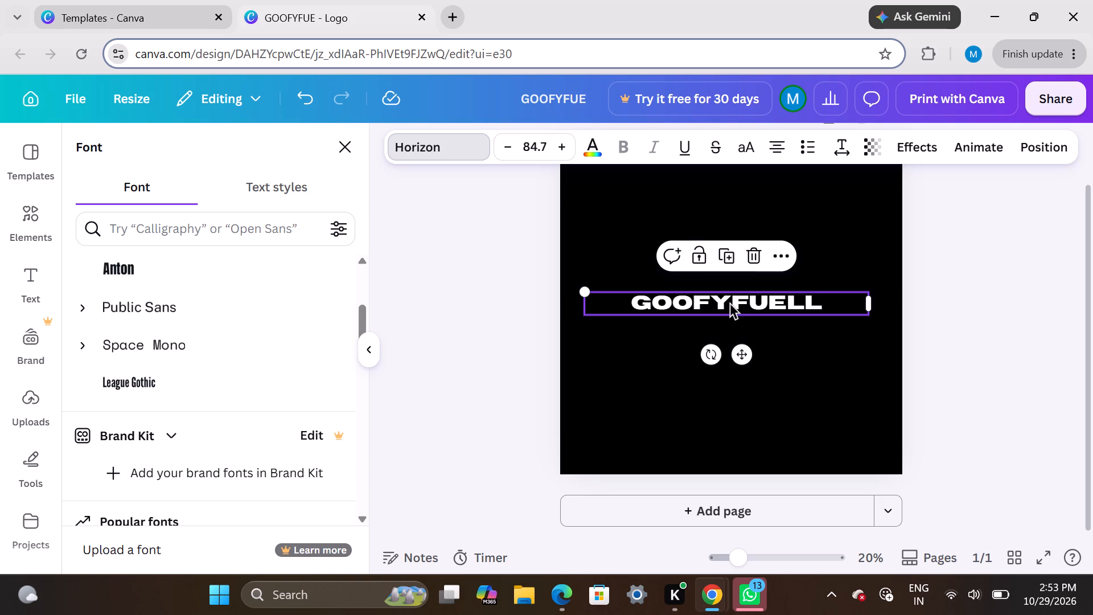
{"action": "left_click_drag", "start_coordinate": [730, 303], "coordinate": [848, 306]}
{"action": "key", "text": "BackSpace"}
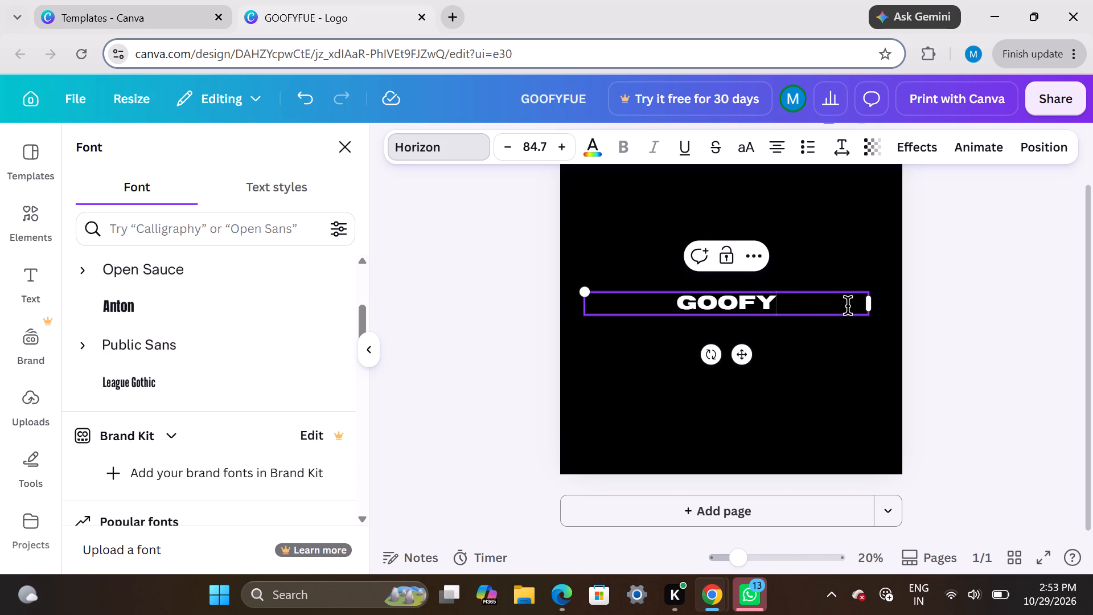
{"action": "left_click", "coordinate": [848, 306]}
{"action": "left_click", "coordinate": [1028, 355]}
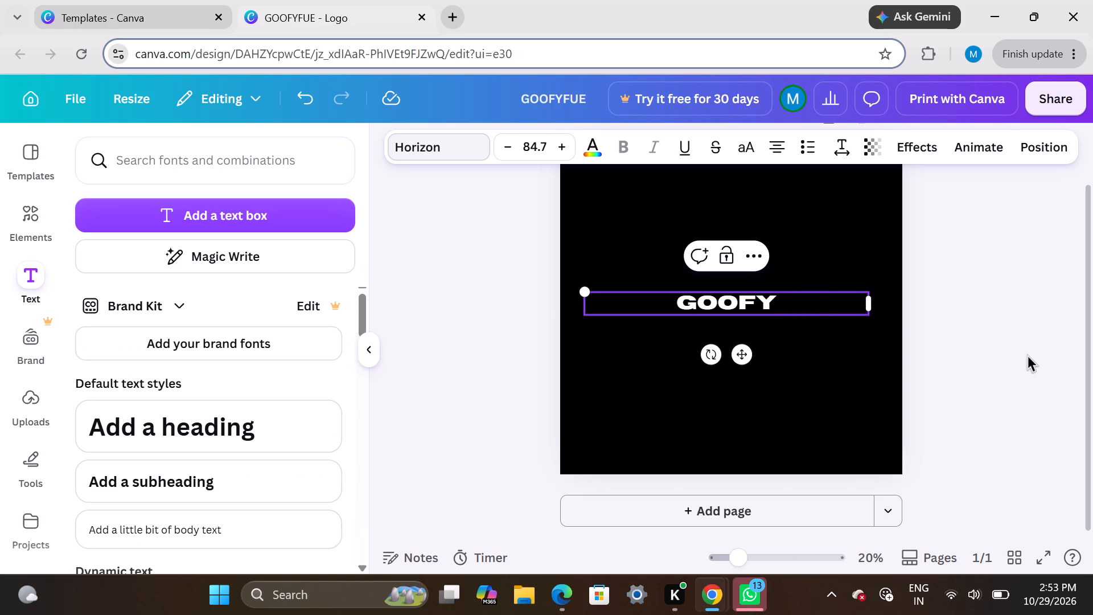
{"action": "left_click", "coordinate": [1028, 355]}
Shift the GOOFY text box slightly left on the black page and deselect it.
{"action": "left_click_drag", "start_coordinate": [738, 298], "coordinate": [721, 300]}
{"action": "left_click", "coordinate": [721, 300]}
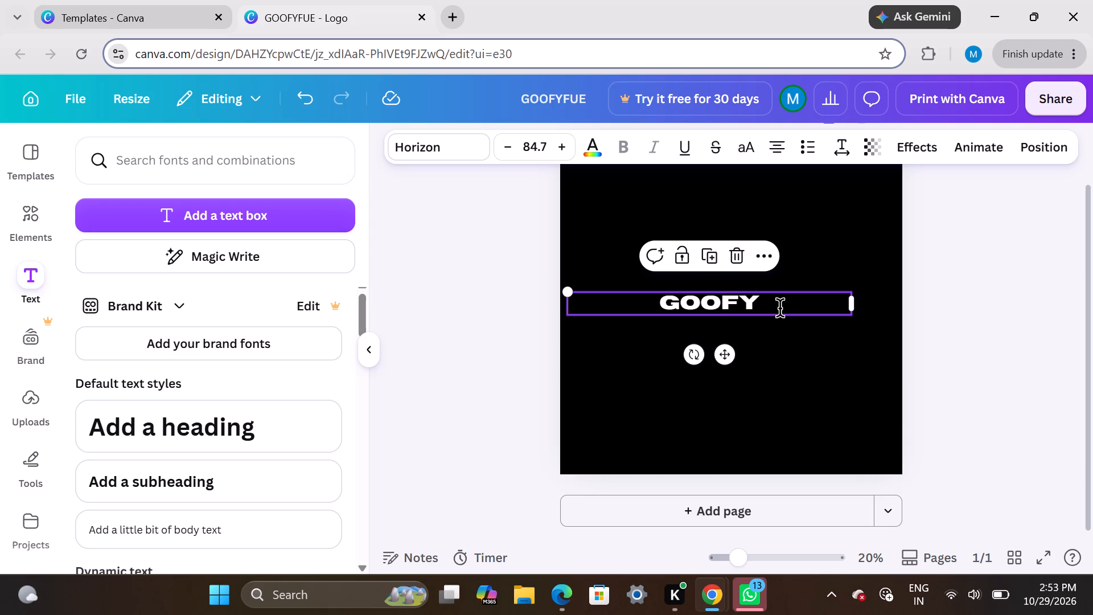
{"action": "left_click", "coordinate": [790, 329]}
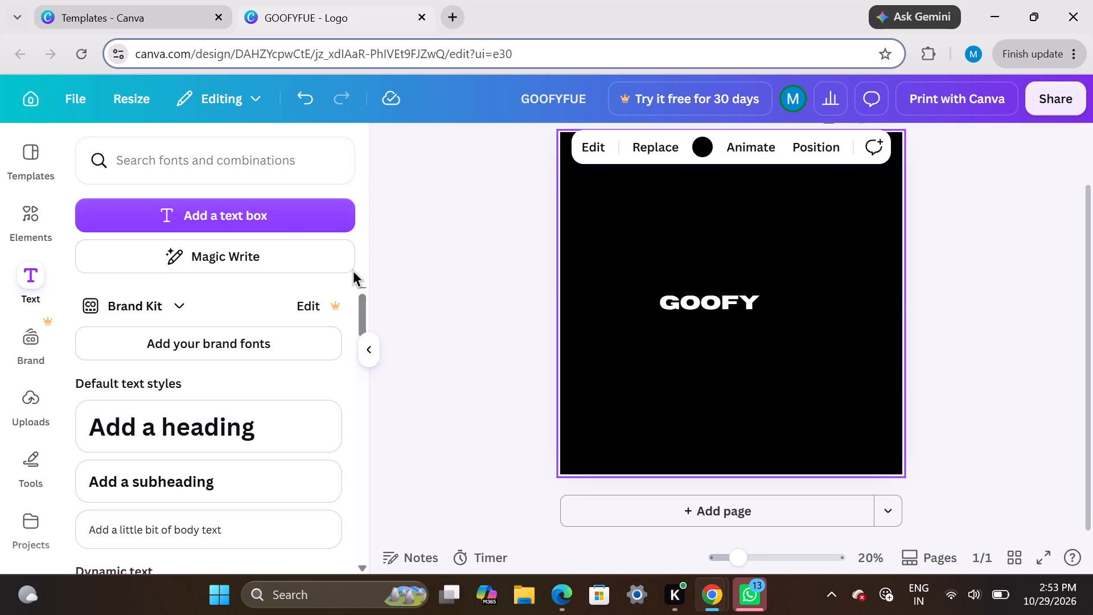
Add a second text box and replace its placeholder with the copied GOOFYFUE text.
{"action": "left_click", "coordinate": [286, 209]}
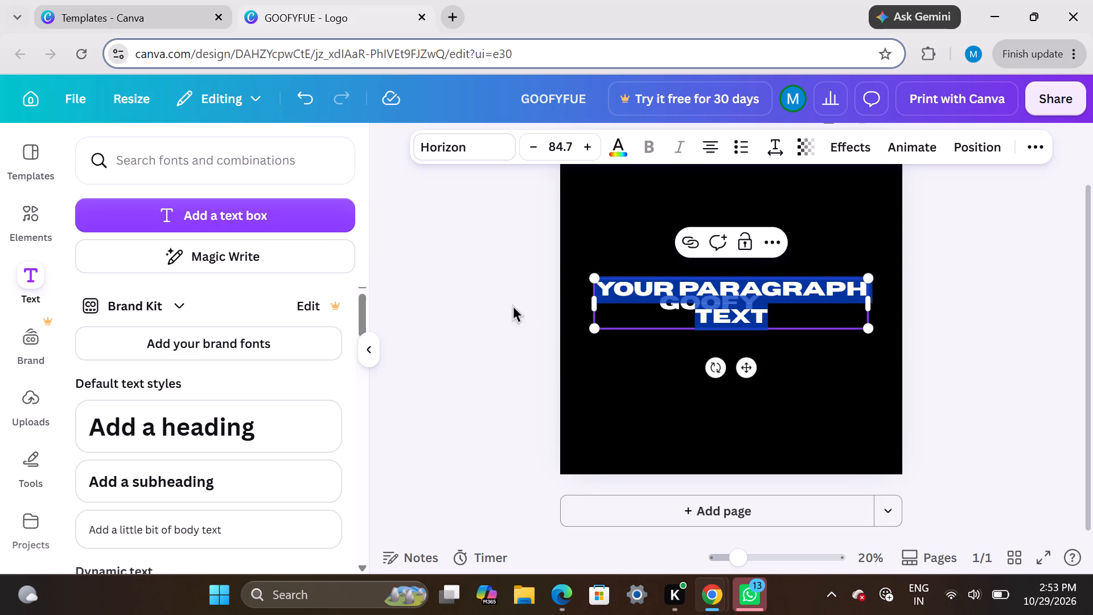
{"action": "key", "text": "BackSpace"}
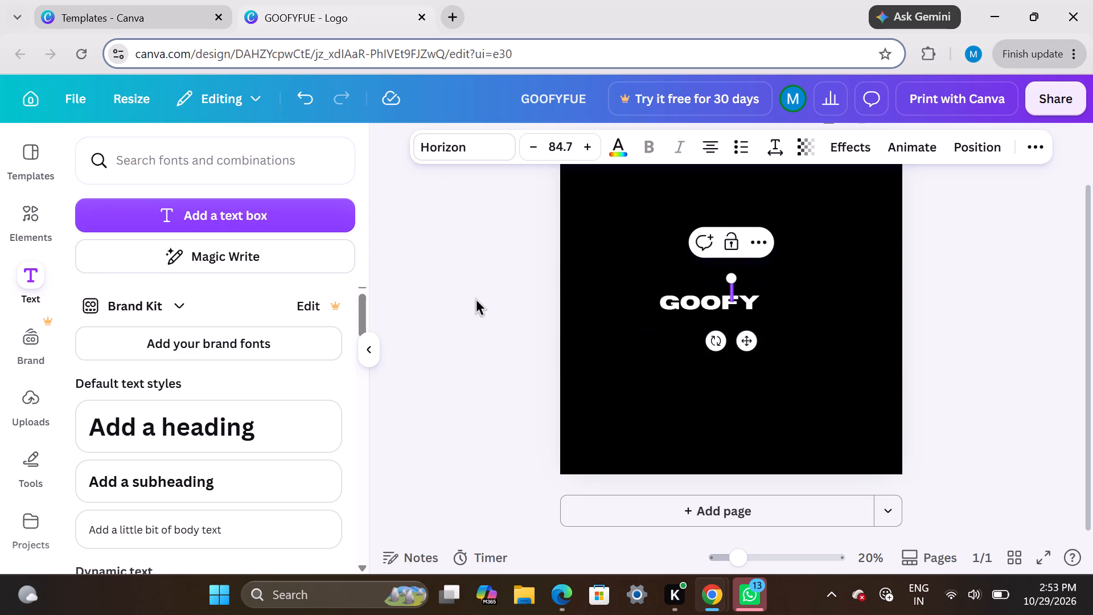
{"action": "key", "text": "ctrl+v"}
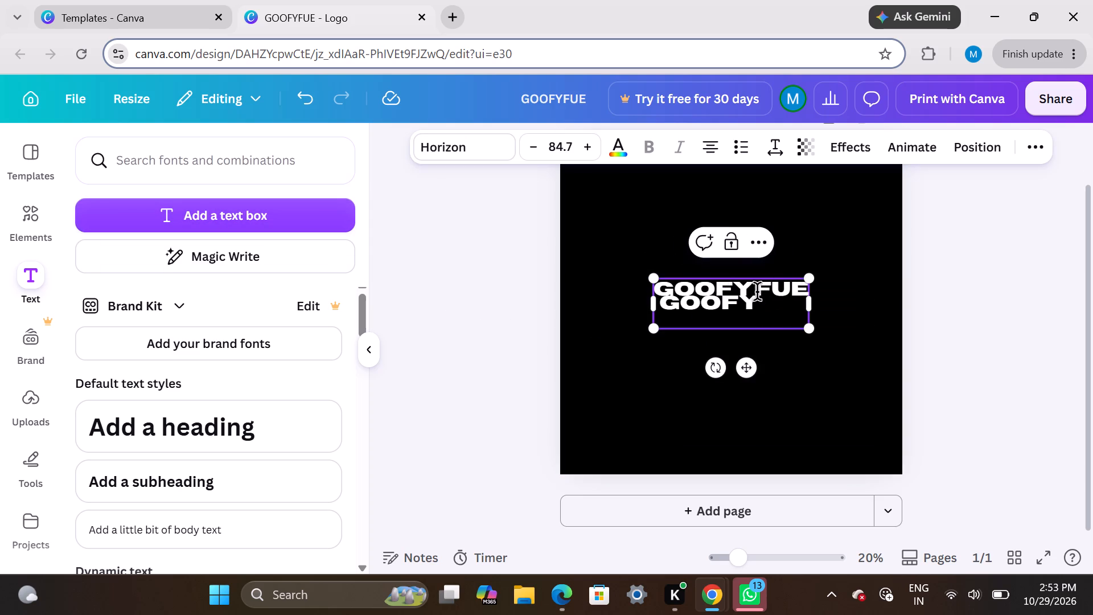
Delete GOOFY from the new text box and add an L at the end so it reads FUEL.
{"action": "left_click", "coordinate": [756, 292]}
{"action": "key", "text": "BackSpace"}
{"action": "key", "text": "BackSpace"}
{"action": "key", "text": "BackSpace"}
{"action": "key", "text": "BackSpace"}
{"action": "key", "text": "BackSpace"}
{"action": "key", "text": "BackSpace"}
{"action": "key", "text": "BackSpace"}
{"action": "key", "text": "BackSpace"}
{"action": "key", "text": "BackSpace"}
{"action": "key", "text": "BackSpace"}
{"action": "key", "text": "BackSpace"}
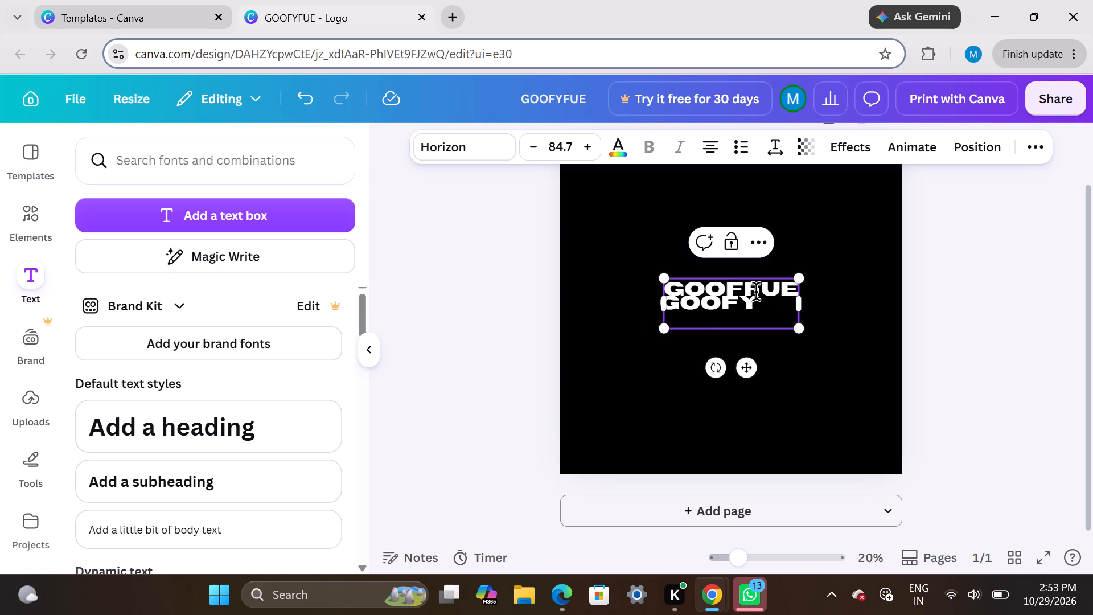
{"action": "key", "text": "shift+l"}
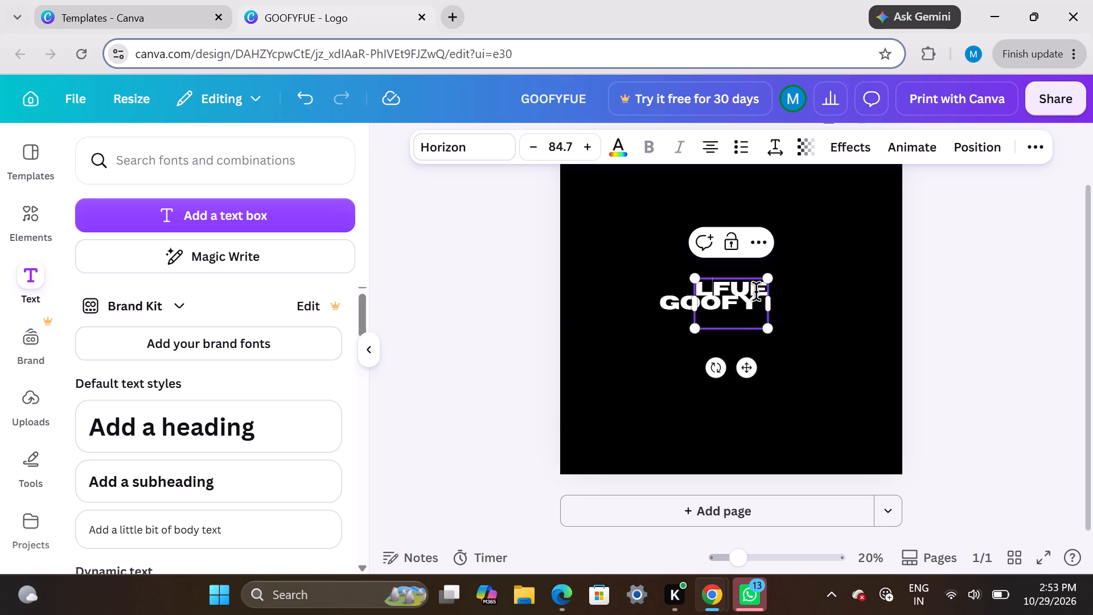
{"action": "key", "text": "BackSpace"}
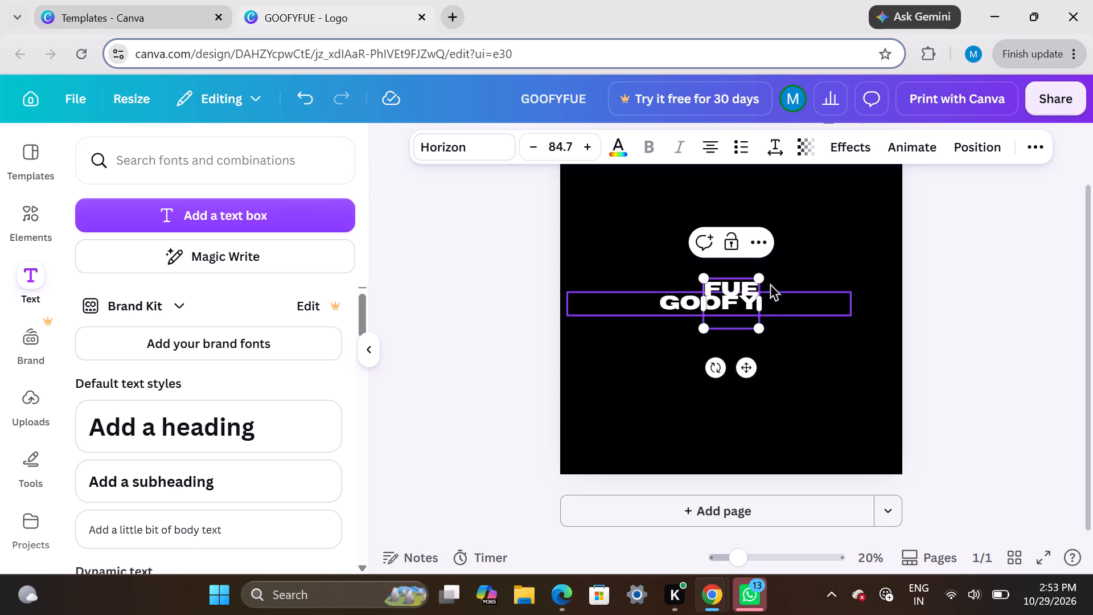
{"action": "left_click", "coordinate": [755, 291]}
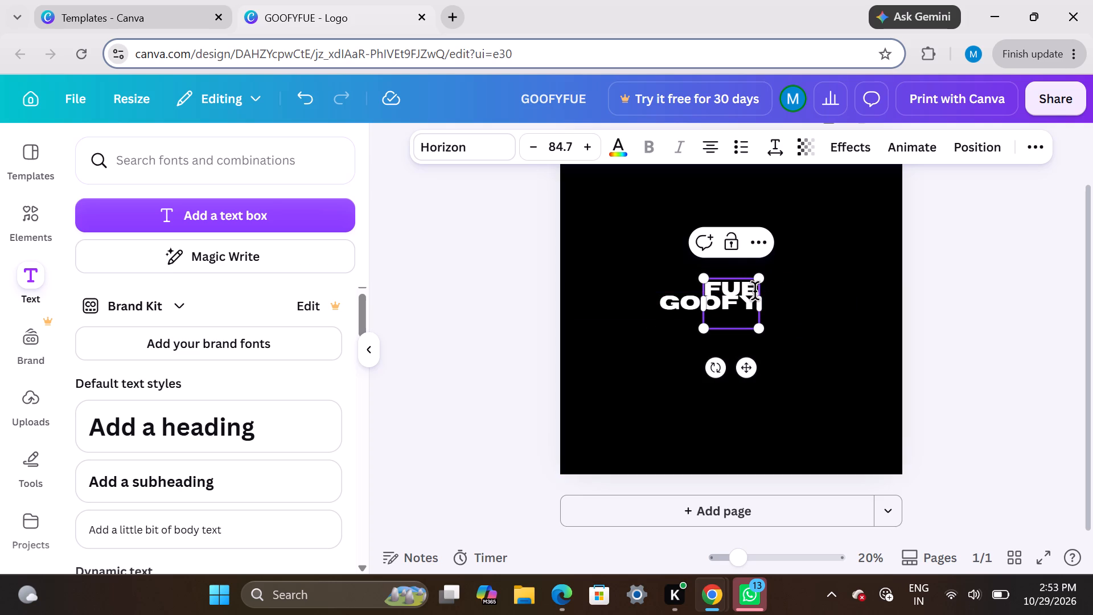
{"action": "key", "text": "shift+l"}
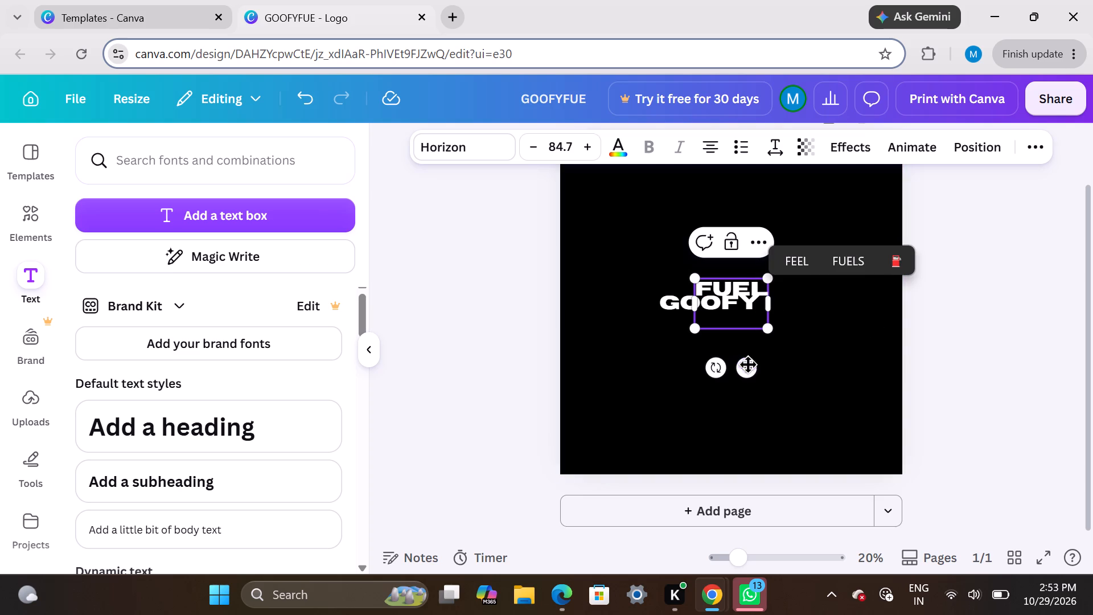
Move the FUEL text box off GOOFY to sit just after it on the same line.
{"action": "left_click_drag", "start_coordinate": [753, 376], "coordinate": [748, 370]}
{"action": "left_click_drag", "start_coordinate": [748, 370], "coordinate": [752, 370]}
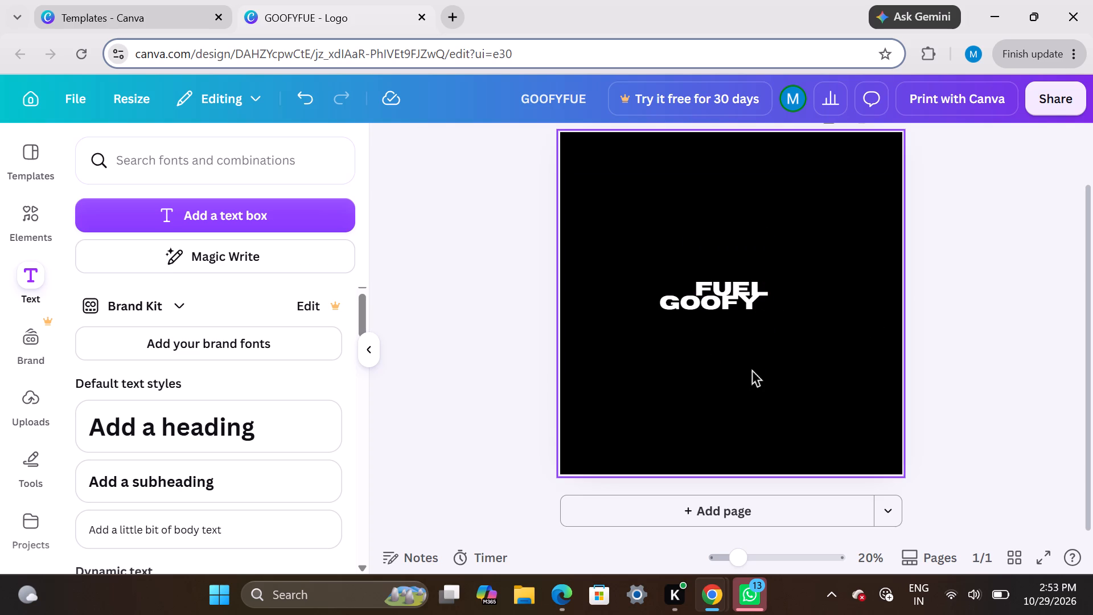
{"action": "left_click_drag", "start_coordinate": [752, 370], "coordinate": [738, 338]}
{"action": "left_click", "coordinate": [726, 287]}
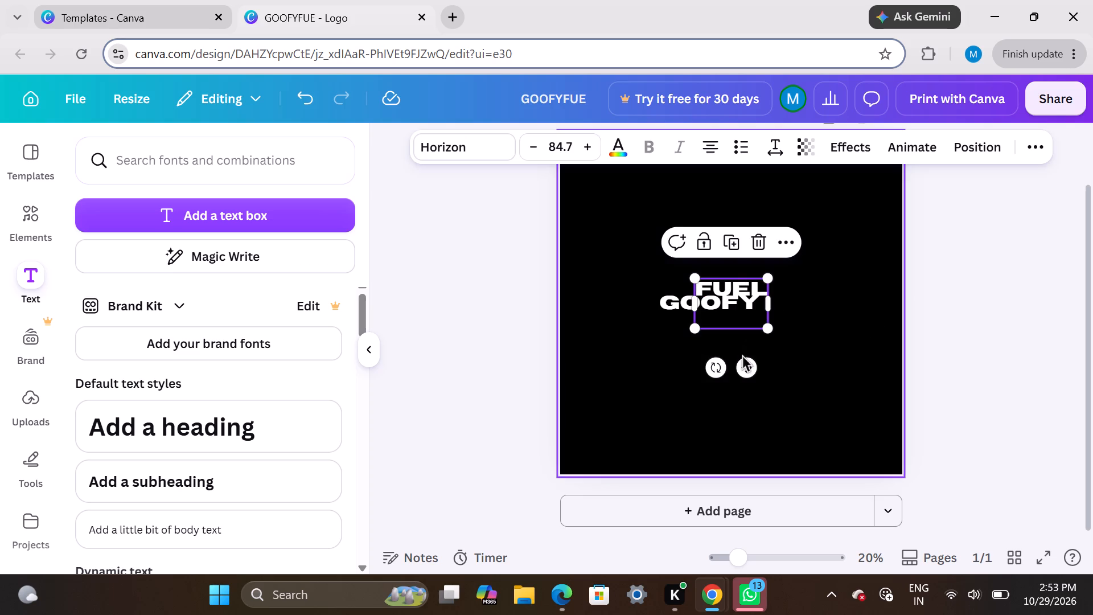
{"action": "left_click_drag", "start_coordinate": [746, 363], "coordinate": [814, 372]}
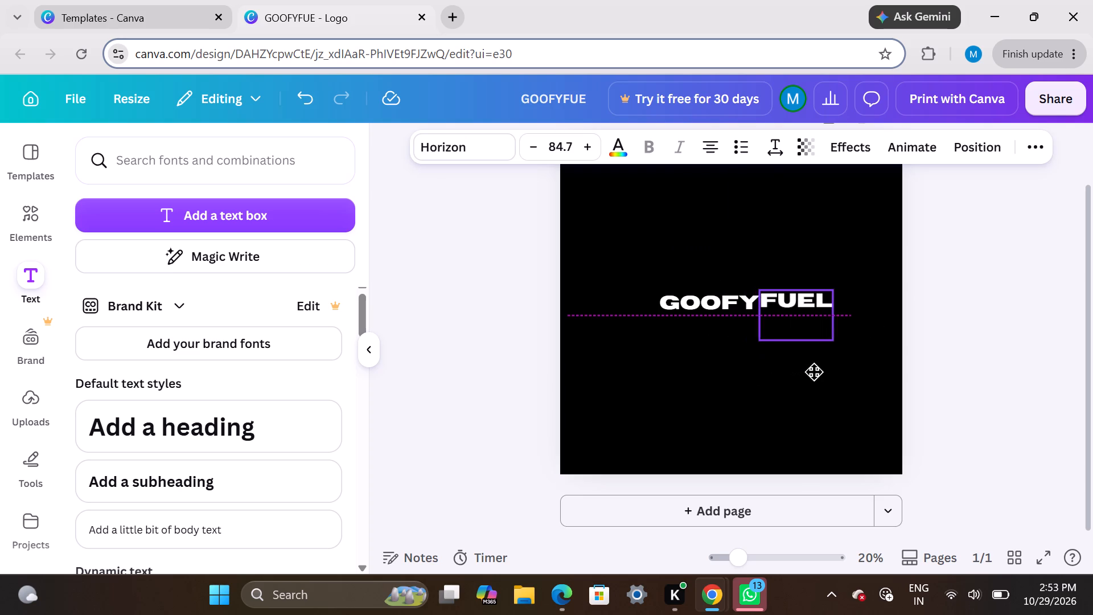
{"action": "left_click_drag", "start_coordinate": [814, 372], "coordinate": [821, 379]}
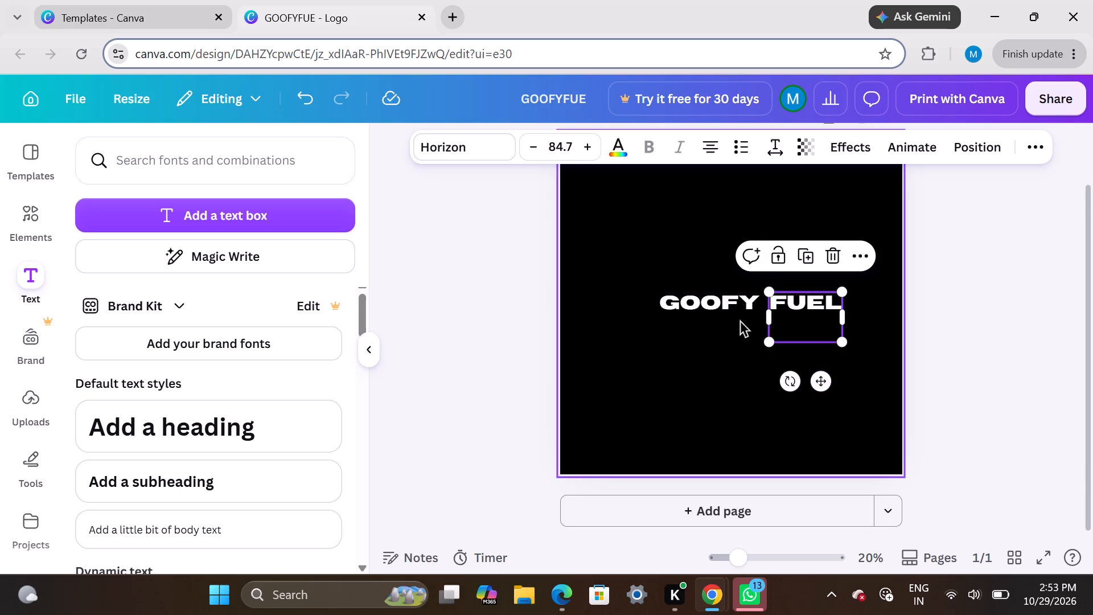
Move the GOOFY text box left and slightly down, away from FUEL, and deselect it.
{"action": "left_click_drag", "start_coordinate": [722, 304], "coordinate": [689, 304]}
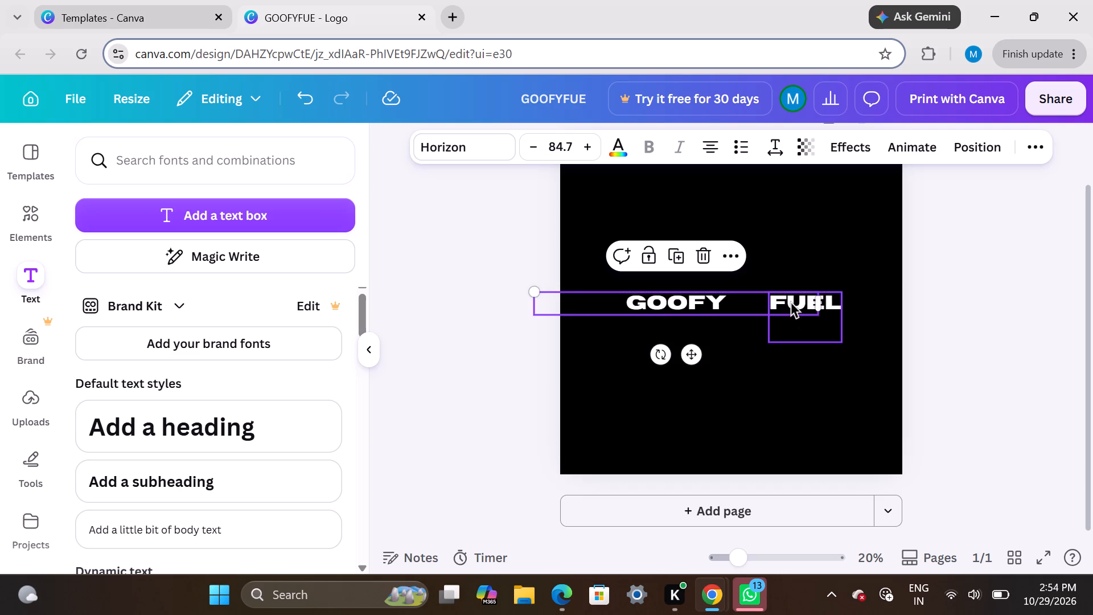
{"action": "left_click", "coordinate": [791, 302]}
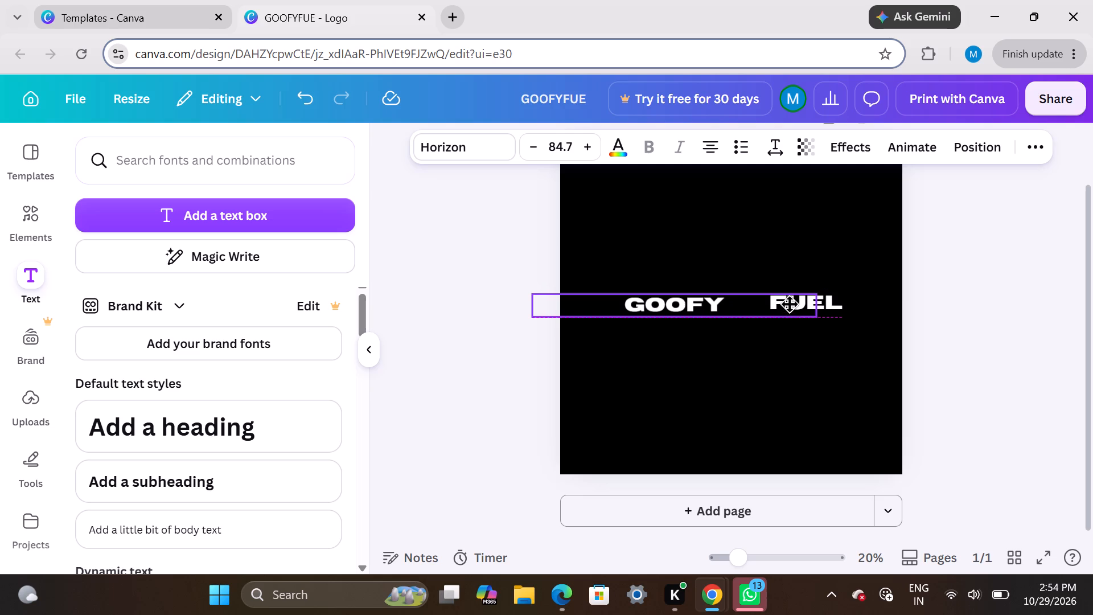
{"action": "left_click", "coordinate": [826, 321]}
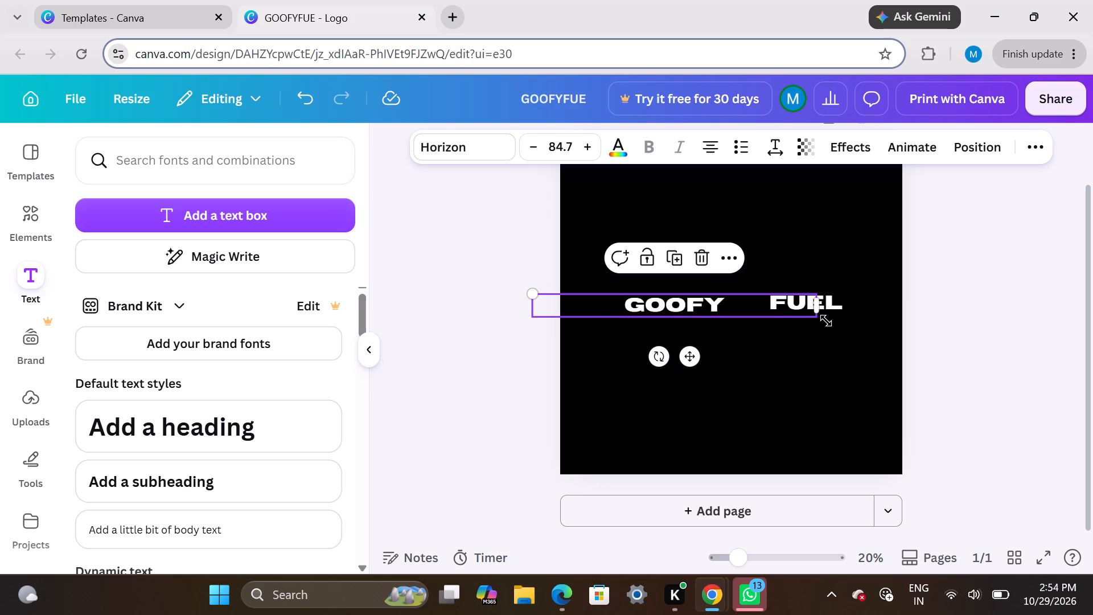
{"action": "left_click", "coordinate": [990, 370]}
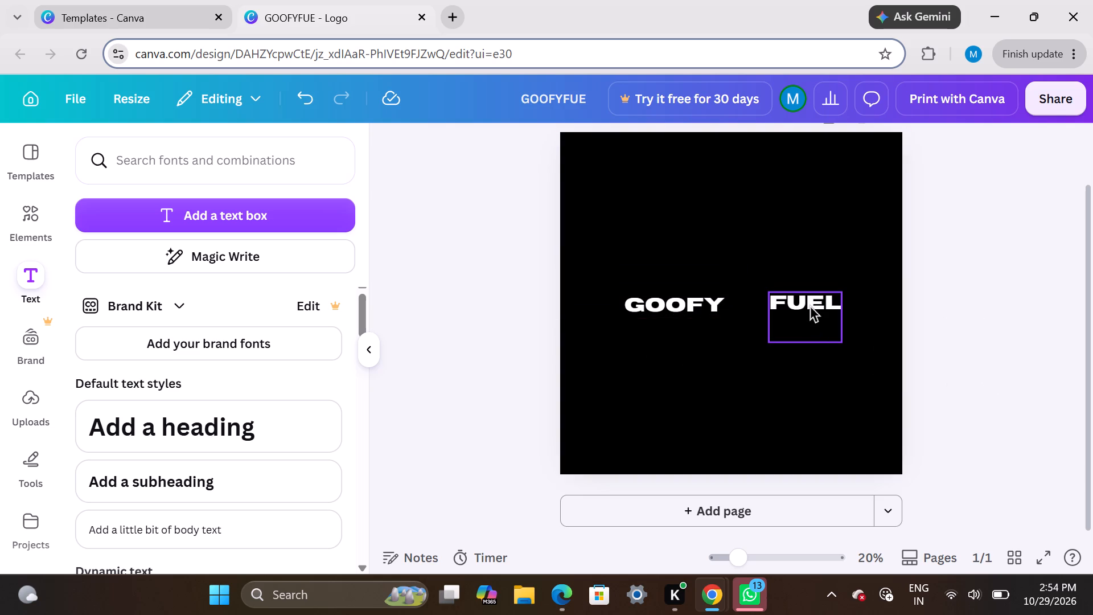
Move FUEL left into line with GOOFY and nudge GOOFY right, leaving a narrow gap between the words.
{"action": "left_click", "coordinate": [810, 306]}
{"action": "left_click_drag", "start_coordinate": [810, 306], "coordinate": [783, 311]}
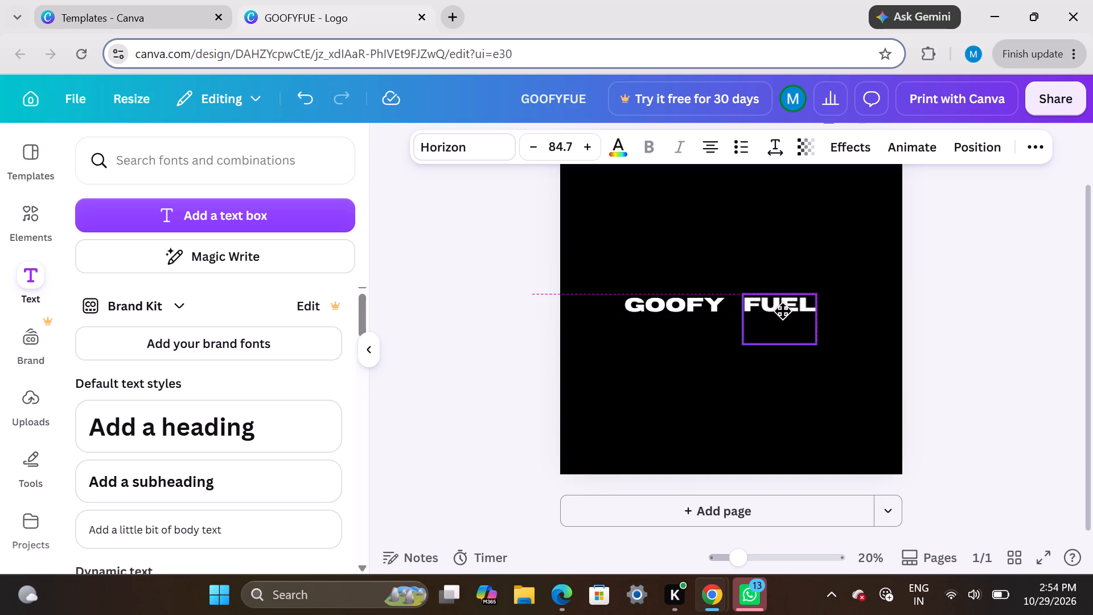
{"action": "left_click_drag", "start_coordinate": [783, 311], "coordinate": [776, 311]}
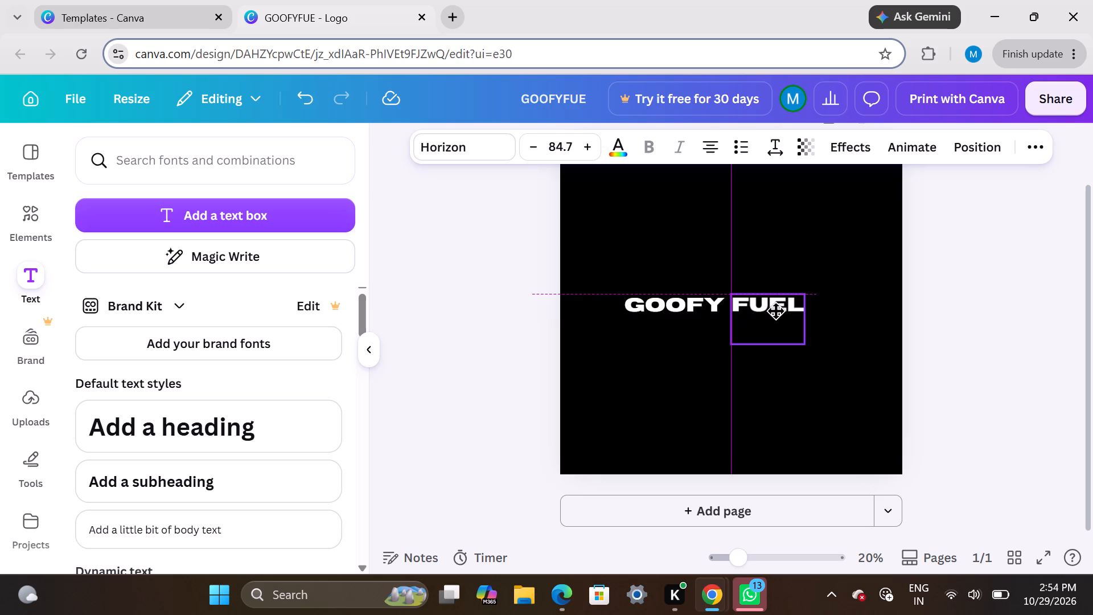
{"action": "left_click_drag", "start_coordinate": [776, 311], "coordinate": [784, 311]}
{"action": "left_click", "coordinate": [951, 348]}
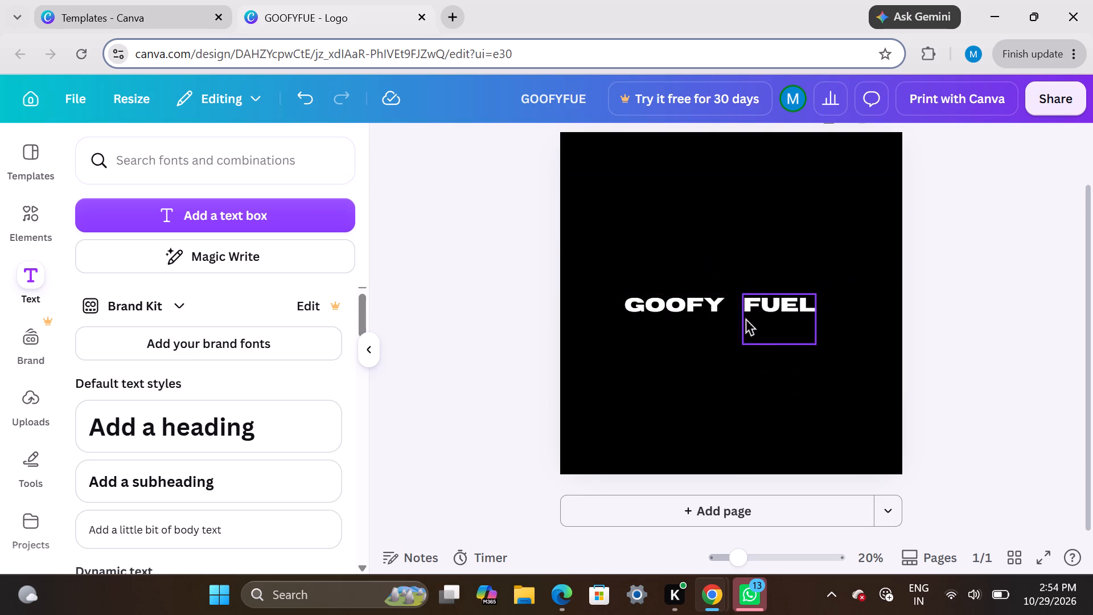
{"action": "left_click_drag", "start_coordinate": [707, 302], "coordinate": [714, 302]}
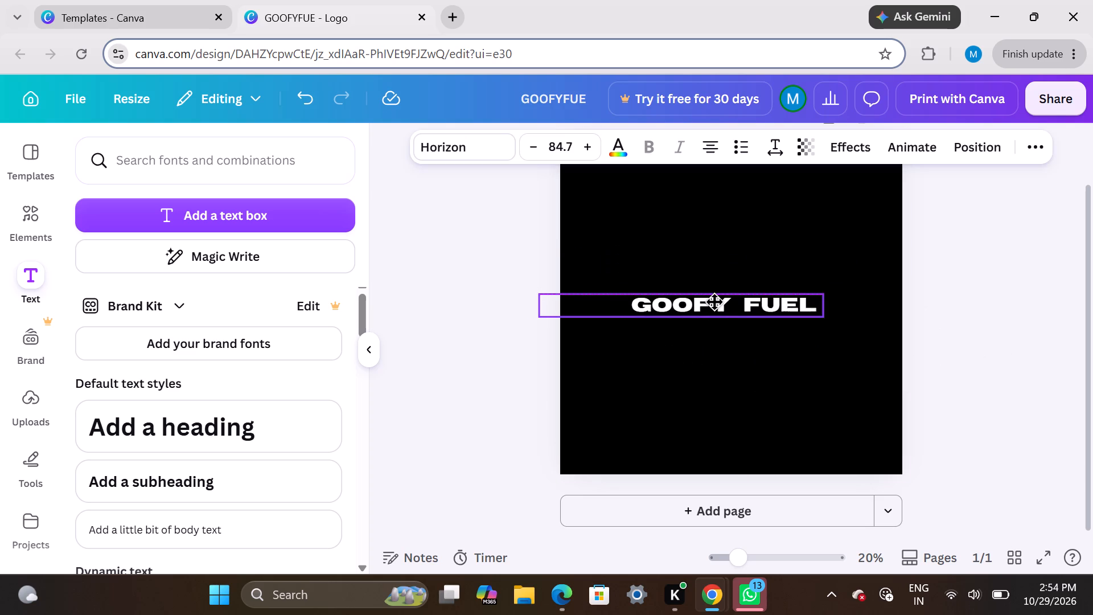
{"action": "left_click_drag", "start_coordinate": [714, 302], "coordinate": [721, 302]}
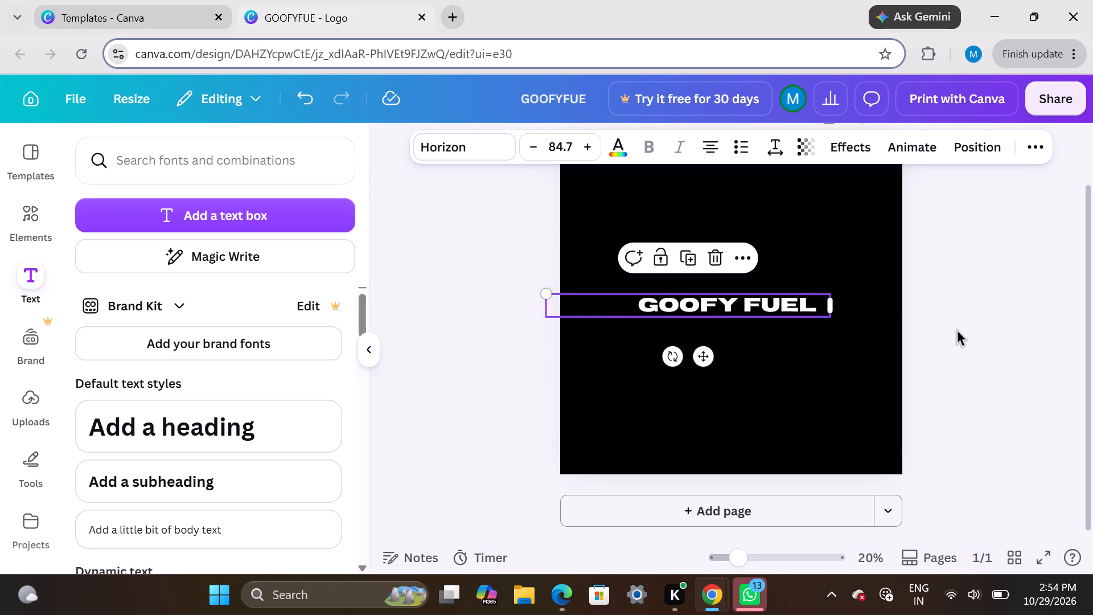
{"action": "left_click", "coordinate": [957, 330]}
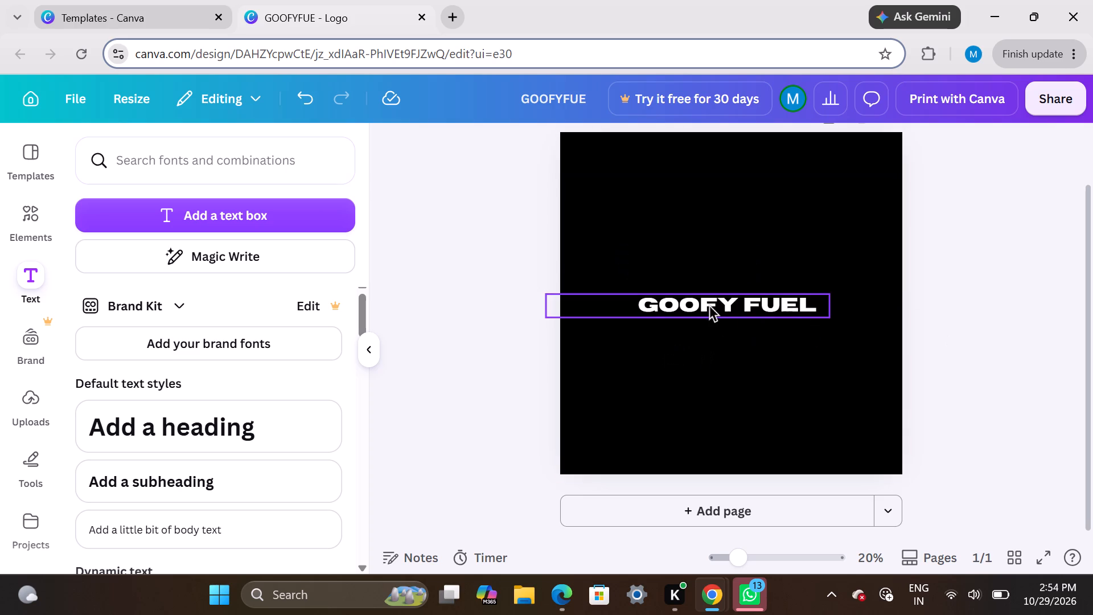
Move GOOFY and FUEL up slightly on the page, keeping them level with a small gap between them.
{"action": "left_click_drag", "start_coordinate": [708, 302], "coordinate": [711, 288]}
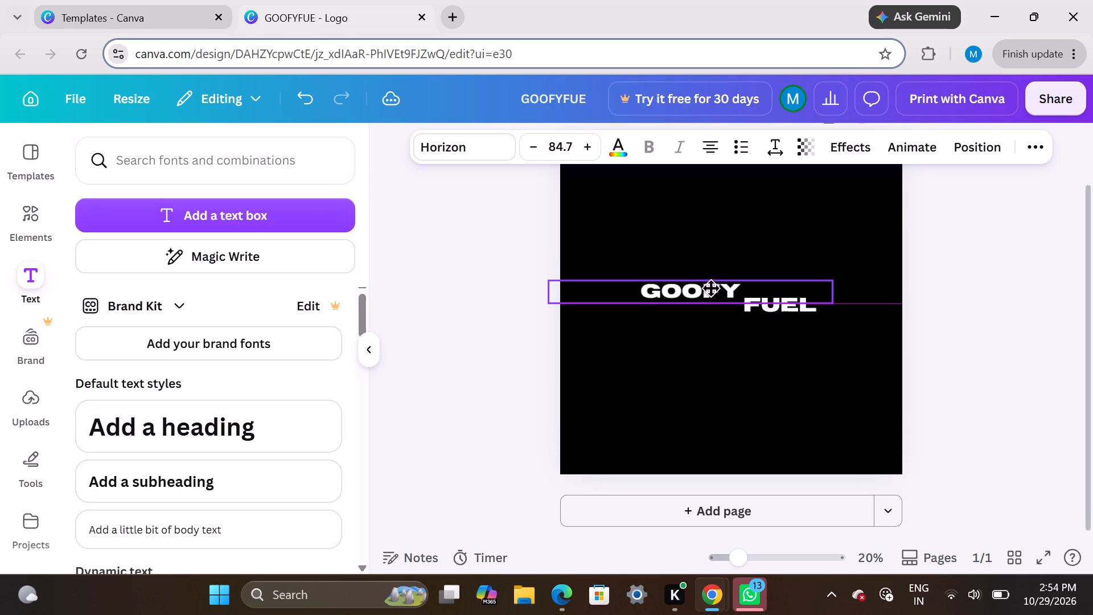
{"action": "left_click_drag", "start_coordinate": [711, 288], "coordinate": [711, 293]}
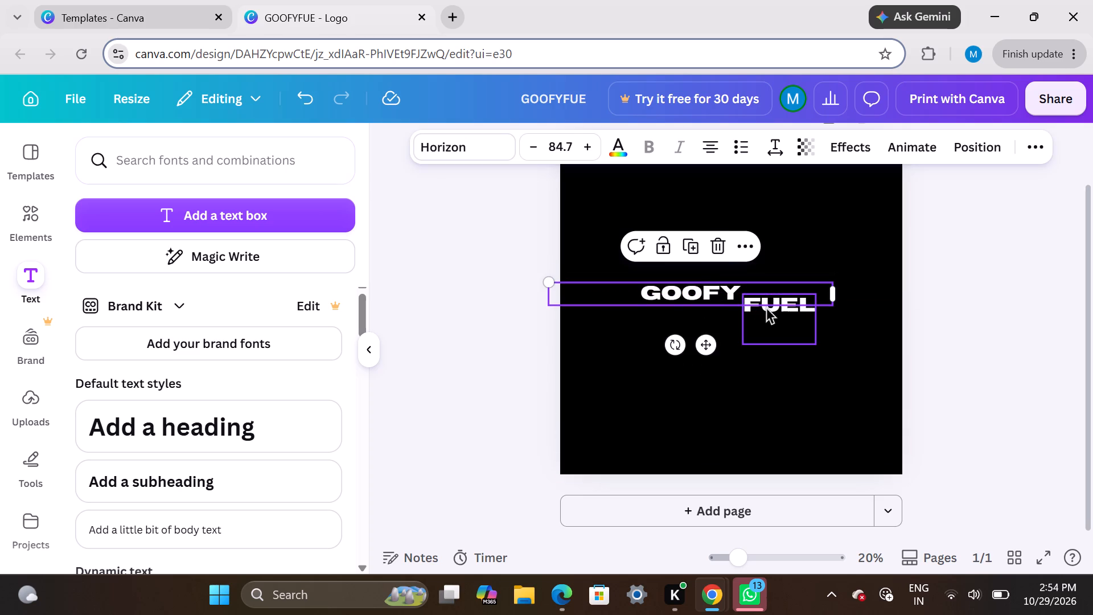
{"action": "left_click", "coordinate": [766, 307]}
{"action": "left_click_drag", "start_coordinate": [766, 307], "coordinate": [767, 296]}
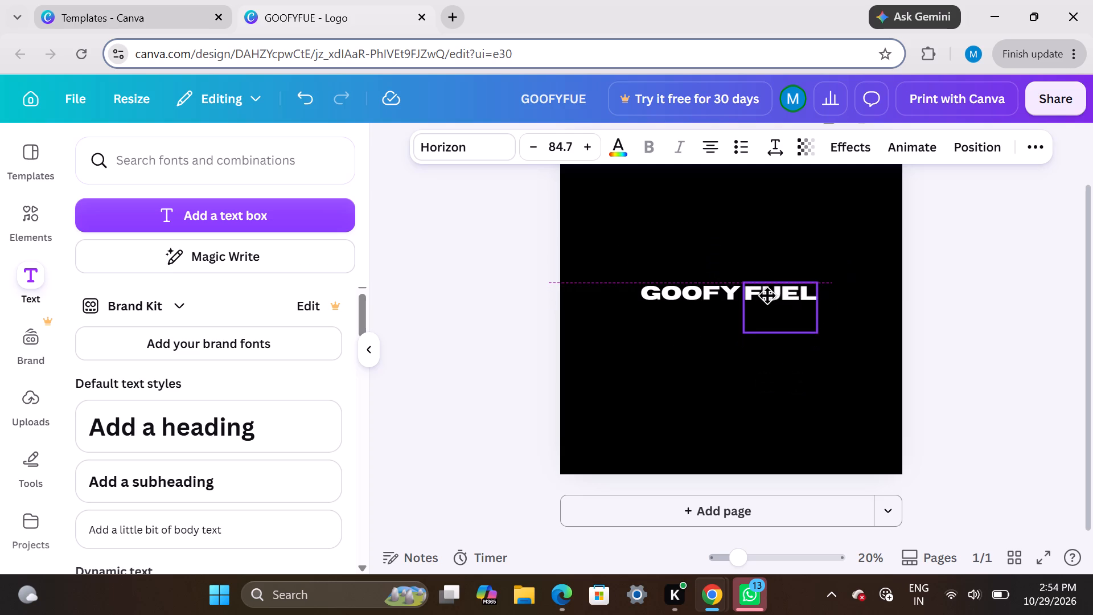
{"action": "left_click_drag", "start_coordinate": [767, 296], "coordinate": [767, 296]}
{"action": "left_click", "coordinate": [958, 329]}
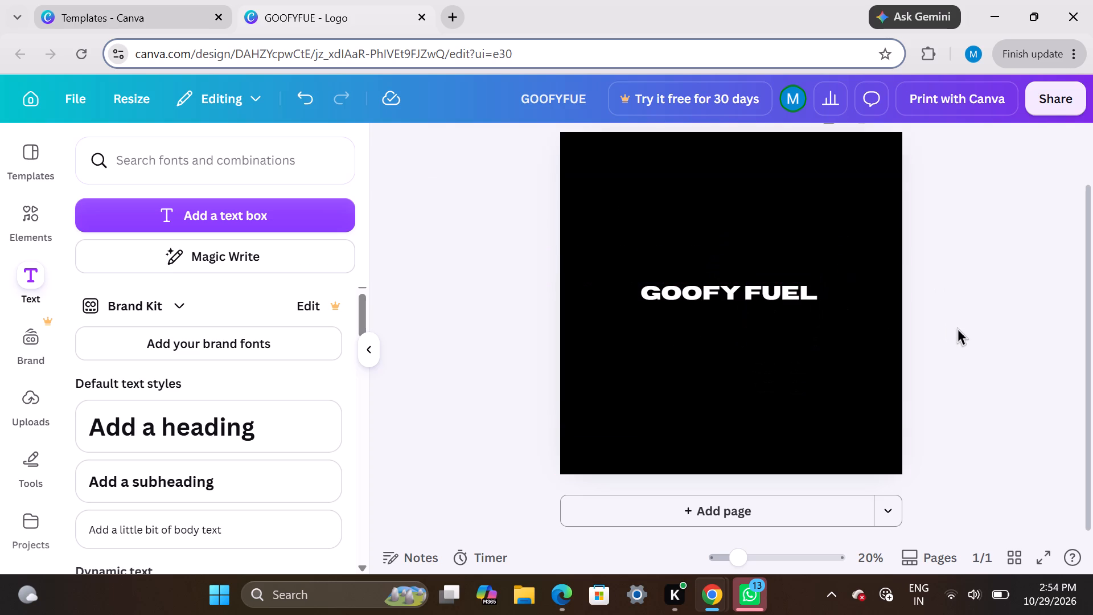
{"action": "left_click", "coordinate": [761, 298]}
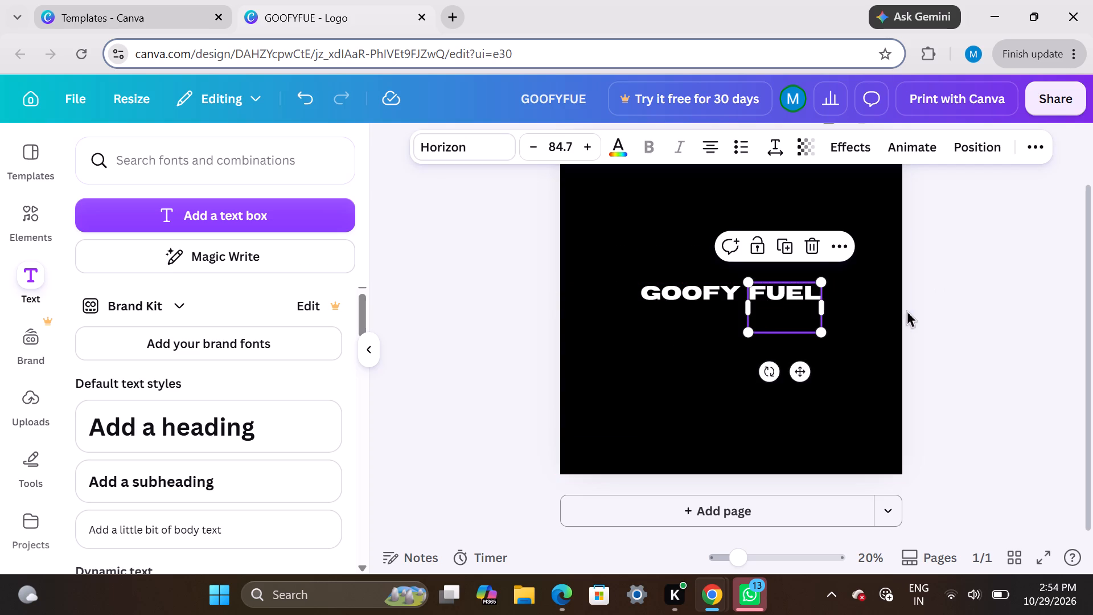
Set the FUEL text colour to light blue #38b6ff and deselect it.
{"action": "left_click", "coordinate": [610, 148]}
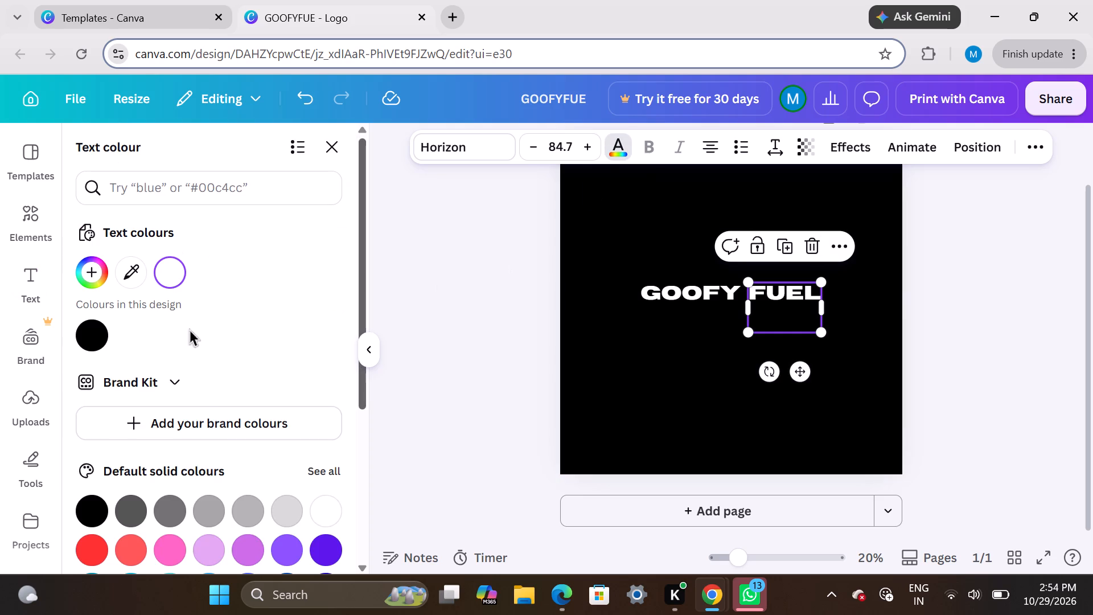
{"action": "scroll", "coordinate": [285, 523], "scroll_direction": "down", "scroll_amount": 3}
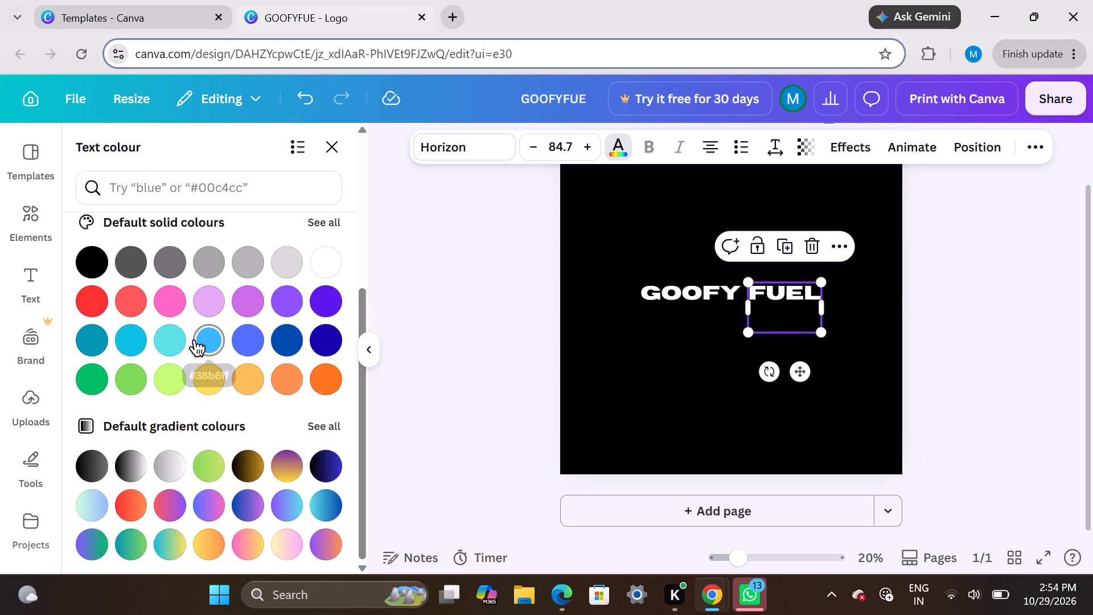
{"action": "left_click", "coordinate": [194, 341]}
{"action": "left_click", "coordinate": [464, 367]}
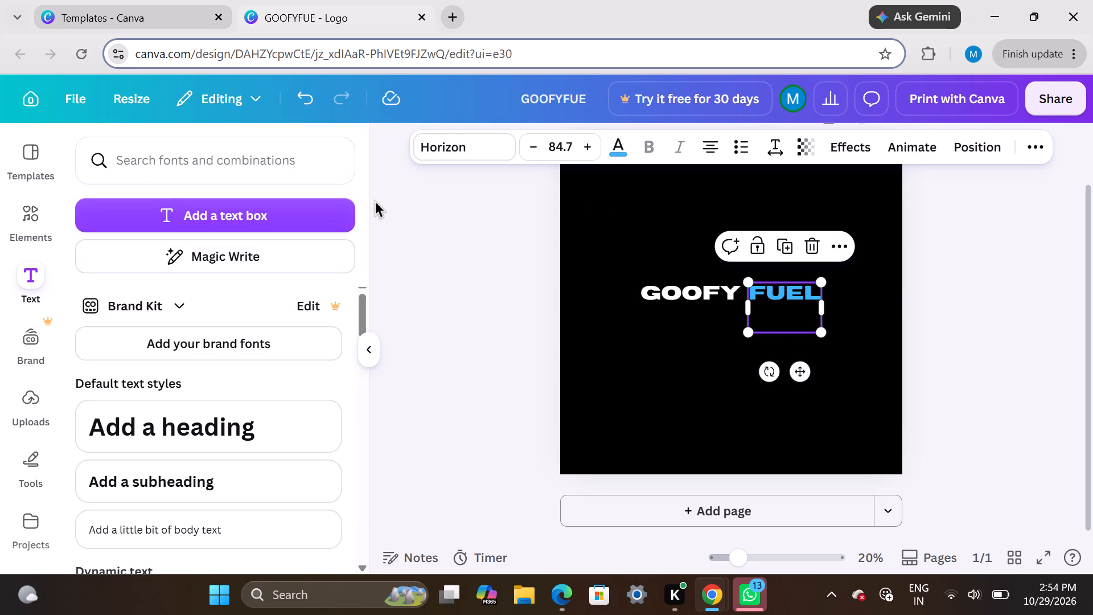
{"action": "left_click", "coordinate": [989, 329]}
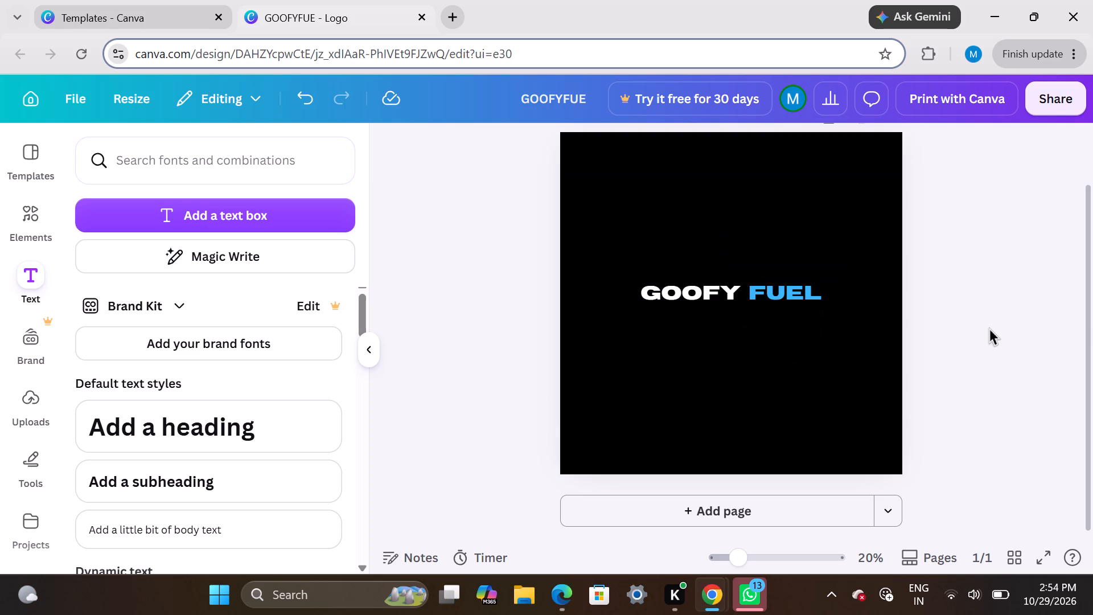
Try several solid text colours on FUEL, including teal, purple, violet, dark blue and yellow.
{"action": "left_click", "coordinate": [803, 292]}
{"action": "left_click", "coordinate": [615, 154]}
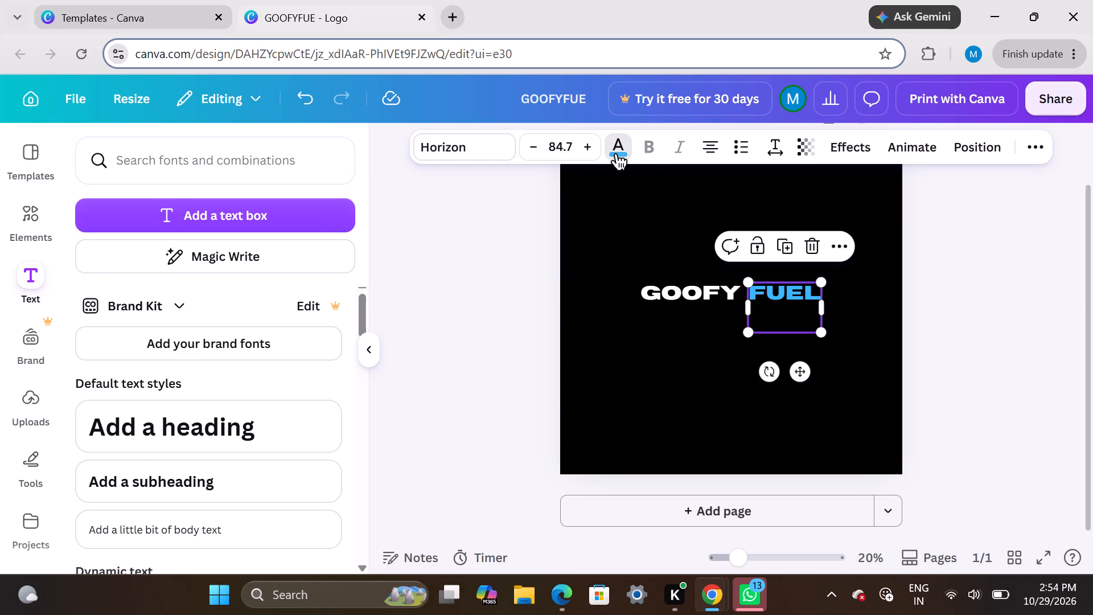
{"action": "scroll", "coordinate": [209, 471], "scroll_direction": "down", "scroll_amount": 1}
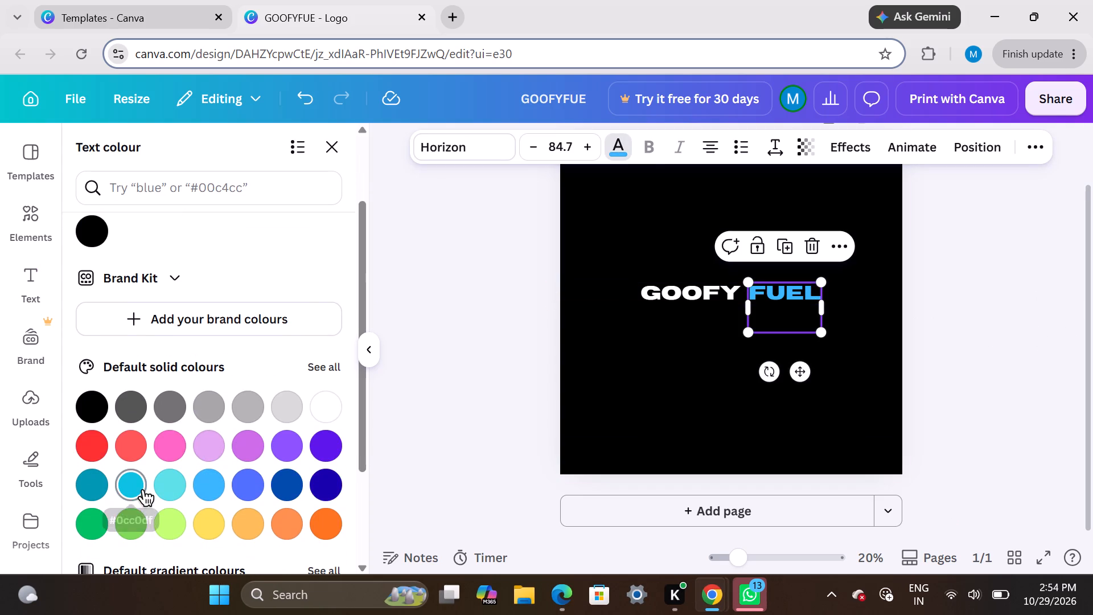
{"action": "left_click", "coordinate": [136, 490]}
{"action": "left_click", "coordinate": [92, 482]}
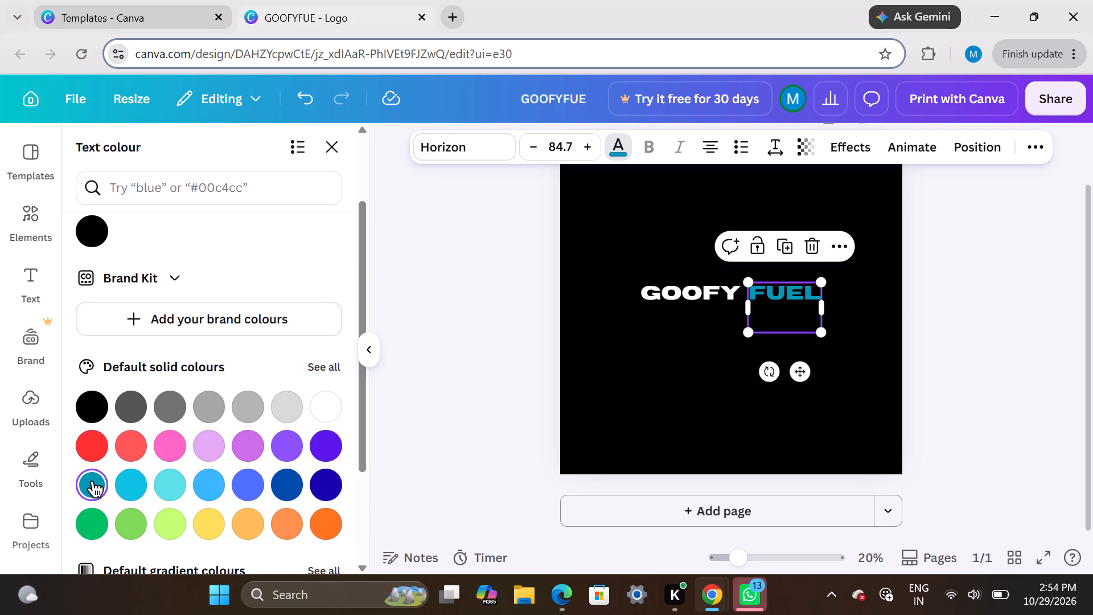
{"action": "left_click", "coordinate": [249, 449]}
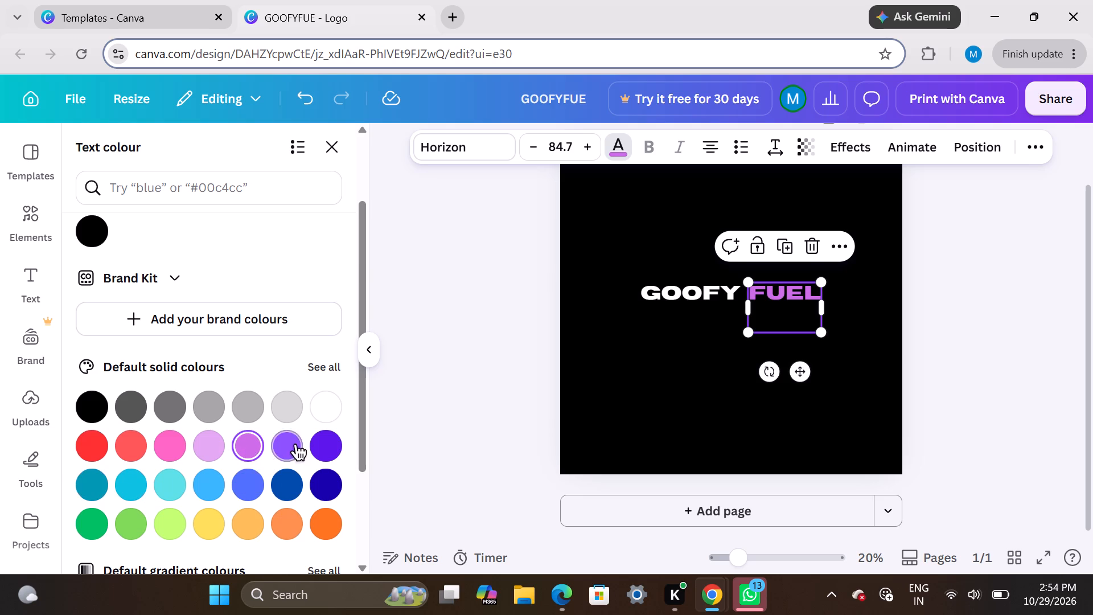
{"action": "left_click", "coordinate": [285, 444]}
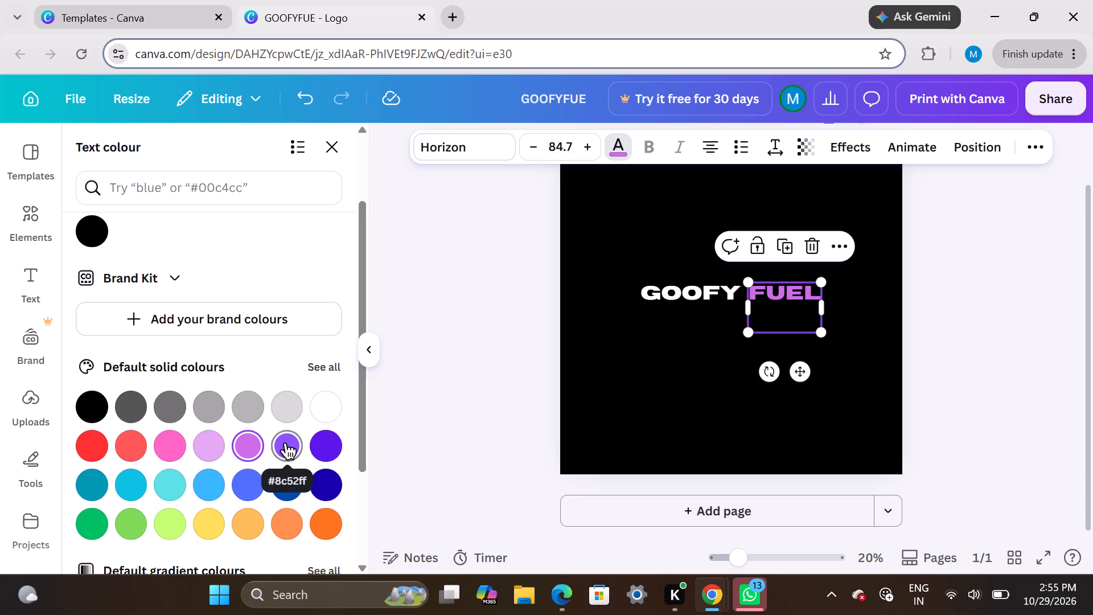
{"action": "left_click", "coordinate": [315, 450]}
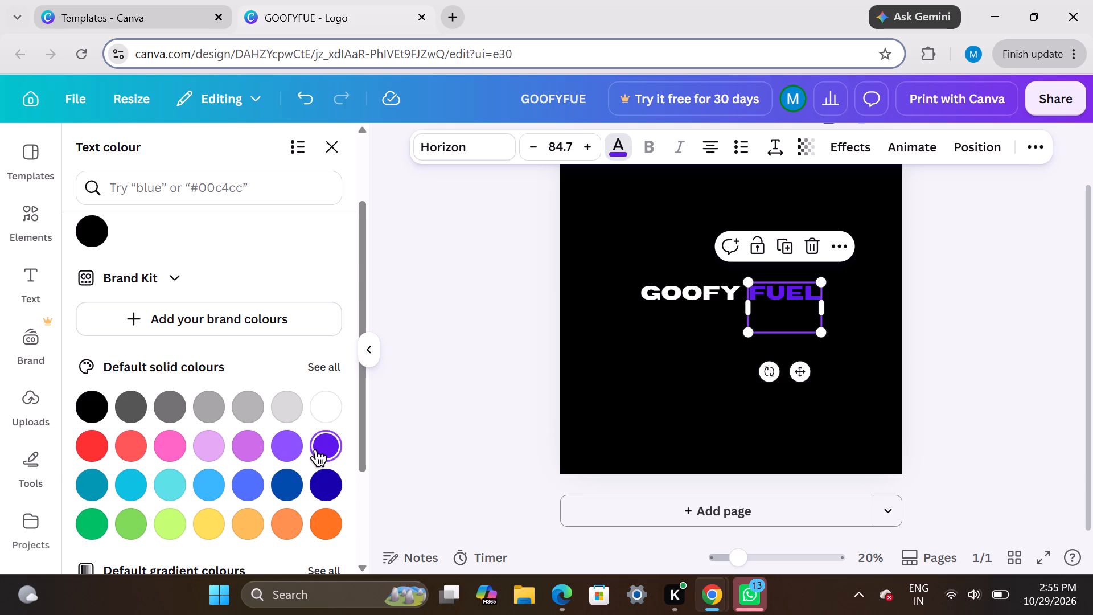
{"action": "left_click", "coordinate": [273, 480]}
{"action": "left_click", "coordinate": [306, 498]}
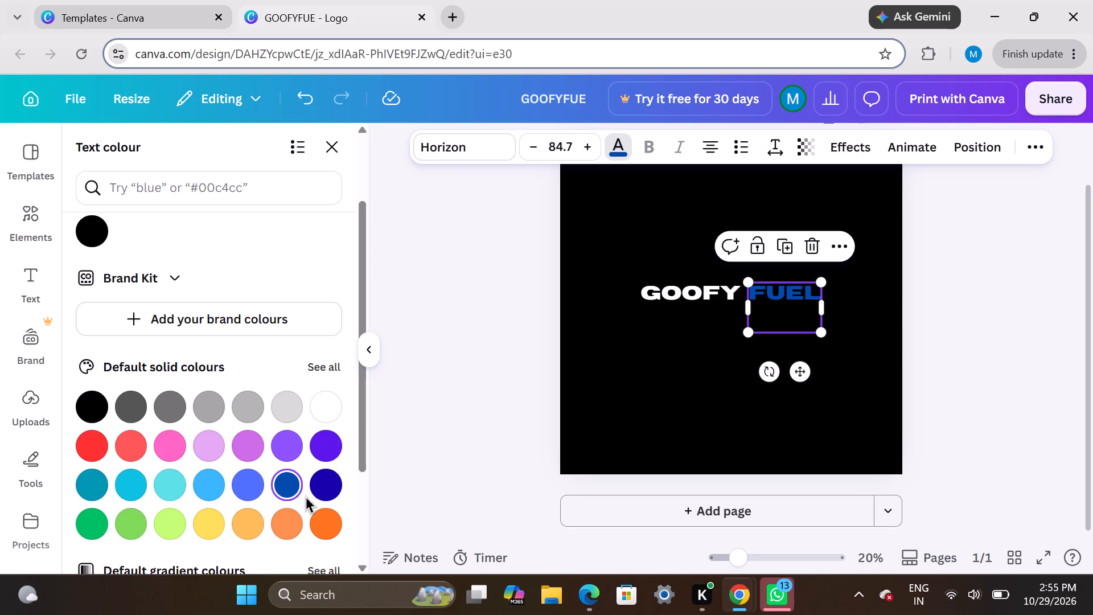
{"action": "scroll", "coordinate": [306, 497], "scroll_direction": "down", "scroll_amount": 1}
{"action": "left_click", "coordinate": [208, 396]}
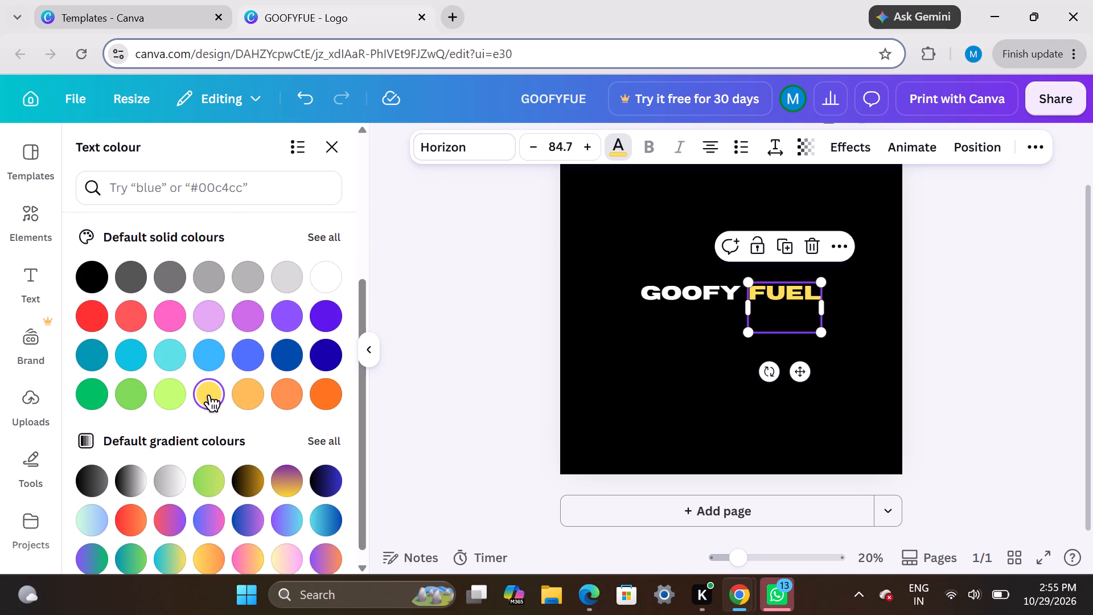
Compare gradient text colours on FUEL, settle on the 90° linear gradient #5de0e6 to #004aad, and deselect it.
{"action": "left_click", "coordinate": [210, 485]}
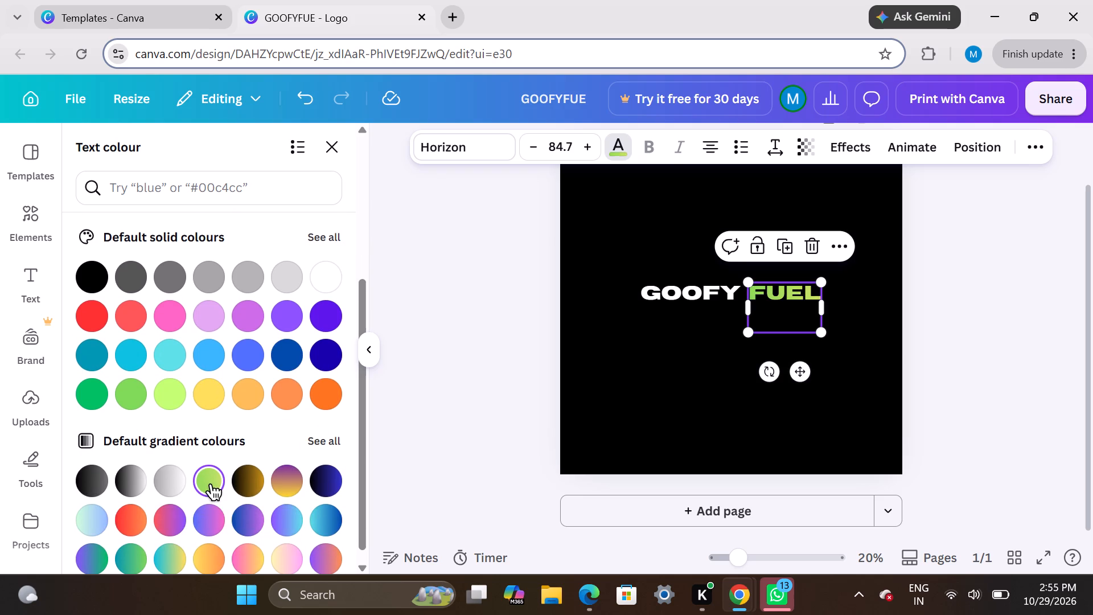
{"action": "scroll", "coordinate": [210, 485], "scroll_direction": "down", "scroll_amount": 1}
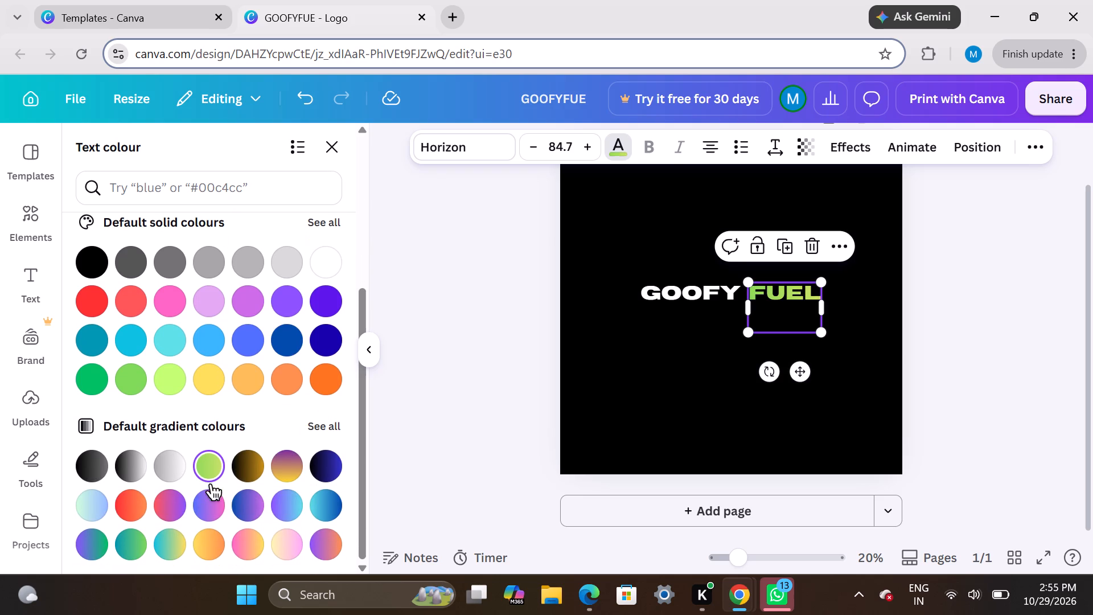
{"action": "scroll", "coordinate": [210, 485], "scroll_direction": "down", "scroll_amount": 1}
{"action": "left_click", "coordinate": [252, 508]}
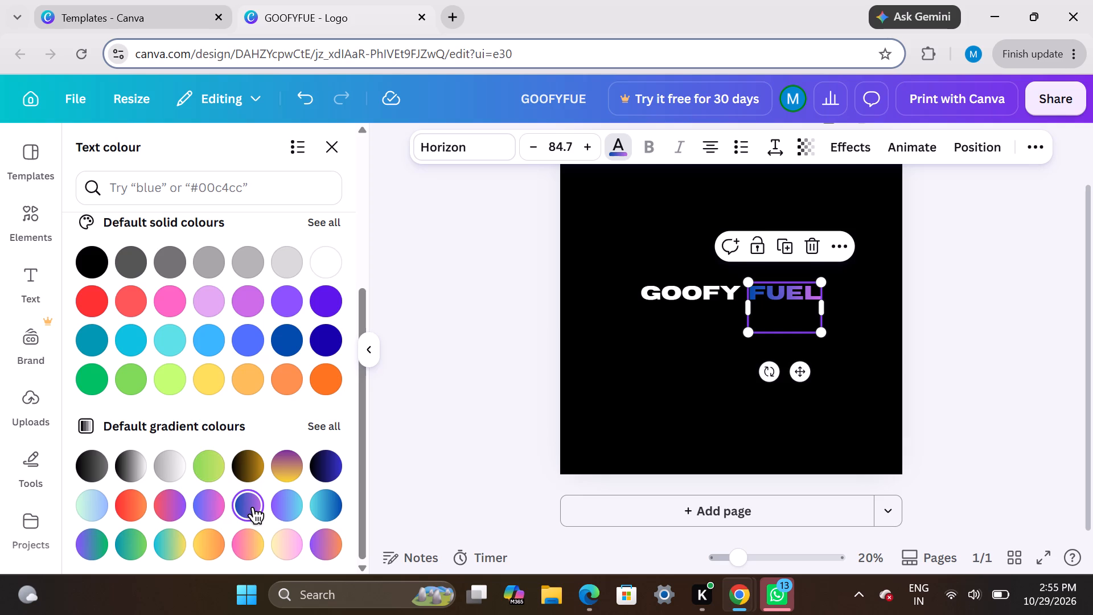
{"action": "left_click", "coordinate": [273, 502]}
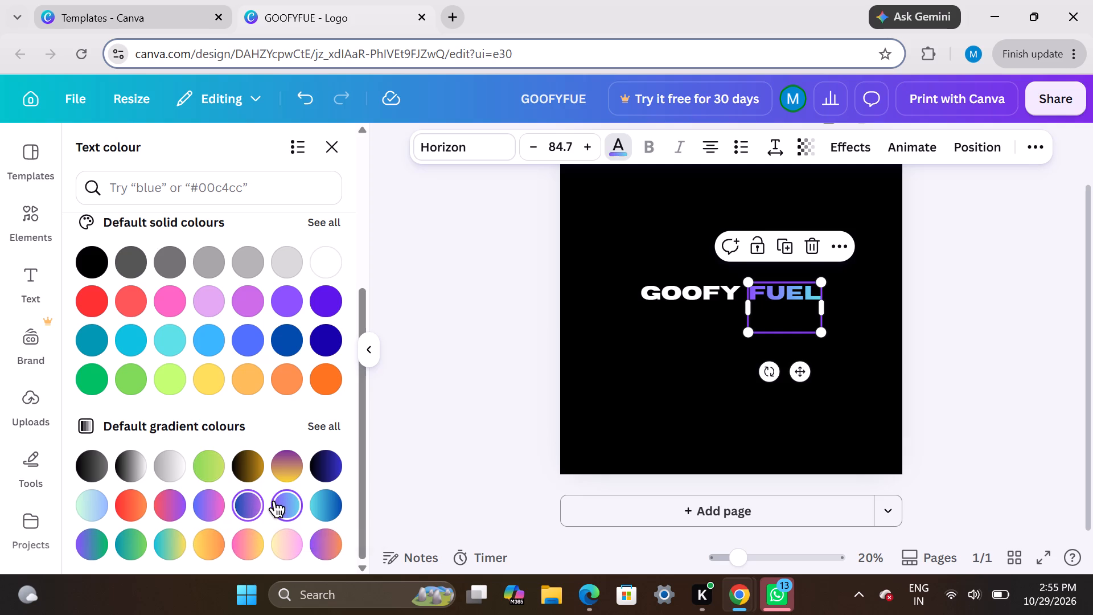
{"action": "left_click", "coordinate": [320, 515]}
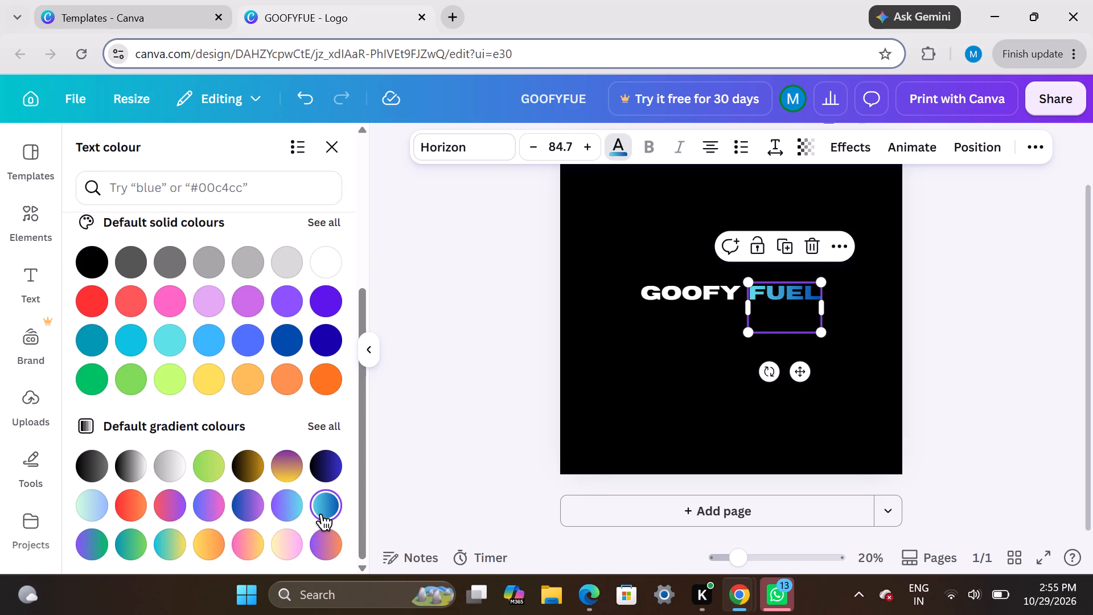
{"action": "left_click", "coordinate": [959, 393]}
{"action": "left_click", "coordinate": [959, 393]}
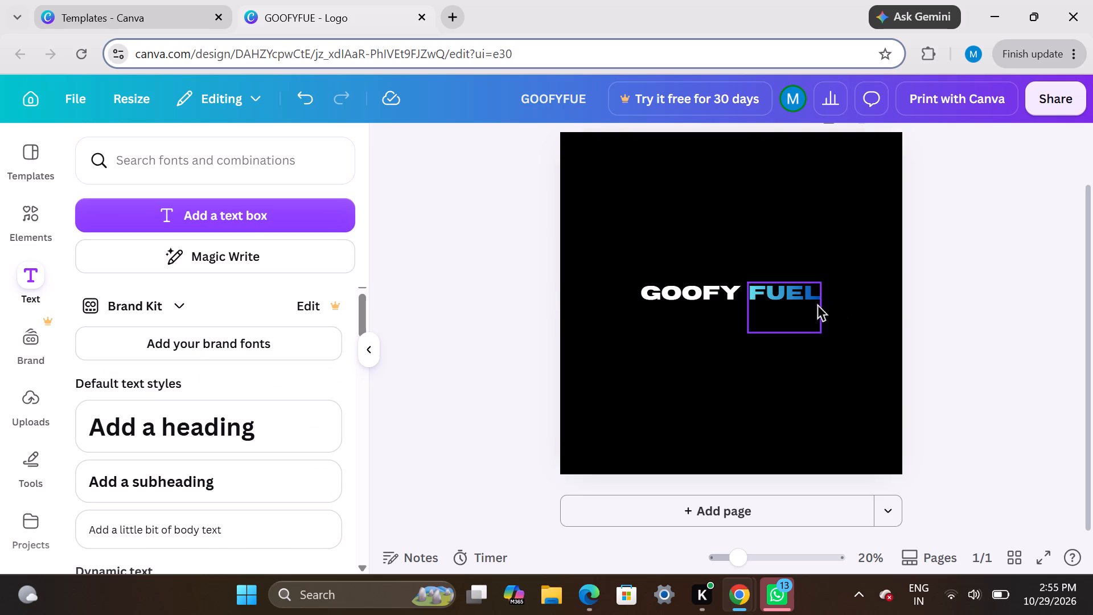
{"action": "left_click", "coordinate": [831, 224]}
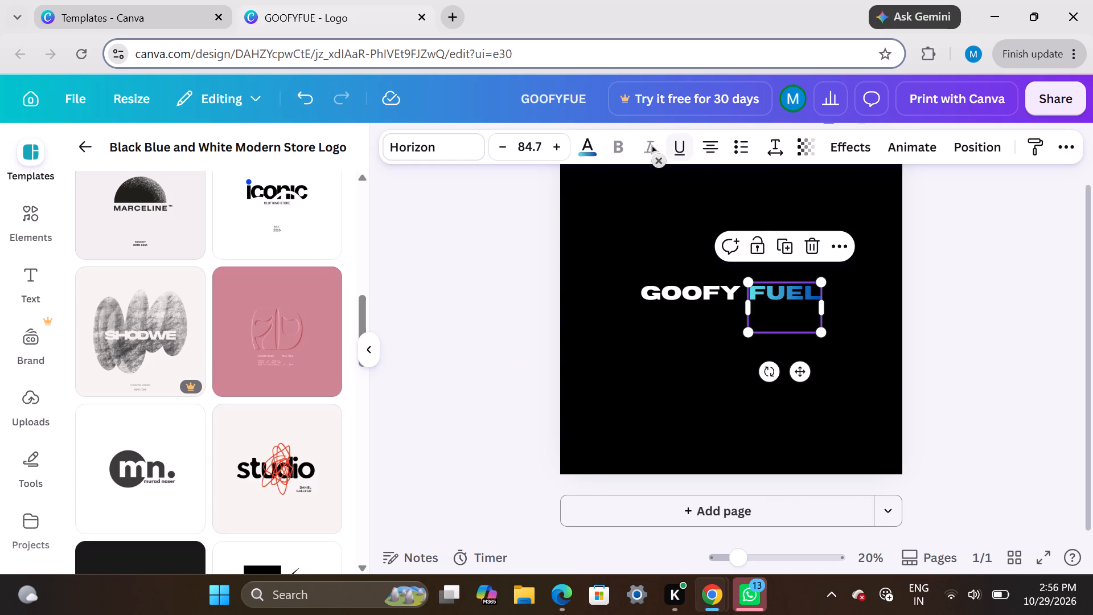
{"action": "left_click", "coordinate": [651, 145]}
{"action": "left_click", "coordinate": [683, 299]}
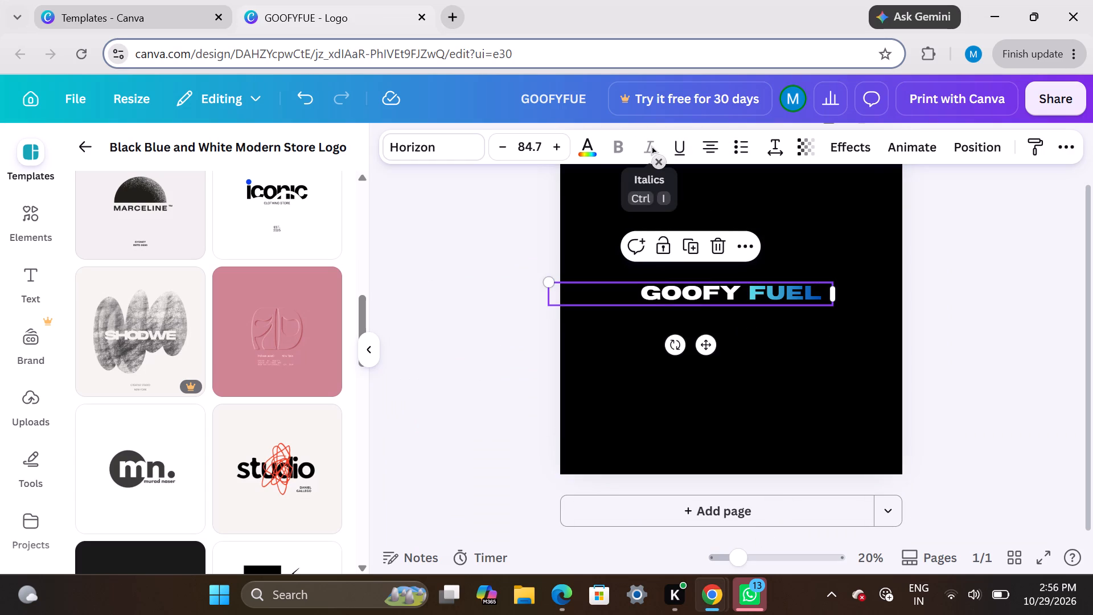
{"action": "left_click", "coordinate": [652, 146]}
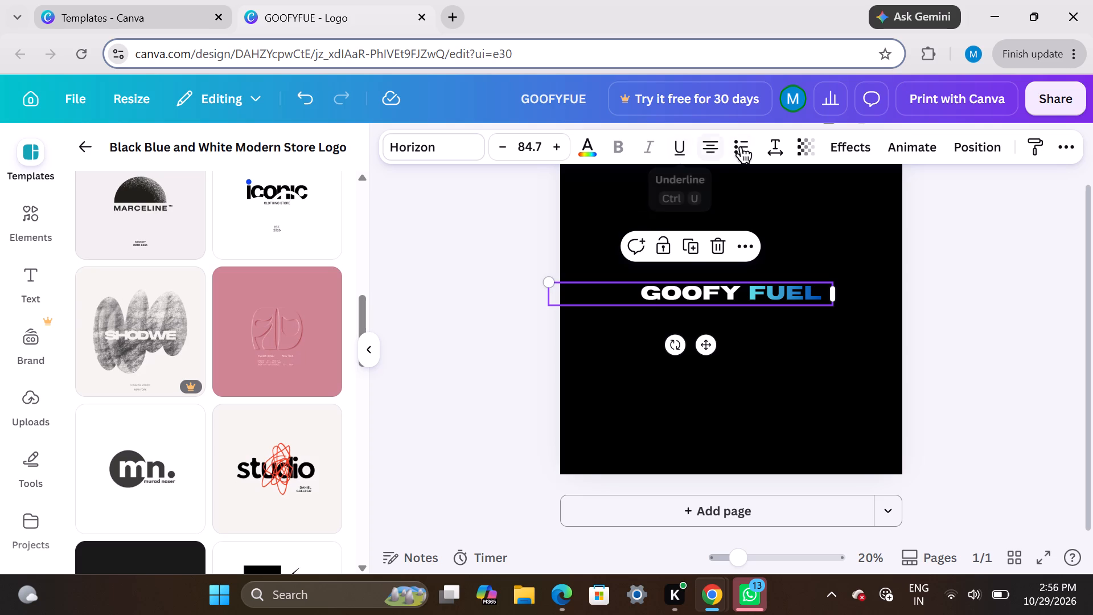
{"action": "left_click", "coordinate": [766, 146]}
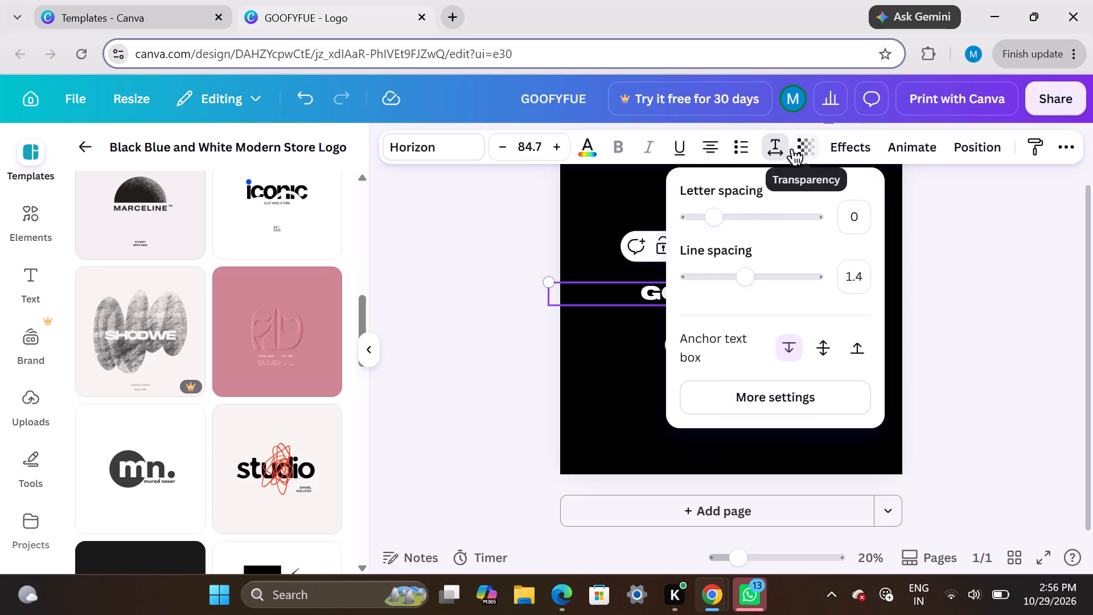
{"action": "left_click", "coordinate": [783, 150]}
Try the Anton and League Spartan fonts on GOOFY, and settle on Shrikhand.
{"action": "left_click", "coordinate": [453, 146]}
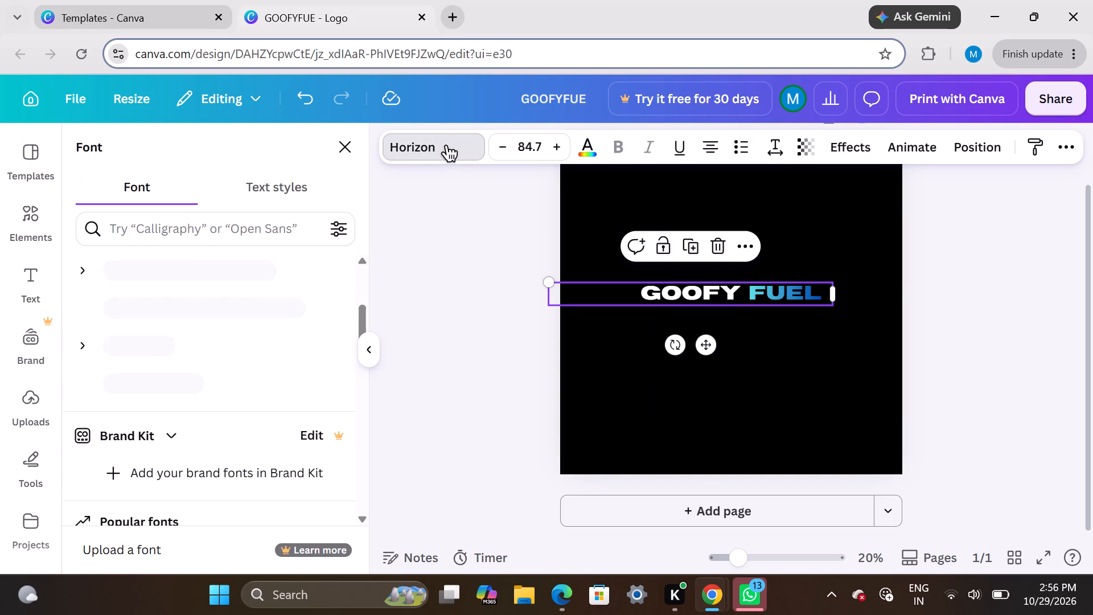
{"action": "left_click", "coordinate": [236, 349]}
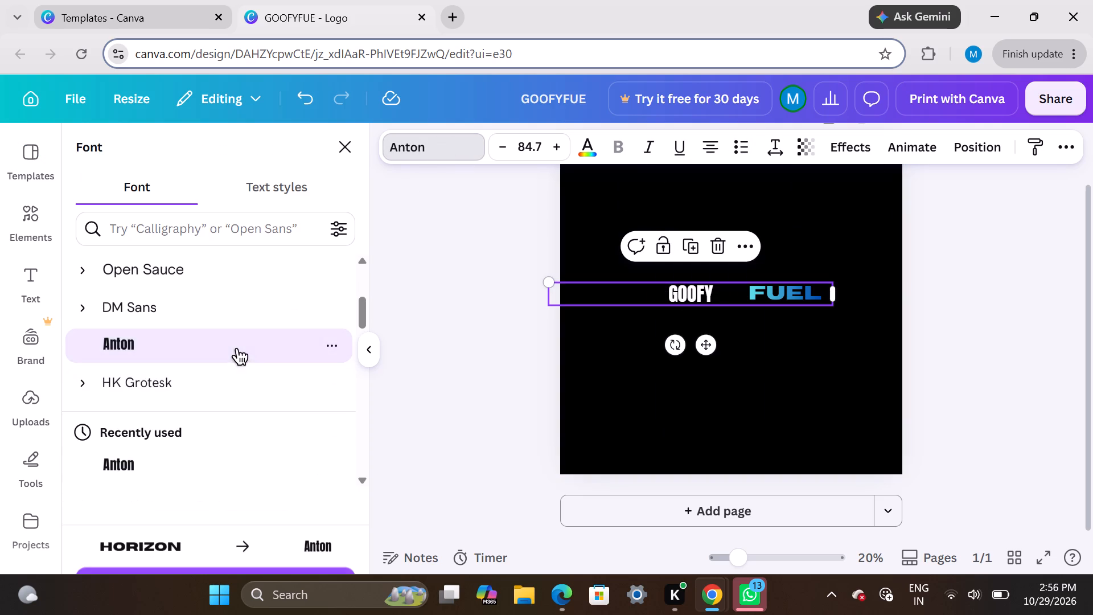
{"action": "scroll", "coordinate": [187, 450], "scroll_direction": "down", "scroll_amount": 3}
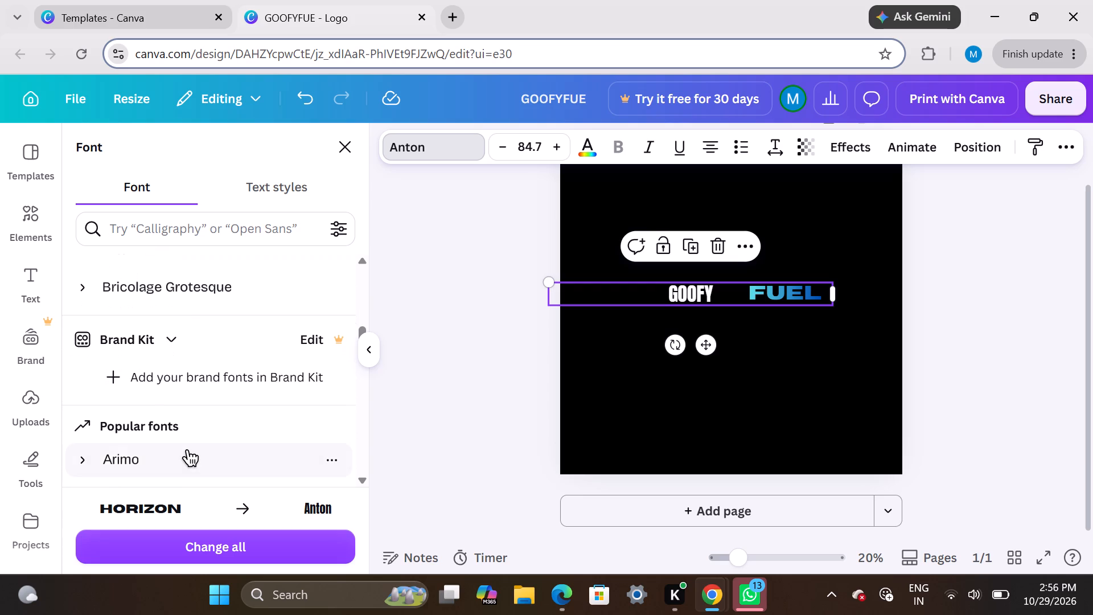
{"action": "scroll", "coordinate": [187, 450], "scroll_direction": "down", "scroll_amount": 2}
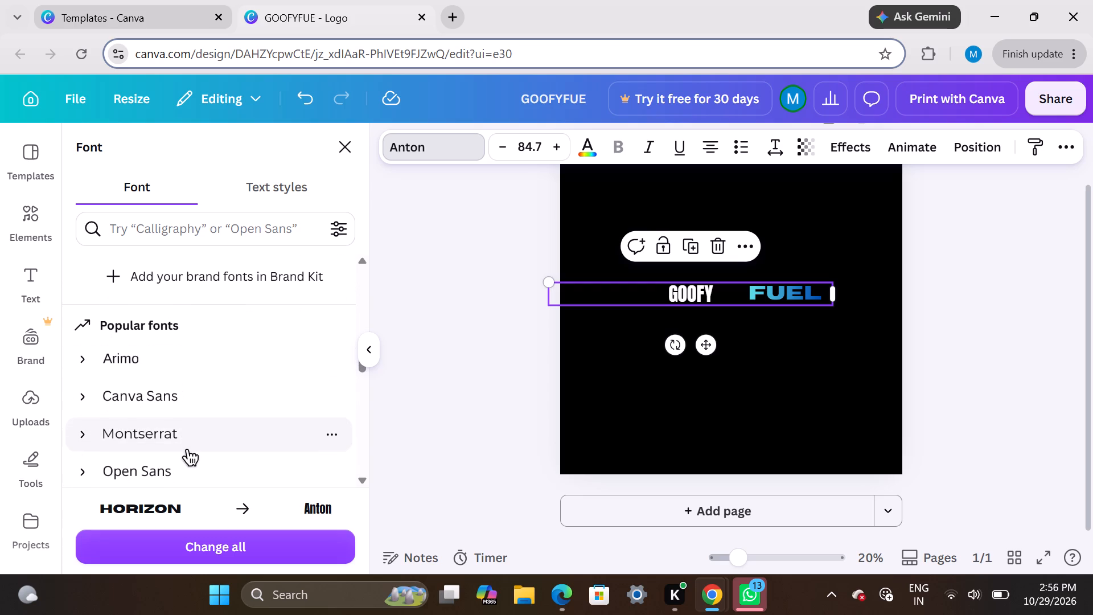
{"action": "scroll", "coordinate": [187, 450], "scroll_direction": "down", "scroll_amount": 3}
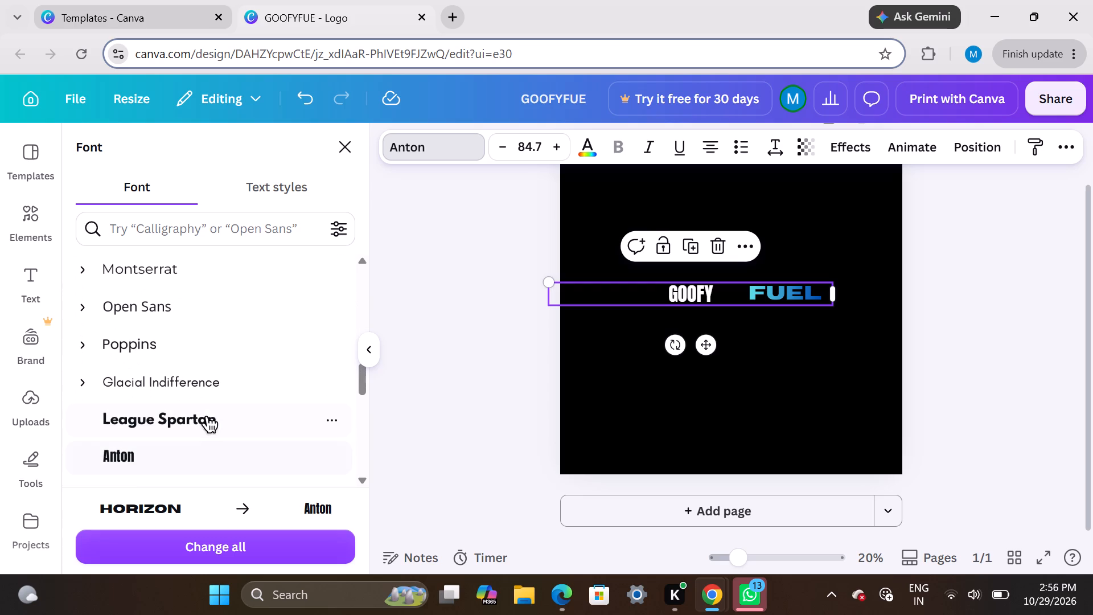
{"action": "left_click", "coordinate": [209, 416]}
{"action": "scroll", "coordinate": [209, 416], "scroll_direction": "down", "scroll_amount": 1}
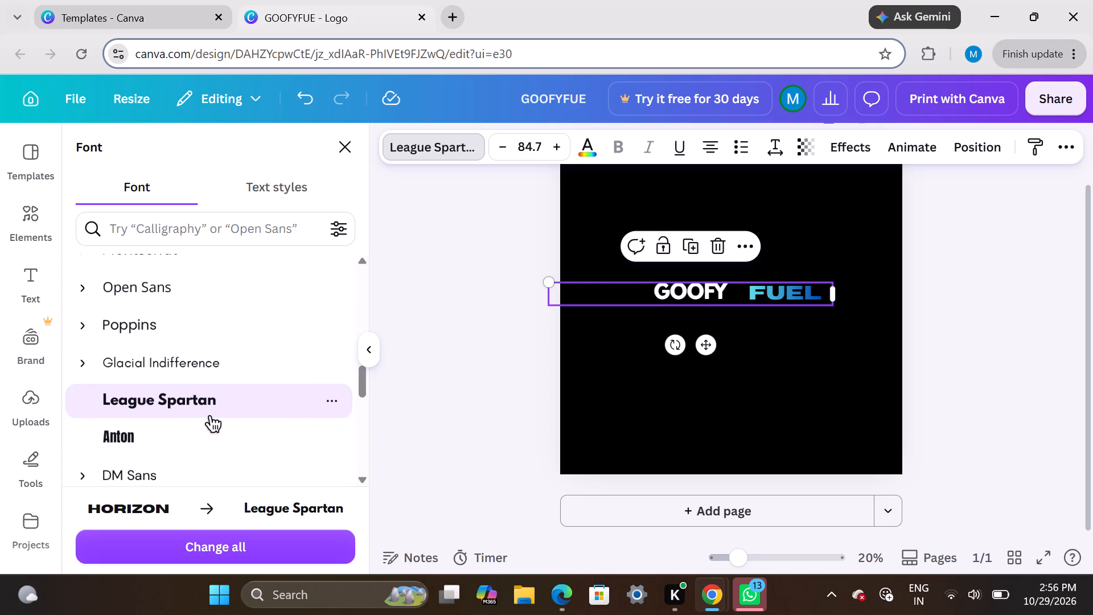
{"action": "scroll", "coordinate": [209, 416], "scroll_direction": "down", "scroll_amount": 1}
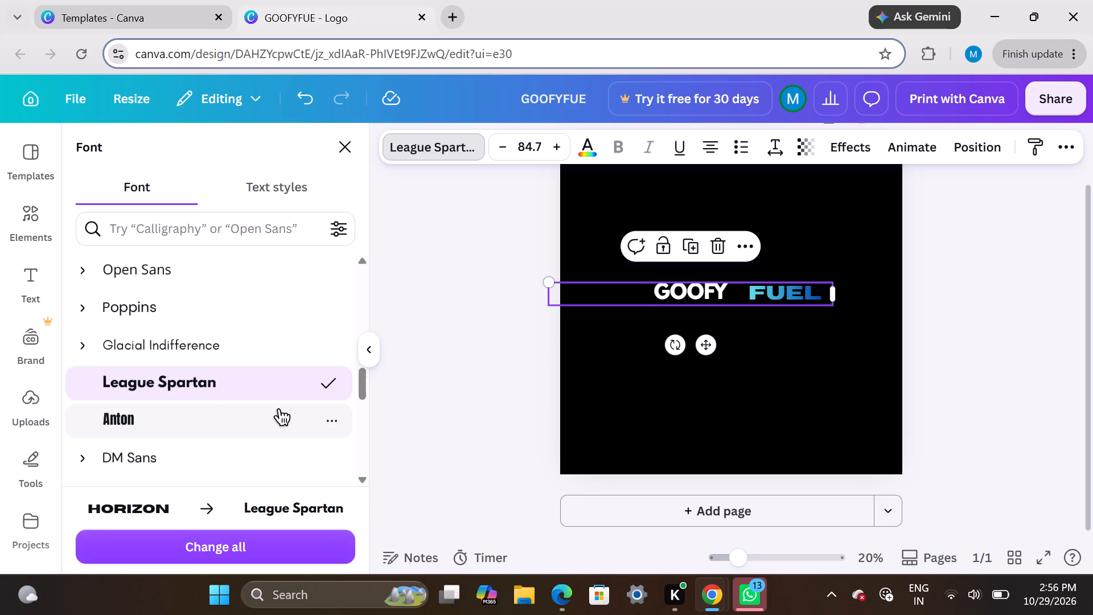
{"action": "scroll", "coordinate": [253, 445], "scroll_direction": "down", "scroll_amount": 7}
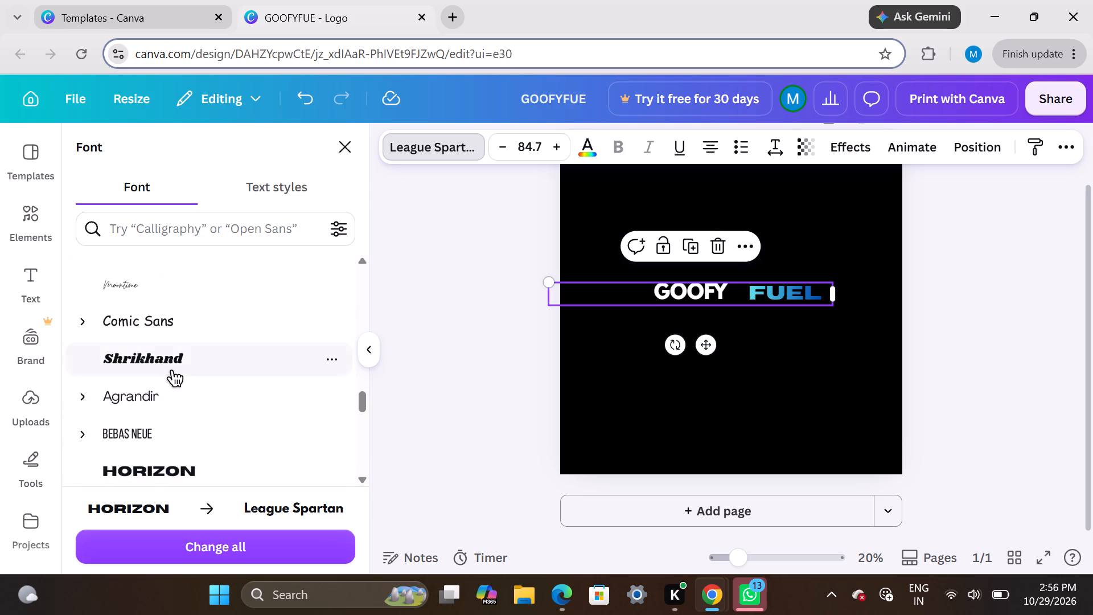
{"action": "left_click", "coordinate": [171, 371]}
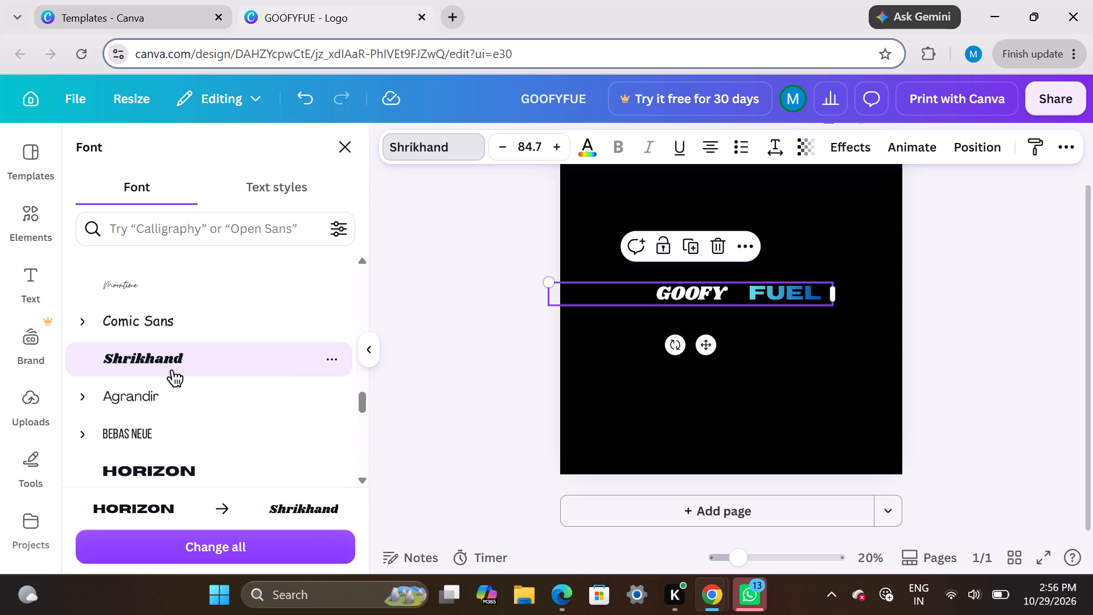
Set the font of FUEL to Shrikhand as well and deselect it.
{"action": "left_click", "coordinate": [772, 286]}
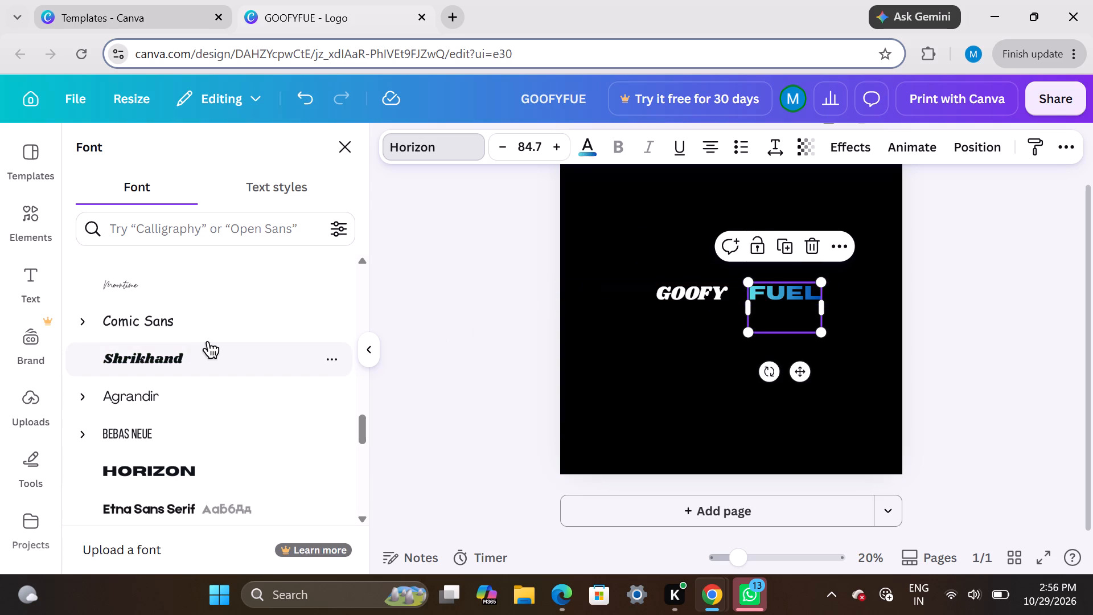
{"action": "left_click", "coordinate": [198, 351]}
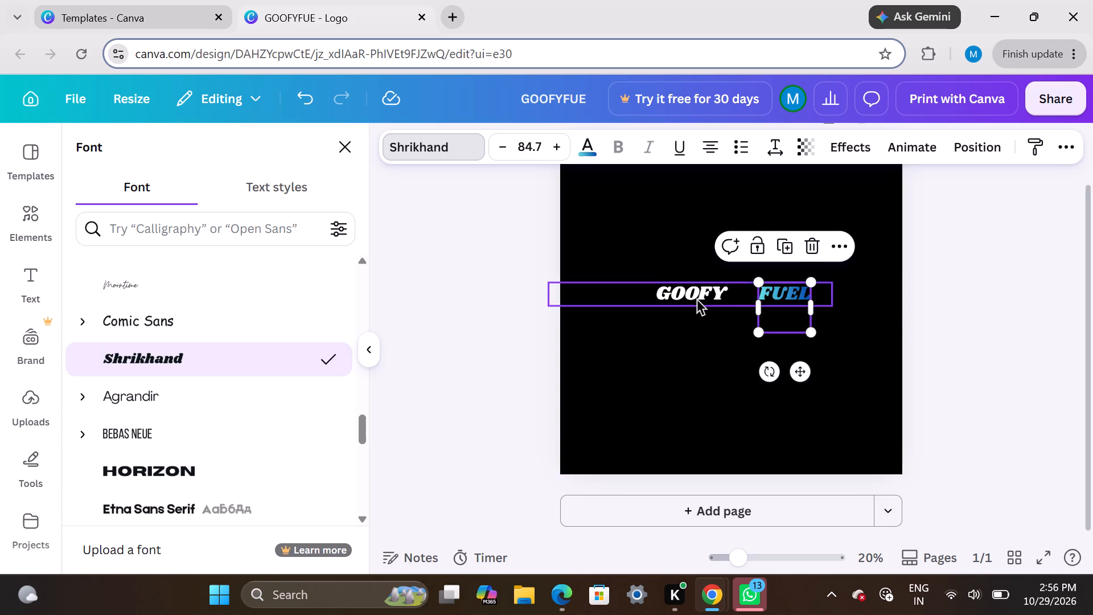
{"action": "left_click", "coordinate": [998, 330]}
{"action": "left_click", "coordinate": [987, 329]}
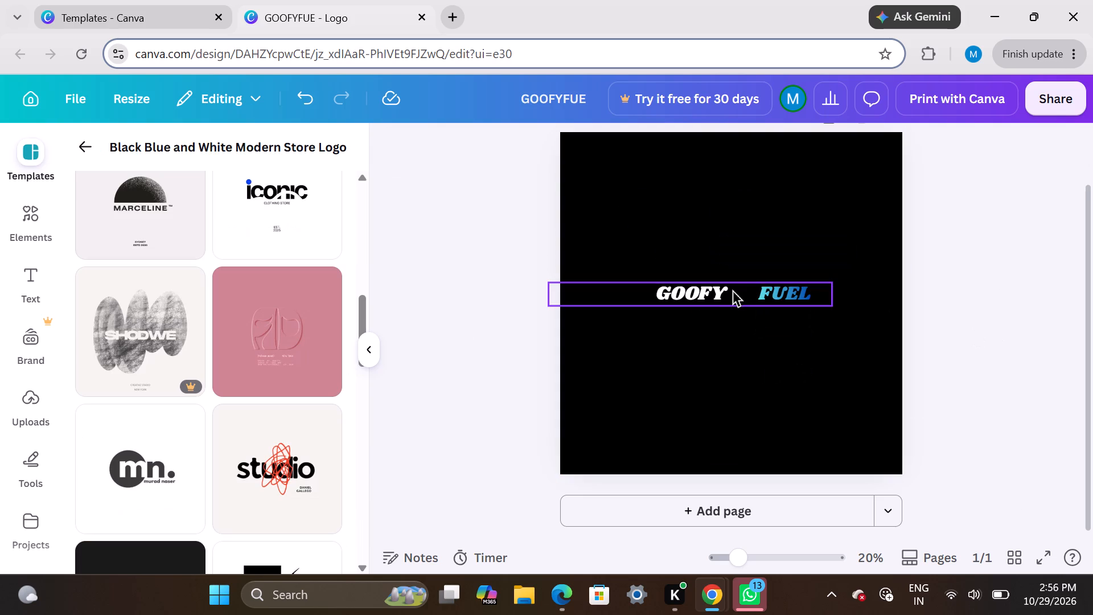
Move GOOFY and FUEL closer together on one line, leaving only a small gap between the two words.
{"action": "left_click_drag", "start_coordinate": [710, 293], "coordinate": [724, 295]}
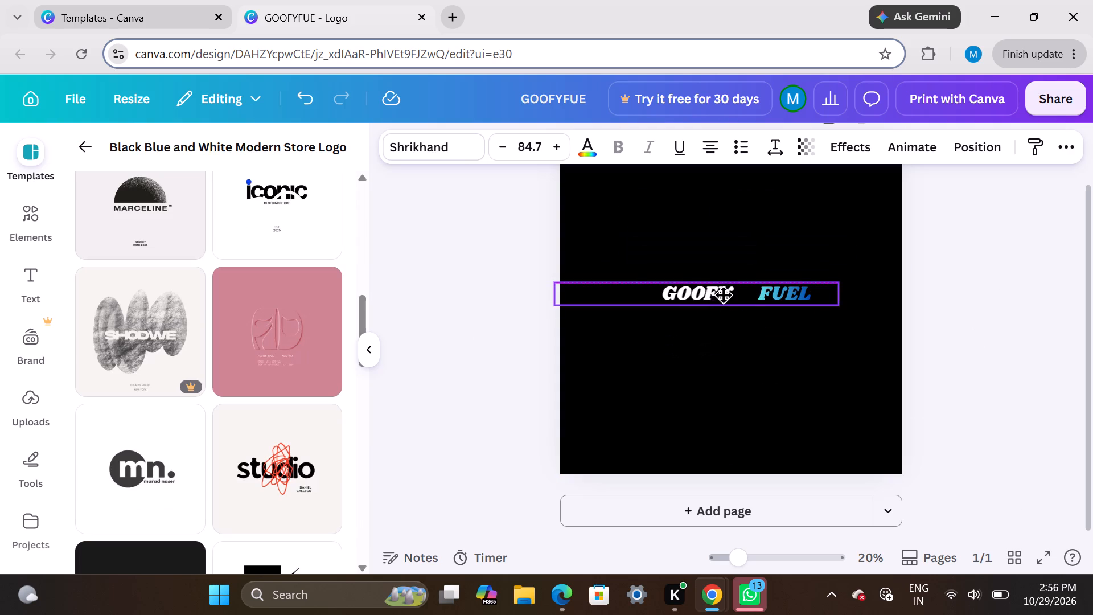
{"action": "left_click_drag", "start_coordinate": [724, 295], "coordinate": [723, 297]}
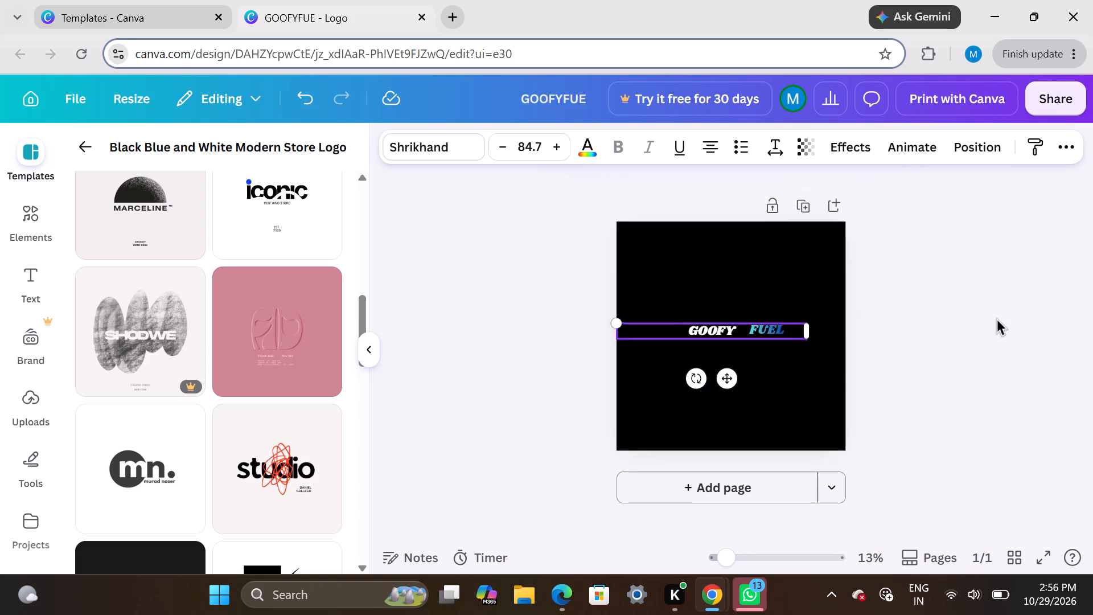
{"action": "left_click", "coordinate": [770, 329]}
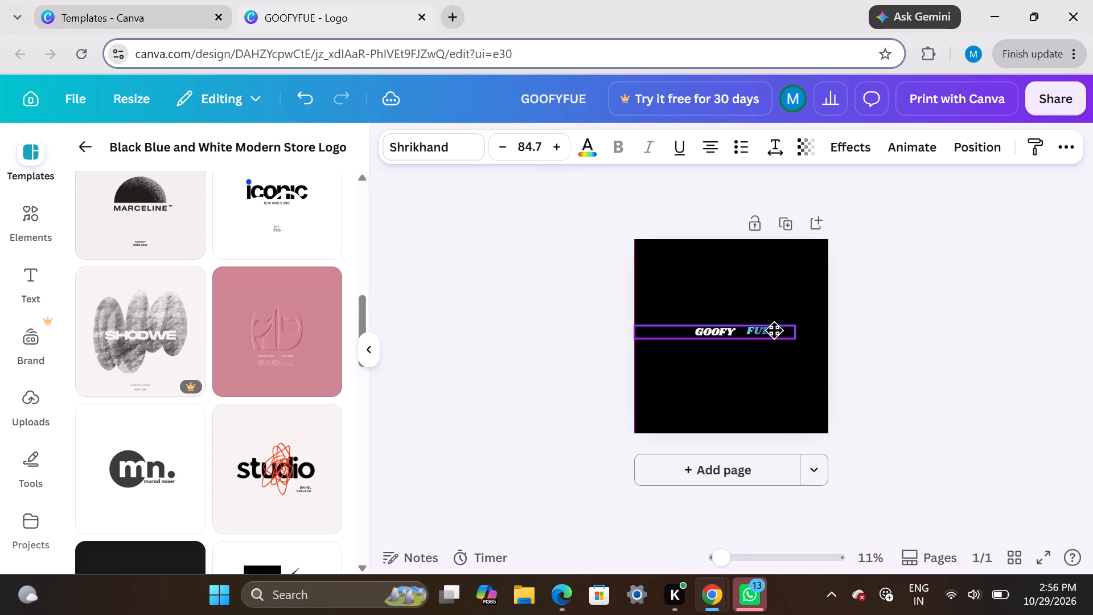
{"action": "left_click", "coordinate": [896, 363]}
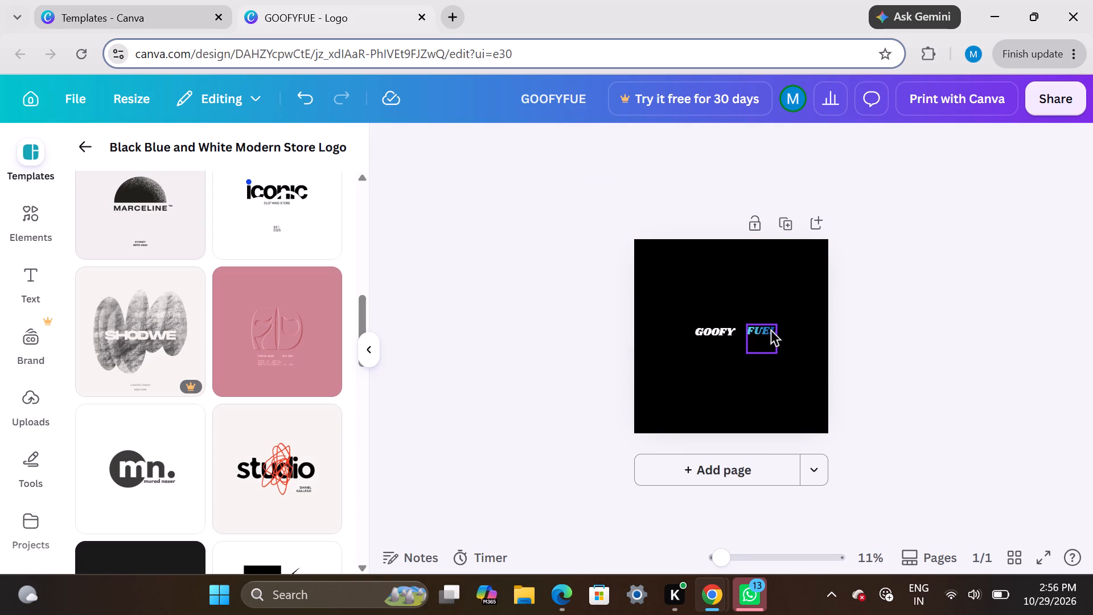
{"action": "left_click_drag", "start_coordinate": [771, 330], "coordinate": [763, 332]}
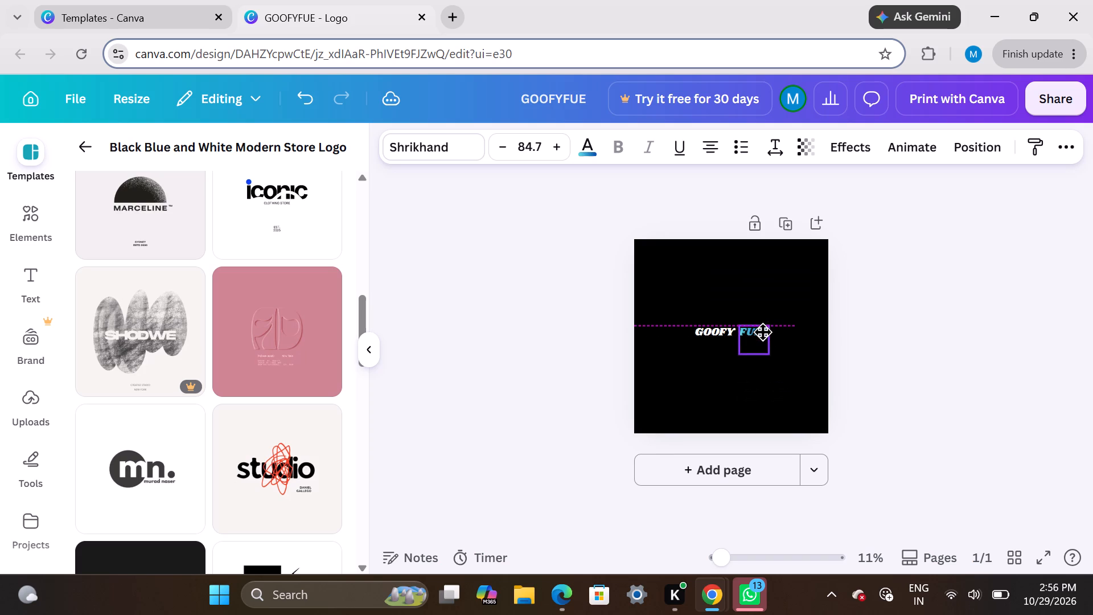
{"action": "left_click_drag", "start_coordinate": [763, 332], "coordinate": [763, 332]}
{"action": "left_click", "coordinate": [903, 333]}
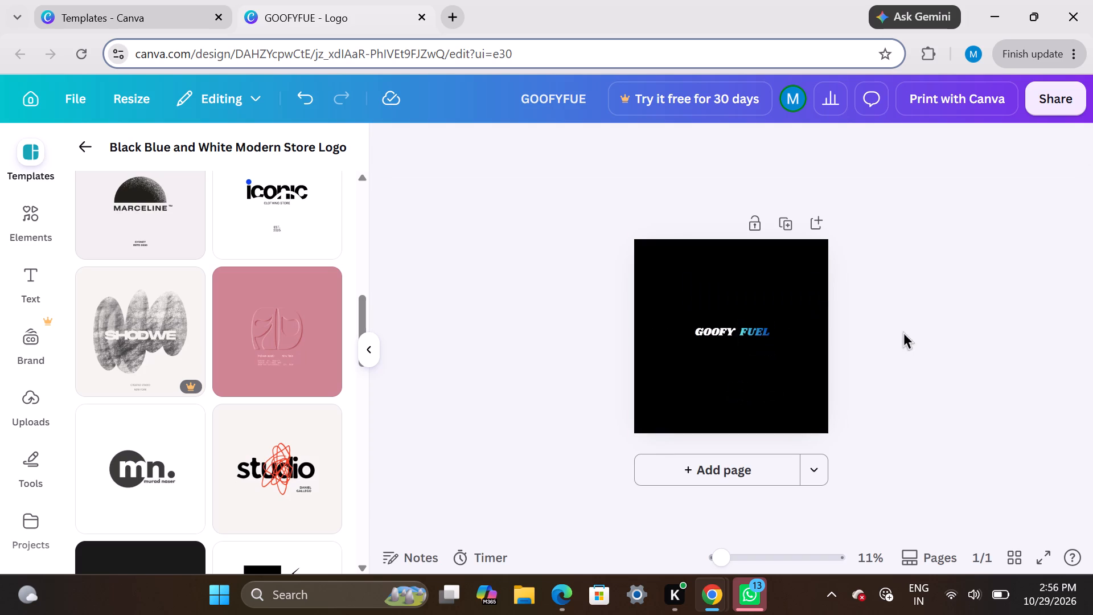
Set the page background to the default solid black.
{"action": "left_click", "coordinate": [750, 388]}
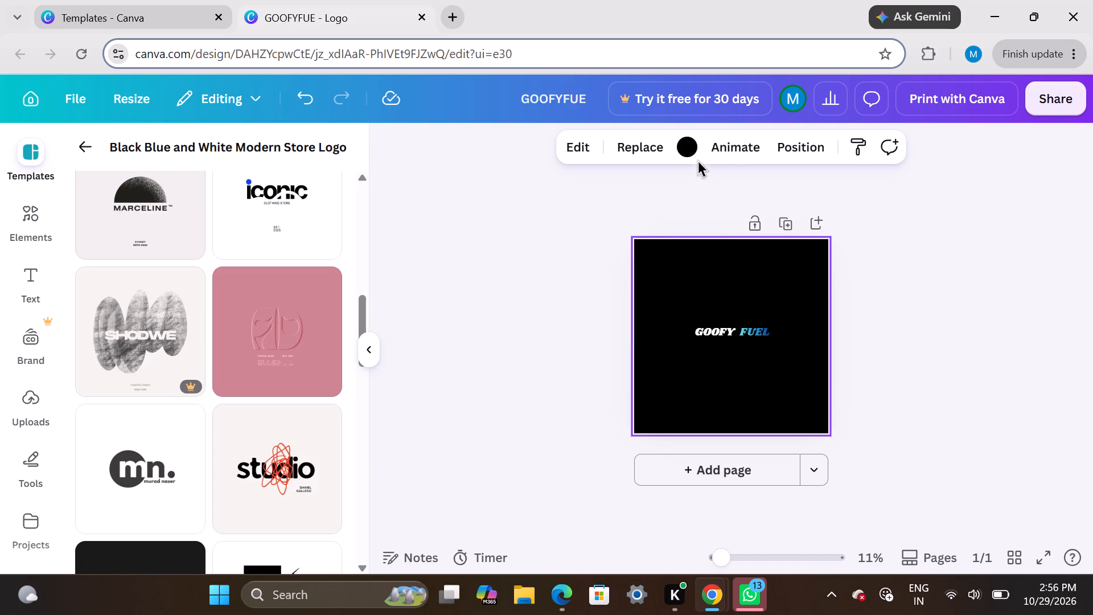
{"action": "left_click", "coordinate": [683, 149]}
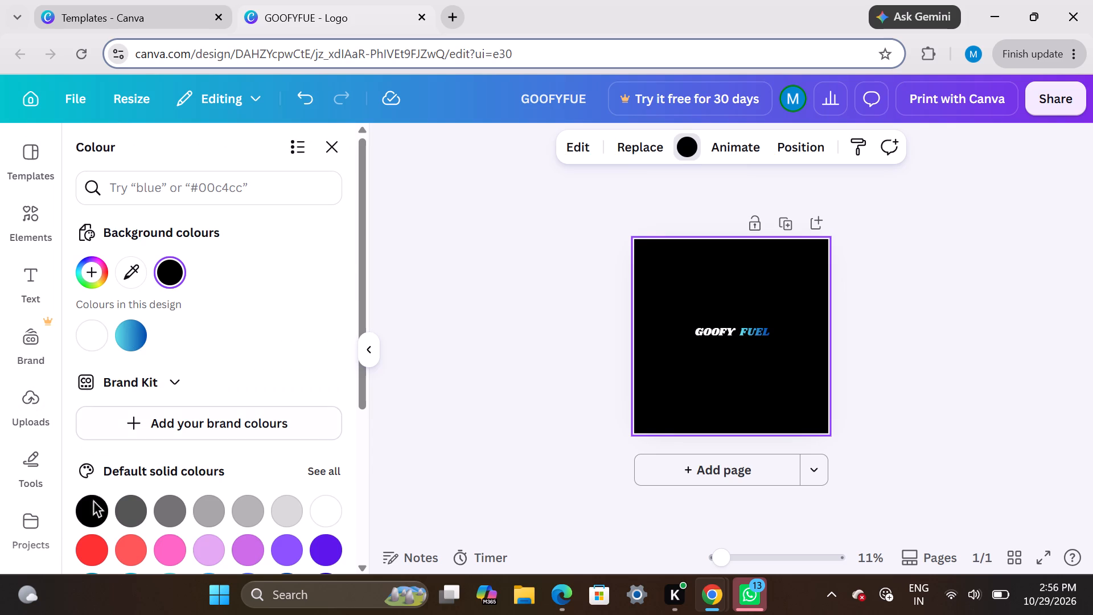
{"action": "left_click", "coordinate": [93, 510]}
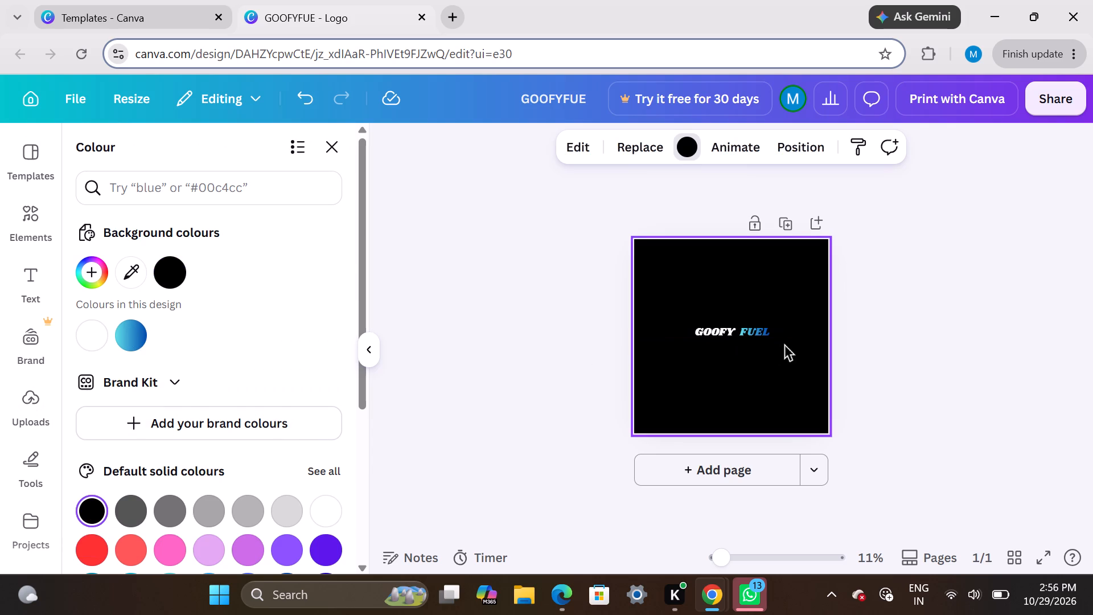
{"action": "left_click", "coordinate": [858, 355]}
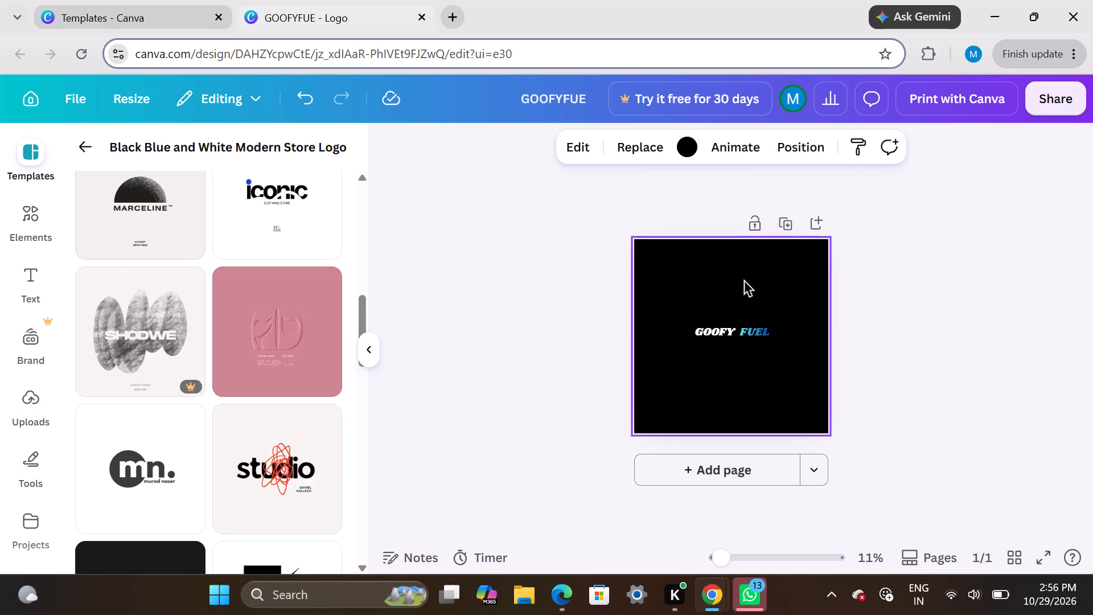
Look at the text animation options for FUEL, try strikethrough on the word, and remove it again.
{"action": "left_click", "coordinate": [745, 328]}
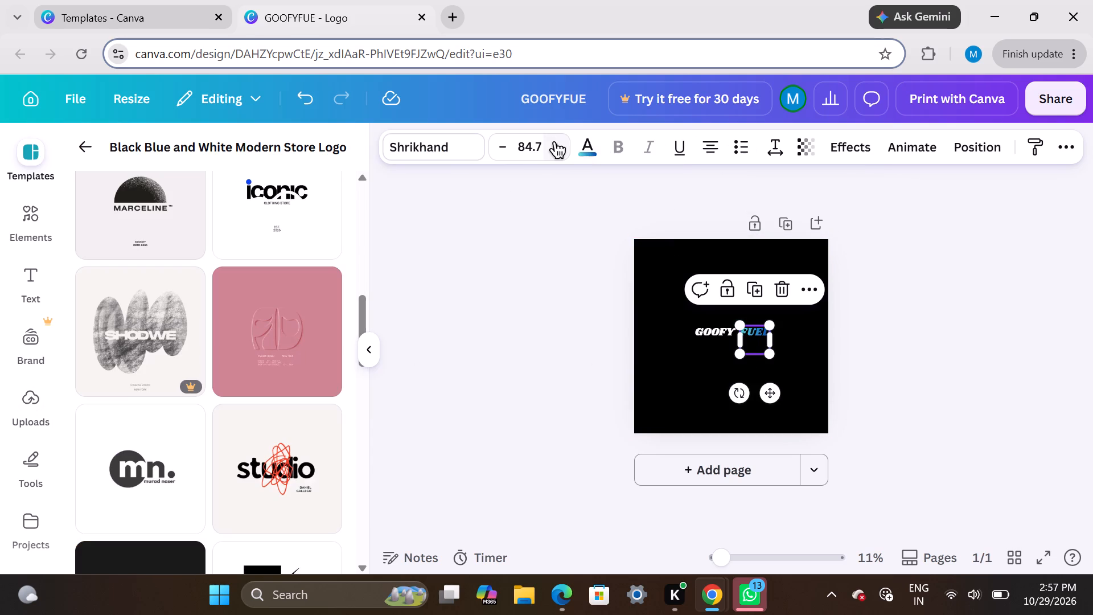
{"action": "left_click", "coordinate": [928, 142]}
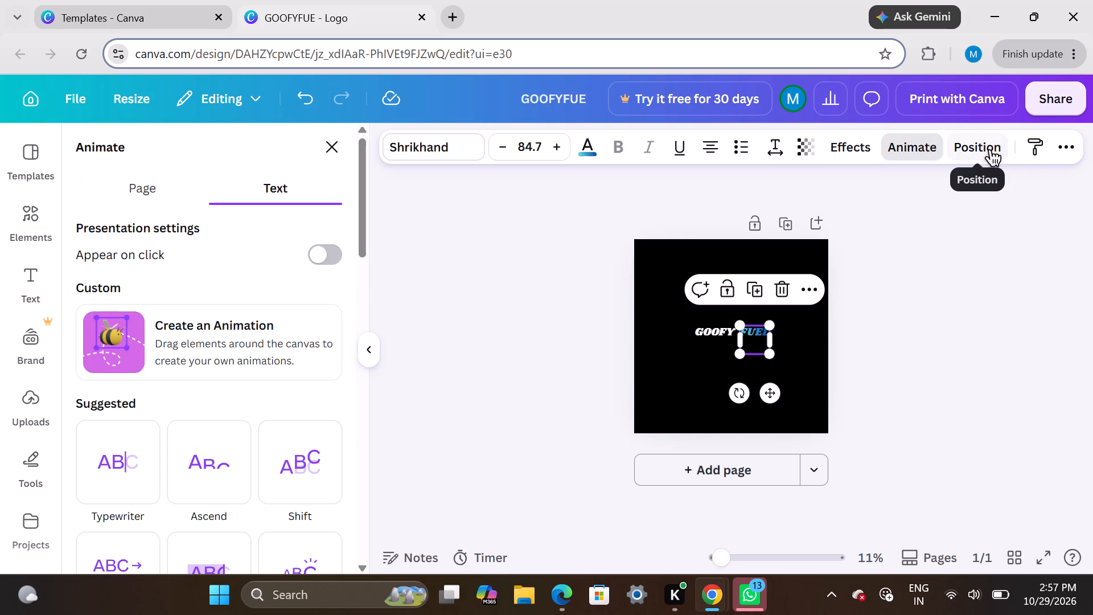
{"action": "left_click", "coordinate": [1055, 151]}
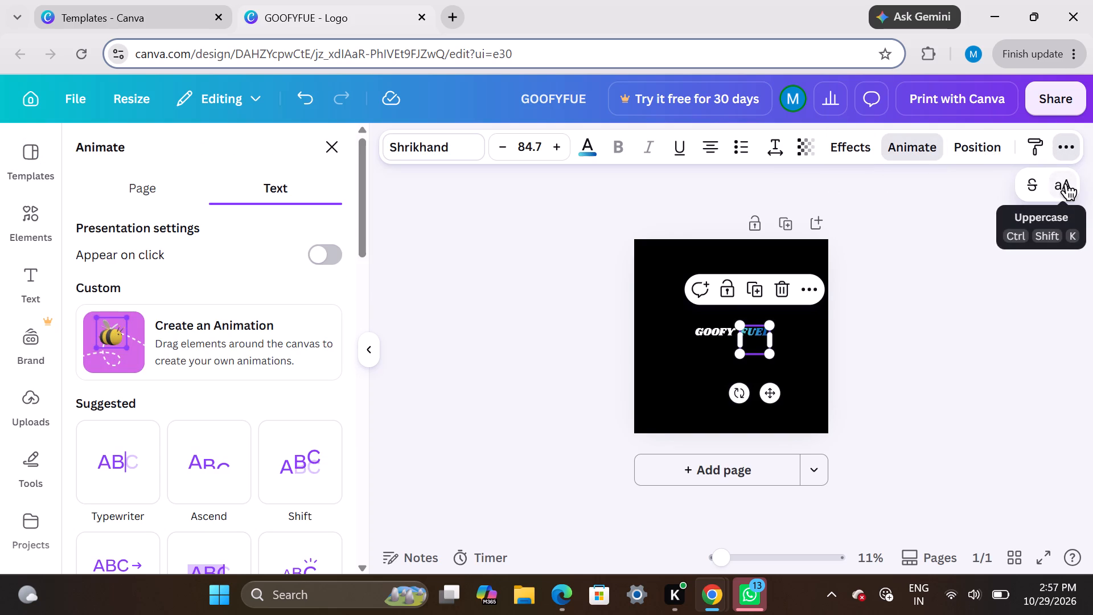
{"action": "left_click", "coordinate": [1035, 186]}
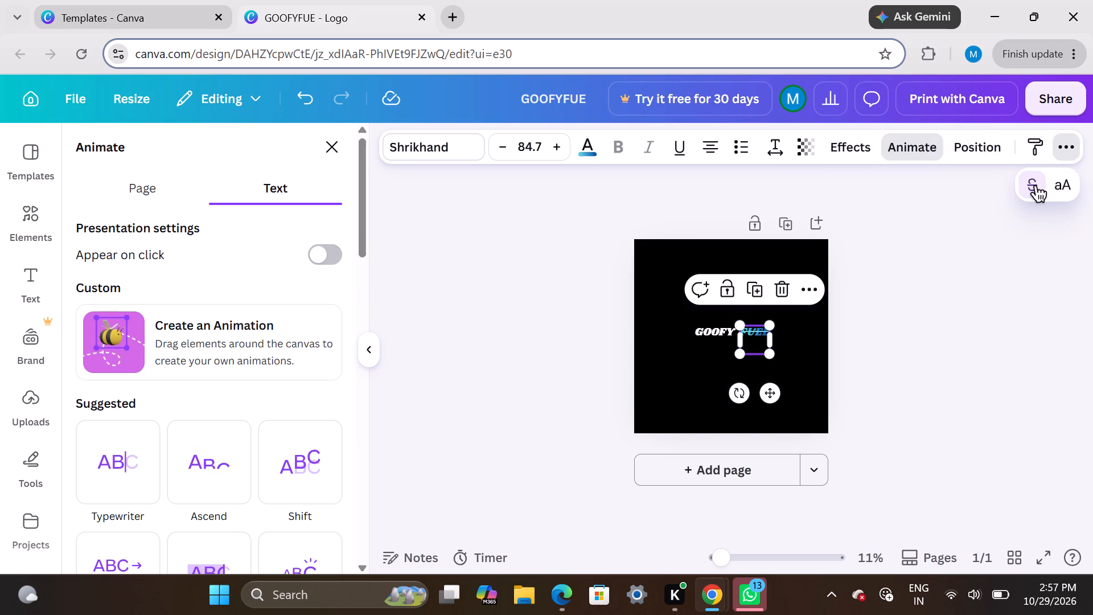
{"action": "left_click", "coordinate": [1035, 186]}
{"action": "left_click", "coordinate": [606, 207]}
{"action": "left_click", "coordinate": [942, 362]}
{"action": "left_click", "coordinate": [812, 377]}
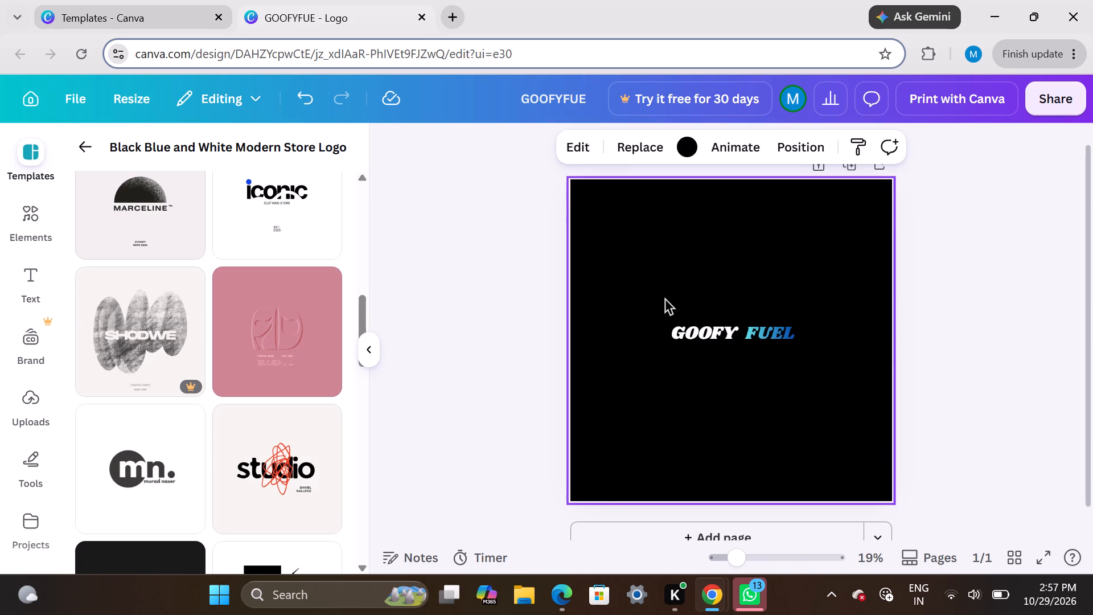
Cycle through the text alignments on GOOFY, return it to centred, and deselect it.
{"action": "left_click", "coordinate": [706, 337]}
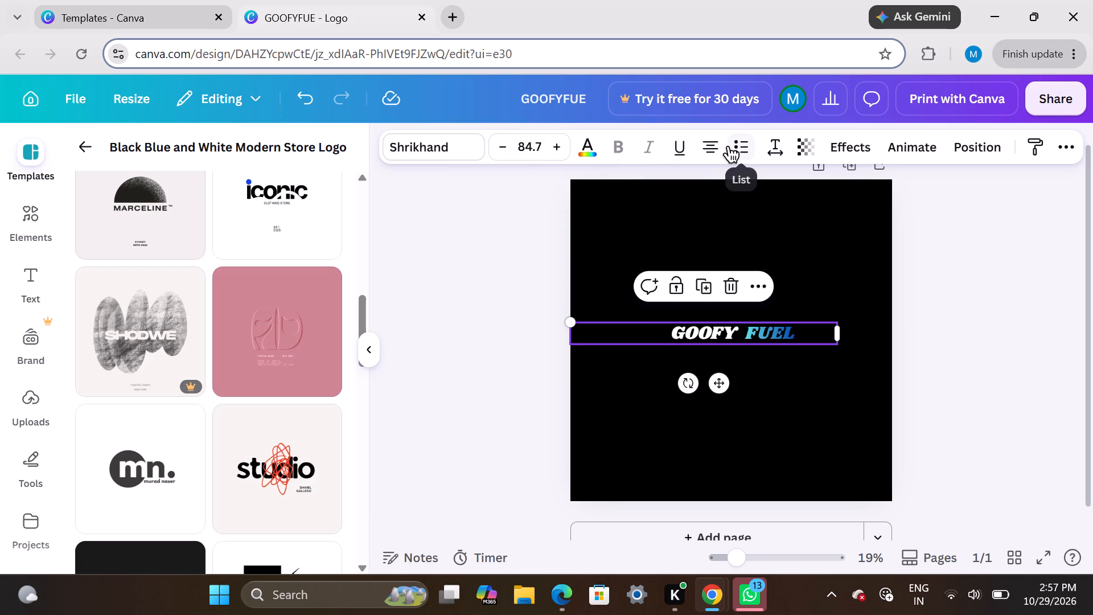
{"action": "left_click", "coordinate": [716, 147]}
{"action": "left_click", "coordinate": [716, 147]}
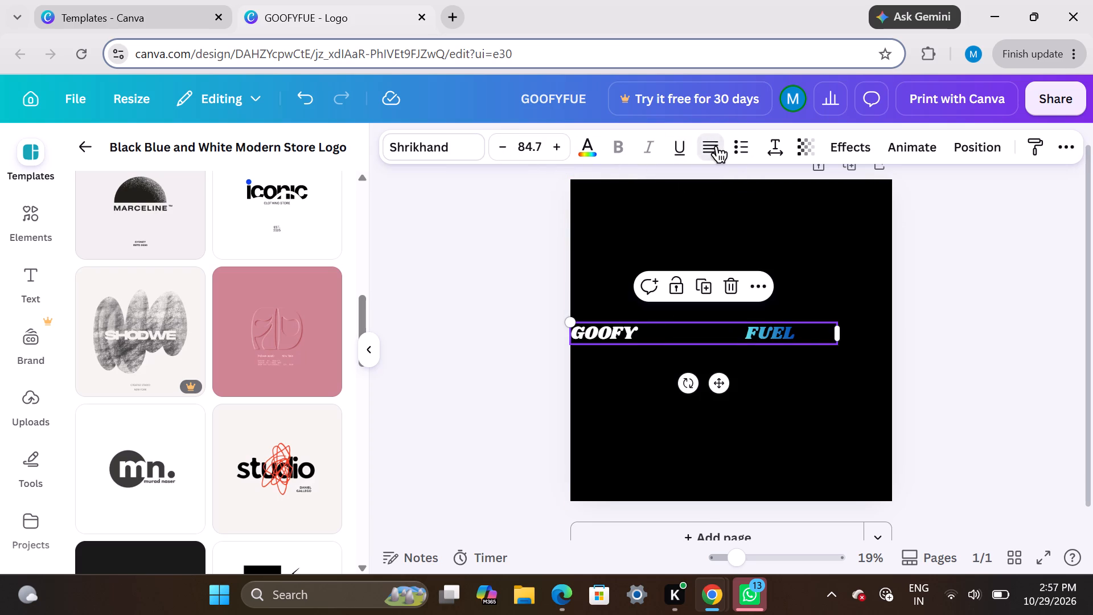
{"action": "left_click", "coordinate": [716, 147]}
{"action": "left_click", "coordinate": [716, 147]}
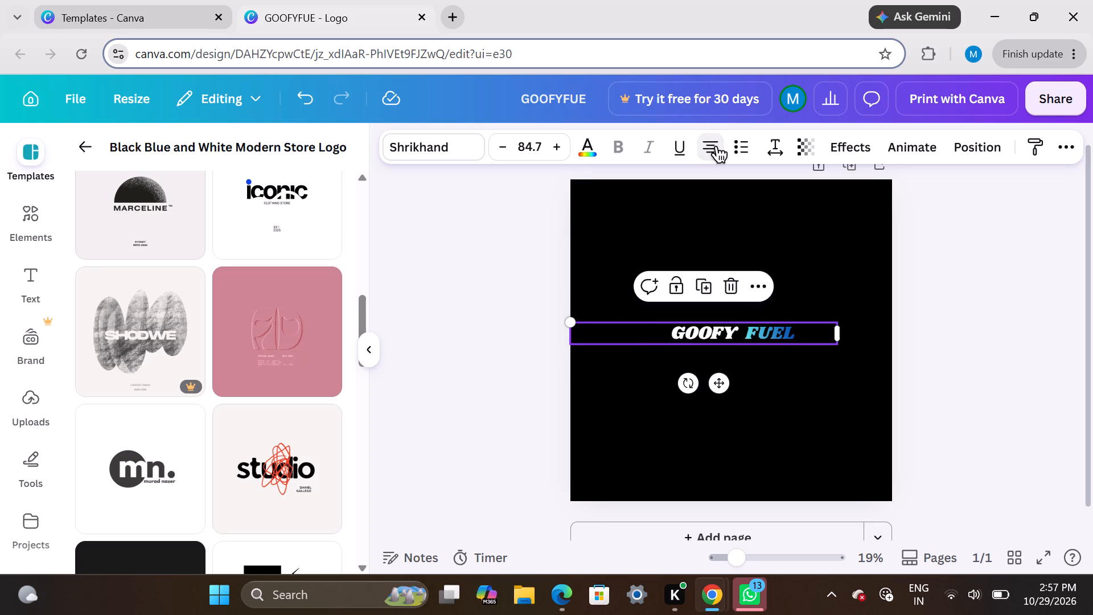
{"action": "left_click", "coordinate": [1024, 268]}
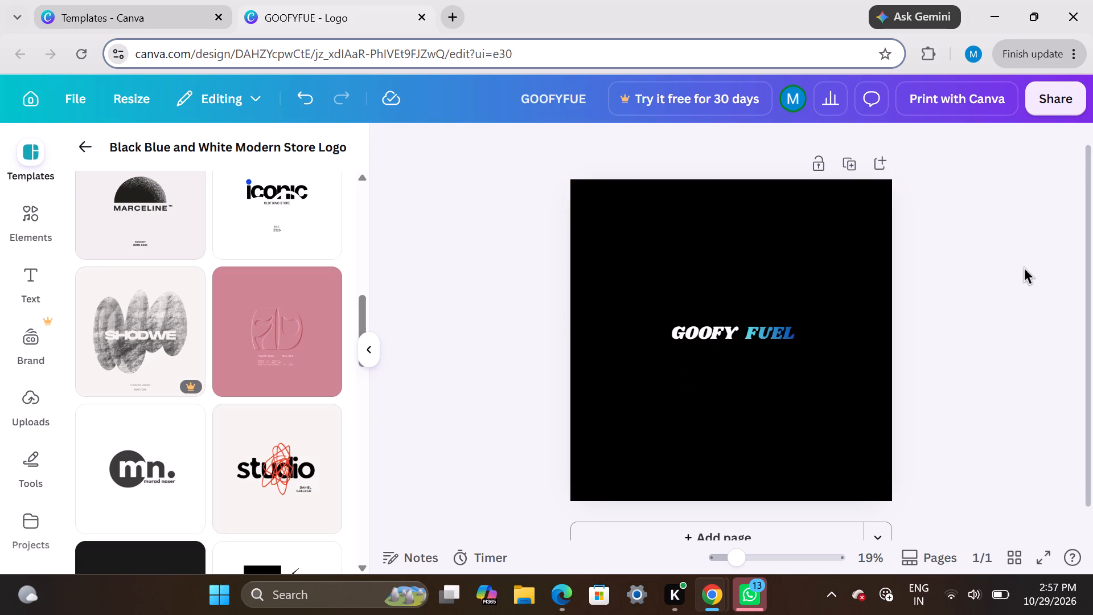
Add a comment with the tears-of-joy emoji to the page, submit it, and close the comment thread.
{"action": "scroll", "coordinate": [1024, 268], "scroll_direction": "left", "scroll_amount": 1}
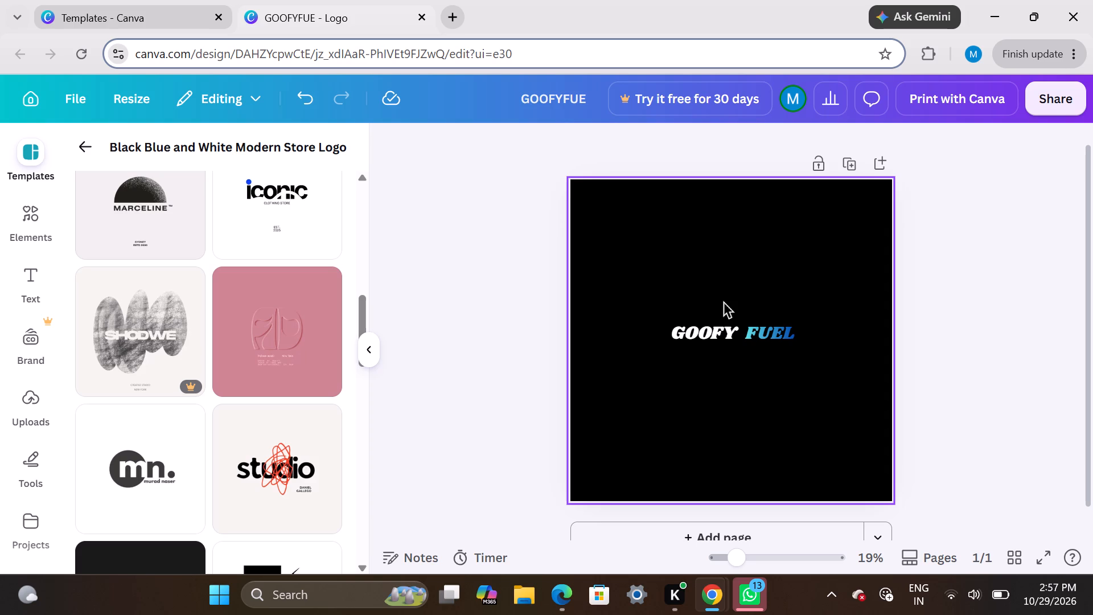
{"action": "left_click", "coordinate": [714, 402]}
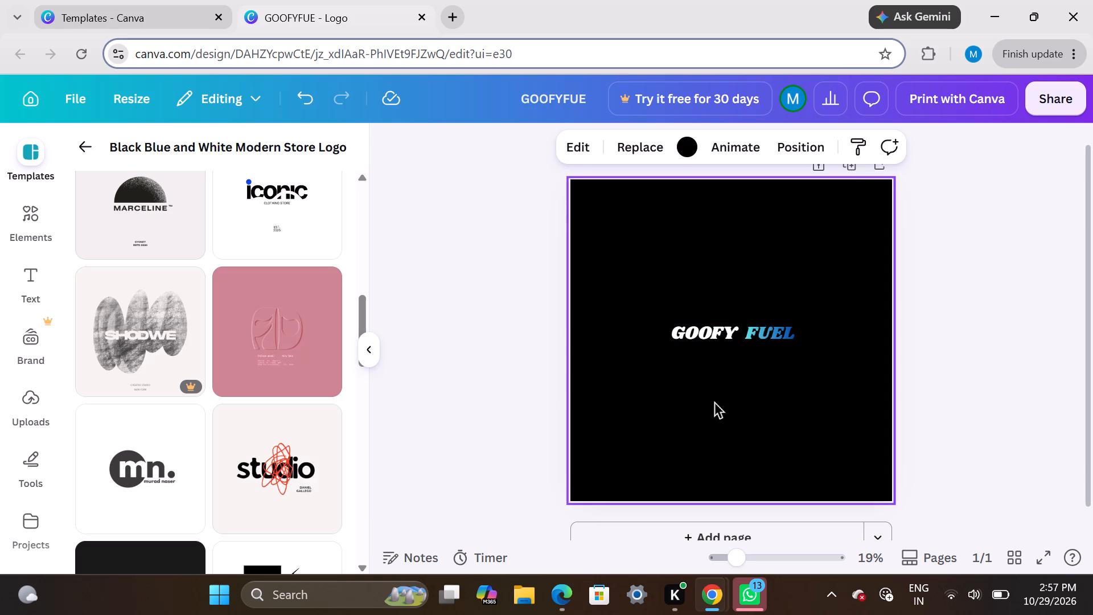
{"action": "left_click", "coordinate": [894, 153]}
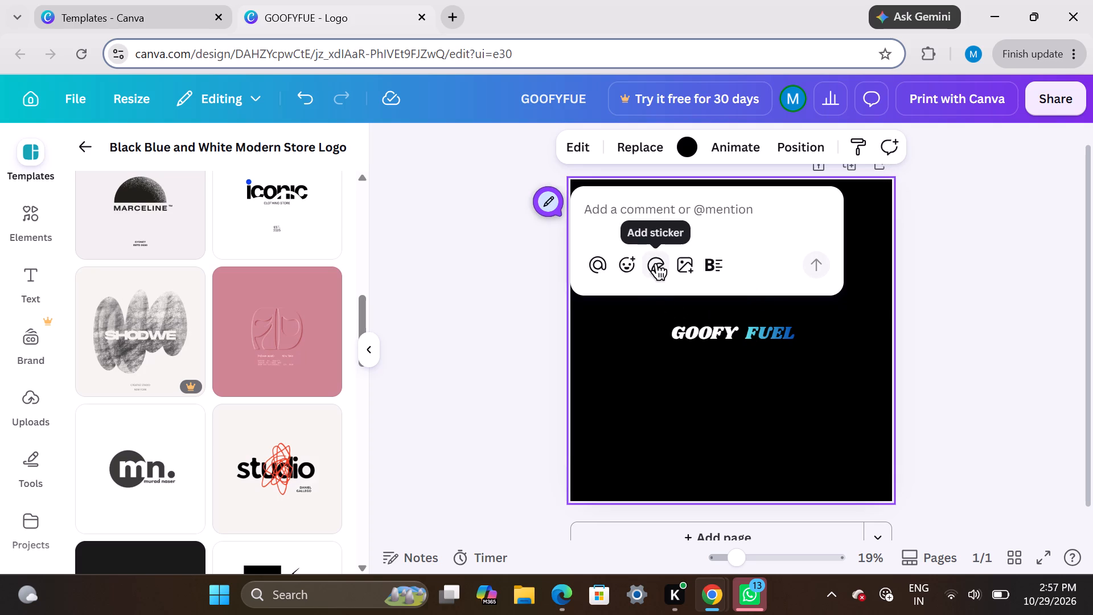
{"action": "left_click", "coordinate": [622, 258]}
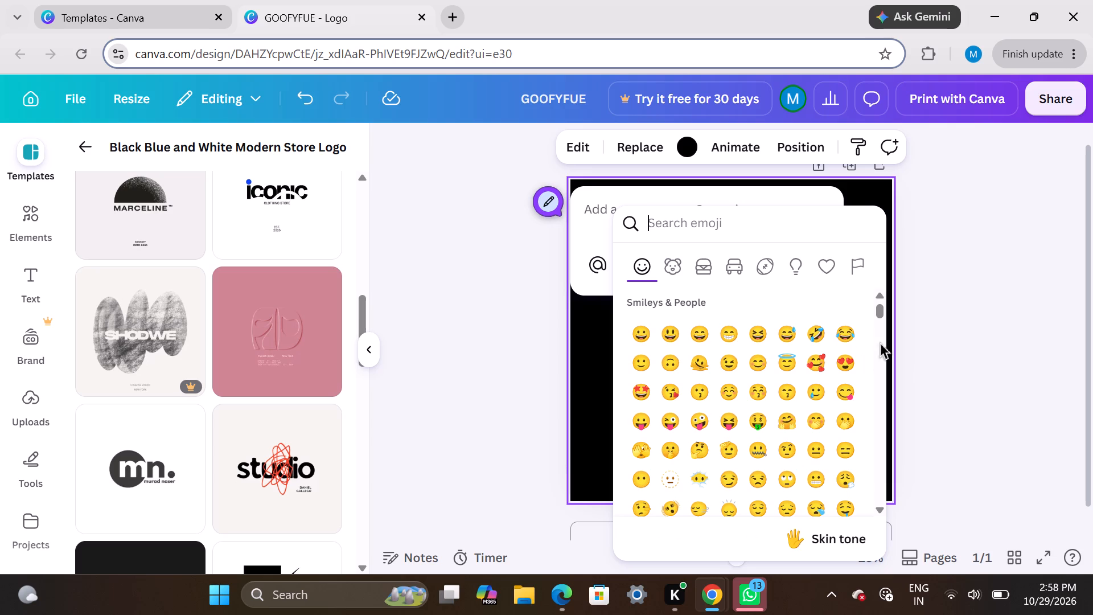
{"action": "left_click", "coordinate": [845, 326]}
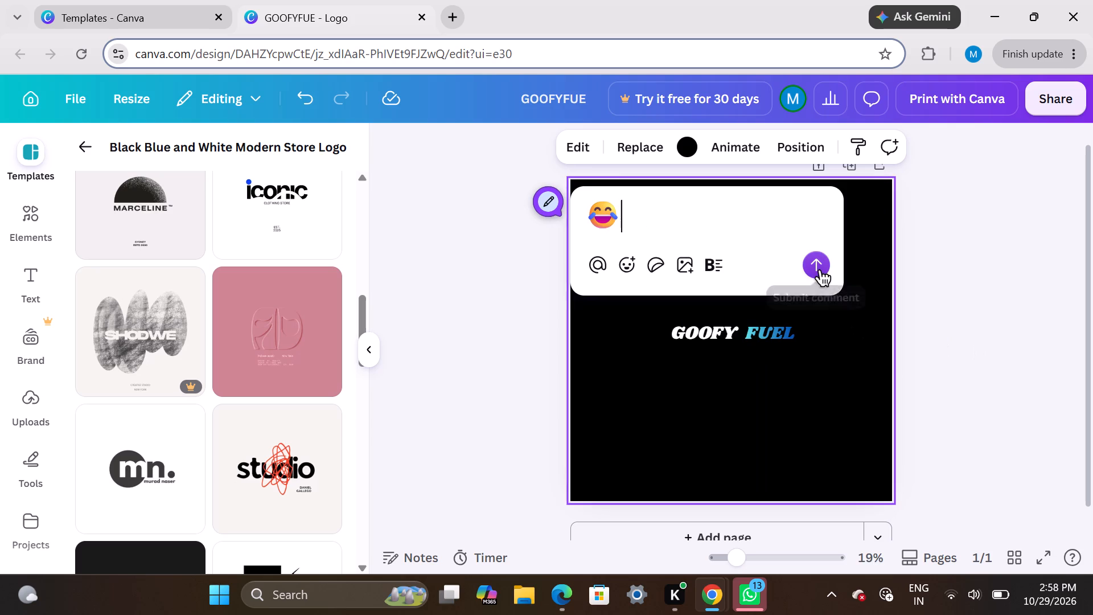
{"action": "left_click", "coordinate": [819, 270]}
{"action": "left_click", "coordinate": [878, 277]}
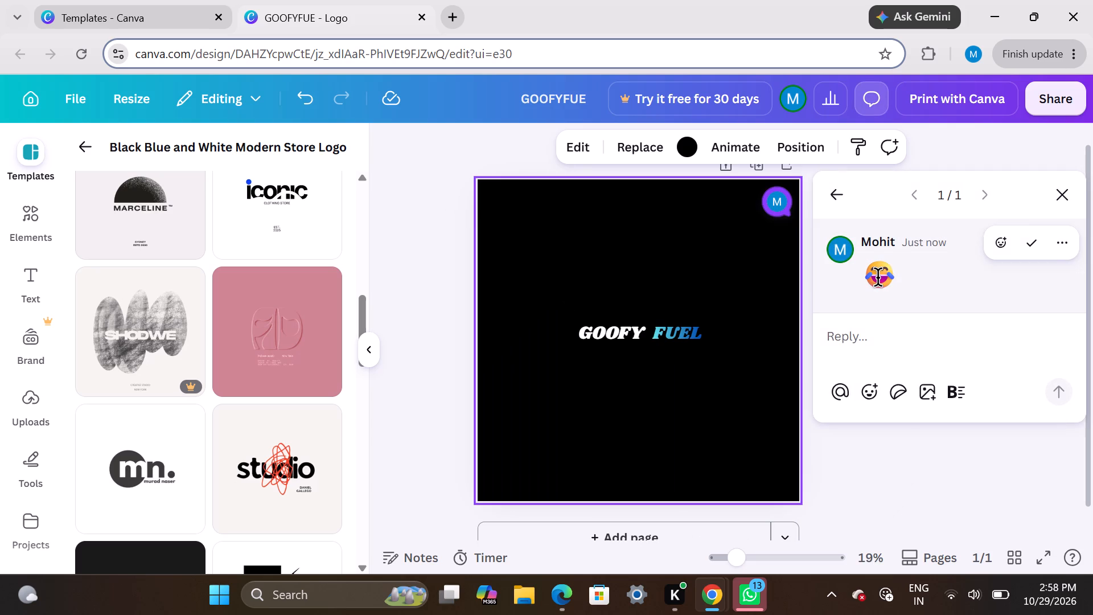
{"action": "left_click", "coordinate": [1071, 196]}
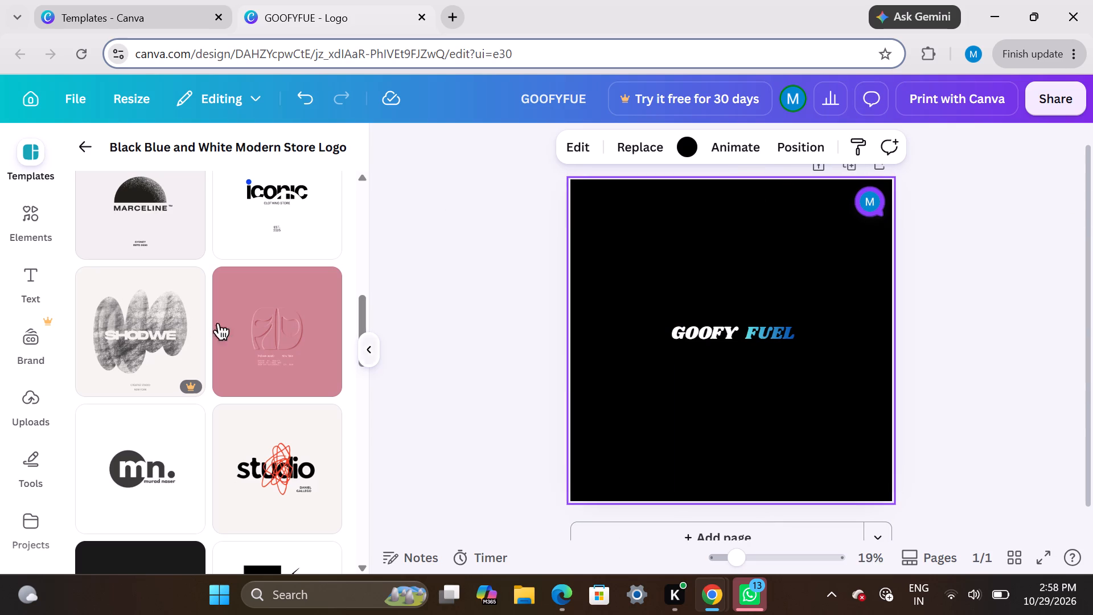
Browse the logo templates for other design ideas, including the Monochrome Grunge Creative Studio Logo.
{"action": "scroll", "coordinate": [191, 322], "scroll_direction": "up", "scroll_amount": 9}
{"action": "left_click", "coordinate": [78, 151]}
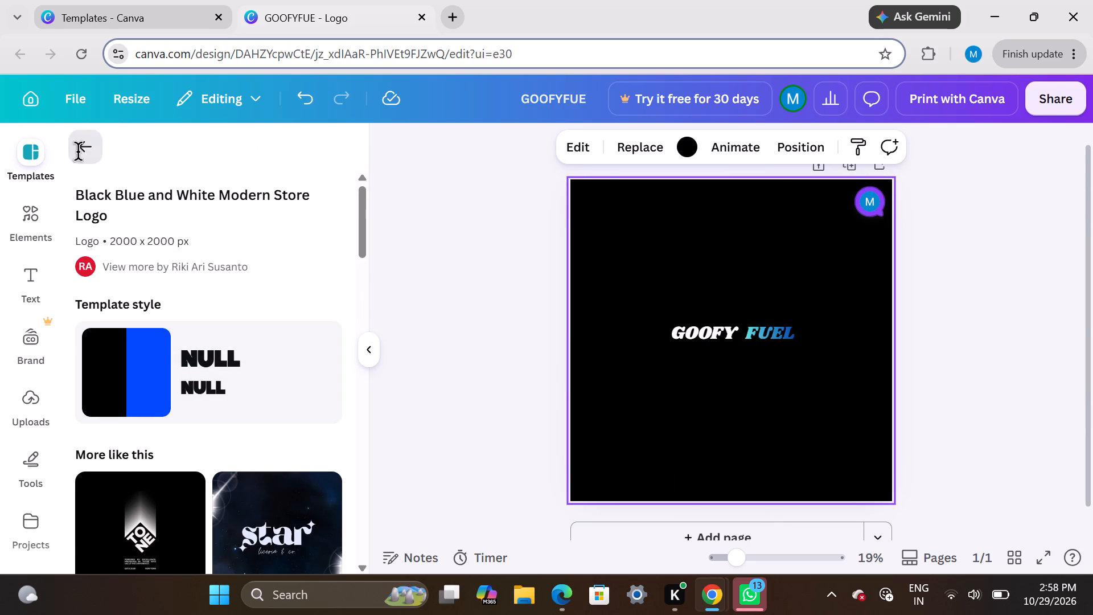
{"action": "scroll", "coordinate": [123, 395], "scroll_direction": "down", "scroll_amount": 2}
{"action": "scroll", "coordinate": [123, 395], "scroll_direction": "up", "scroll_amount": 1}
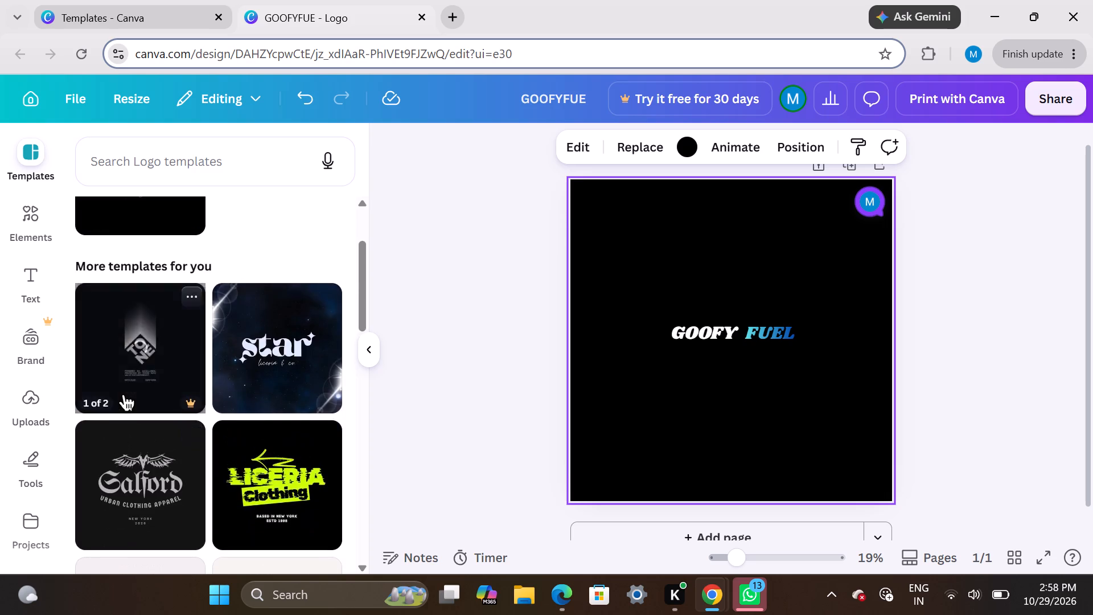
{"action": "scroll", "coordinate": [123, 395], "scroll_direction": "down", "scroll_amount": 5}
{"action": "left_click", "coordinate": [24, 270]}
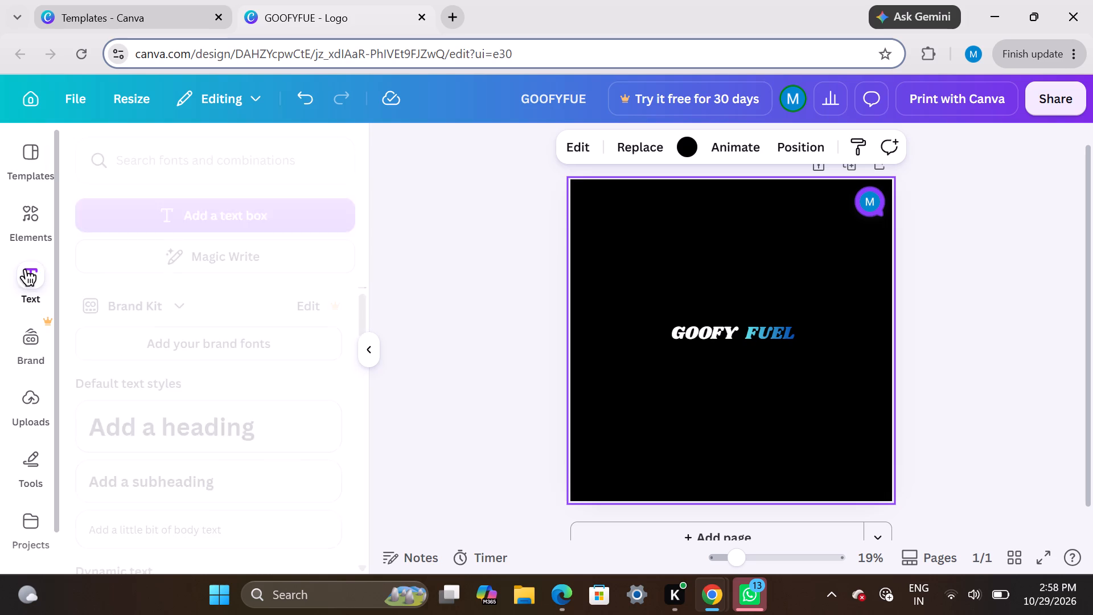
{"action": "left_click", "coordinate": [27, 177]}
{"action": "scroll", "coordinate": [171, 345], "scroll_direction": "down", "scroll_amount": 1}
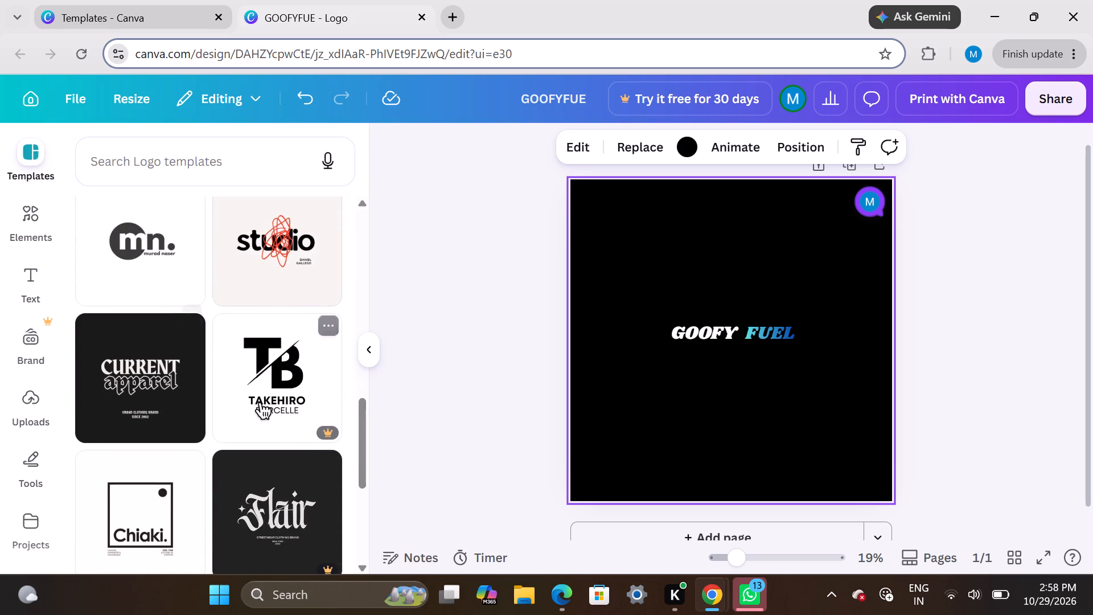
{"action": "scroll", "coordinate": [266, 429], "scroll_direction": "down", "scroll_amount": 2}
{"action": "scroll", "coordinate": [266, 429], "scroll_direction": "up", "scroll_amount": 8}
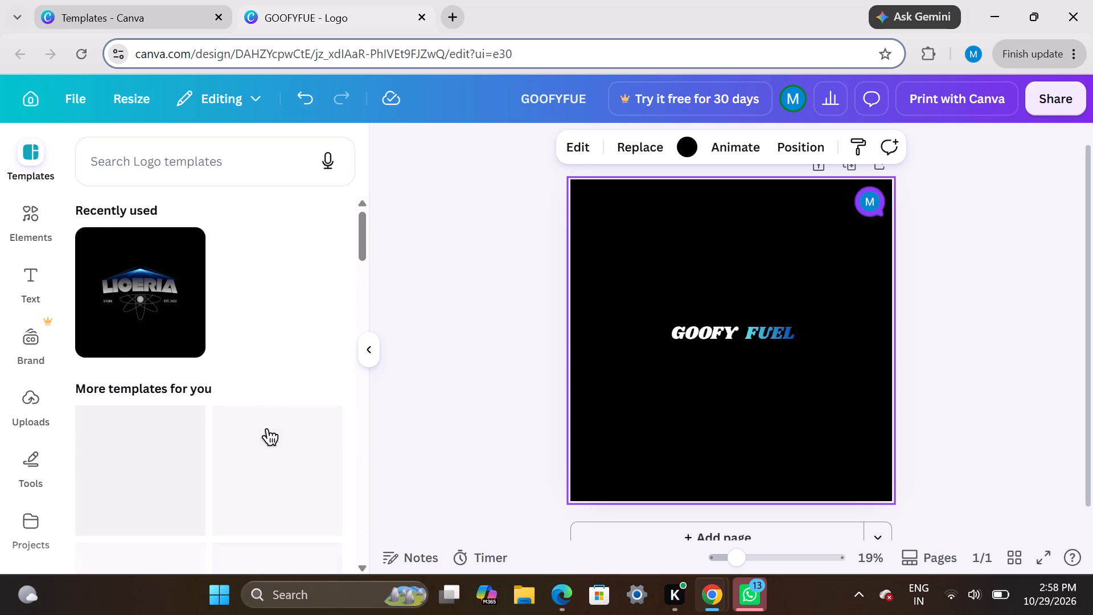
{"action": "scroll", "coordinate": [266, 429], "scroll_direction": "down", "scroll_amount": 2}
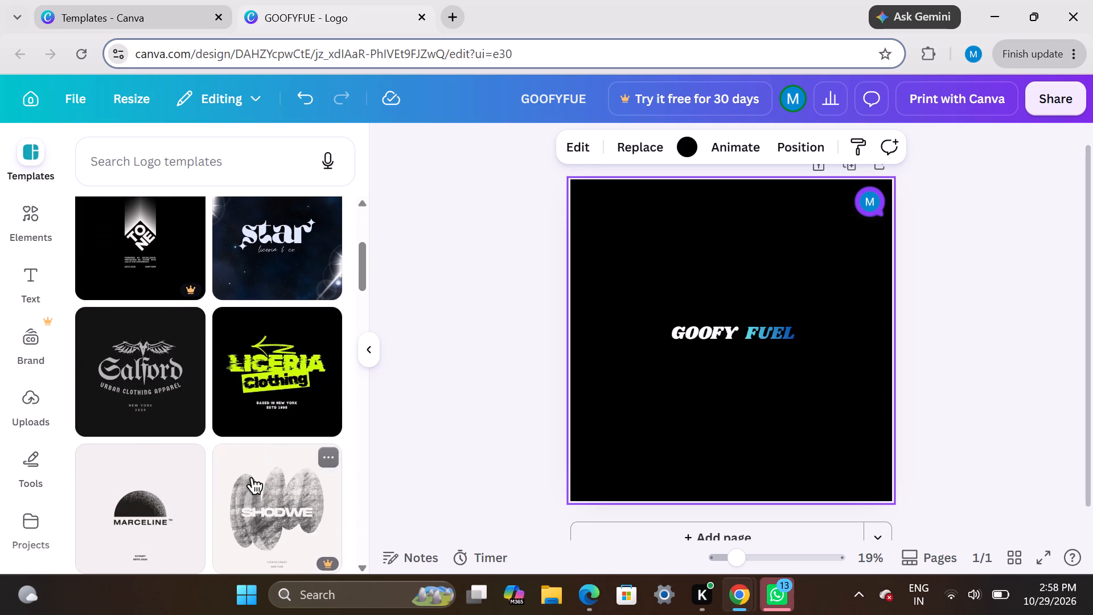
{"action": "scroll", "coordinate": [251, 478], "scroll_direction": "down", "scroll_amount": 2}
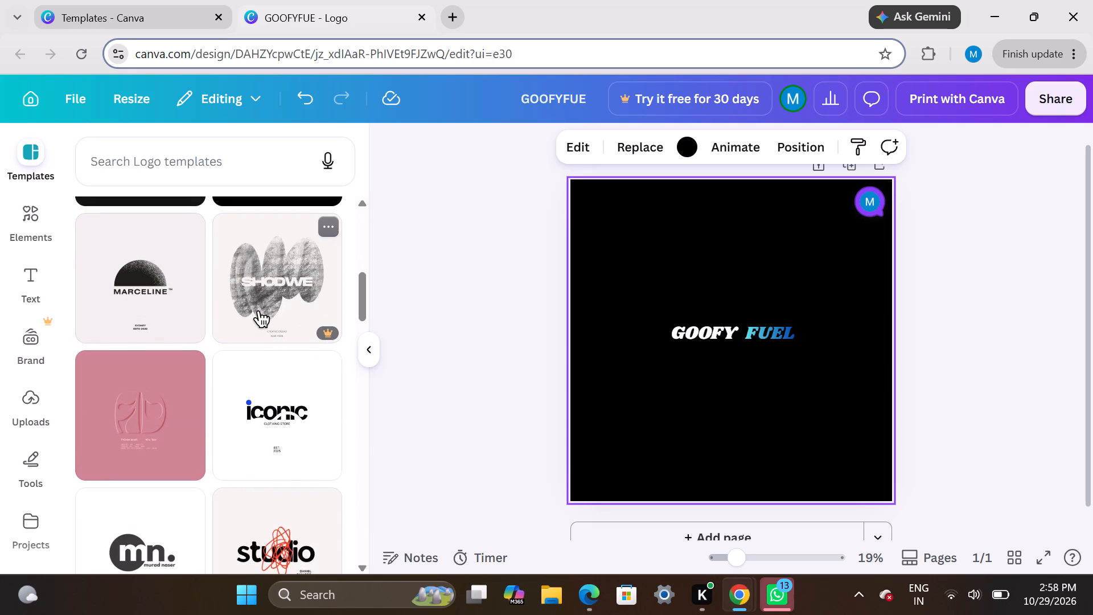
{"action": "left_click", "coordinate": [258, 311]}
{"action": "left_click", "coordinate": [959, 113]}
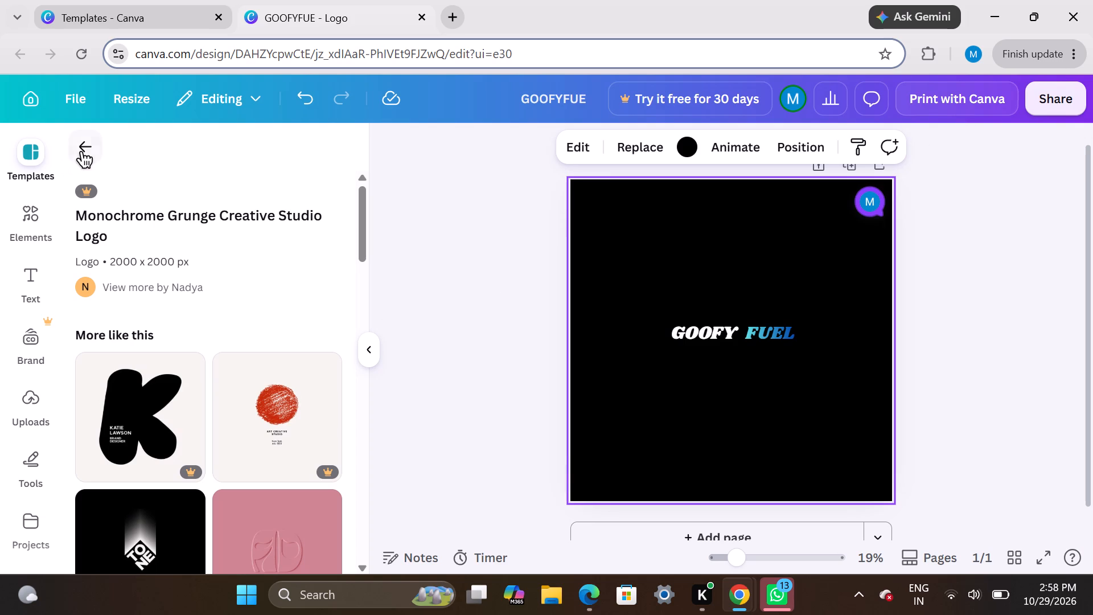
{"action": "left_click", "coordinate": [81, 152]}
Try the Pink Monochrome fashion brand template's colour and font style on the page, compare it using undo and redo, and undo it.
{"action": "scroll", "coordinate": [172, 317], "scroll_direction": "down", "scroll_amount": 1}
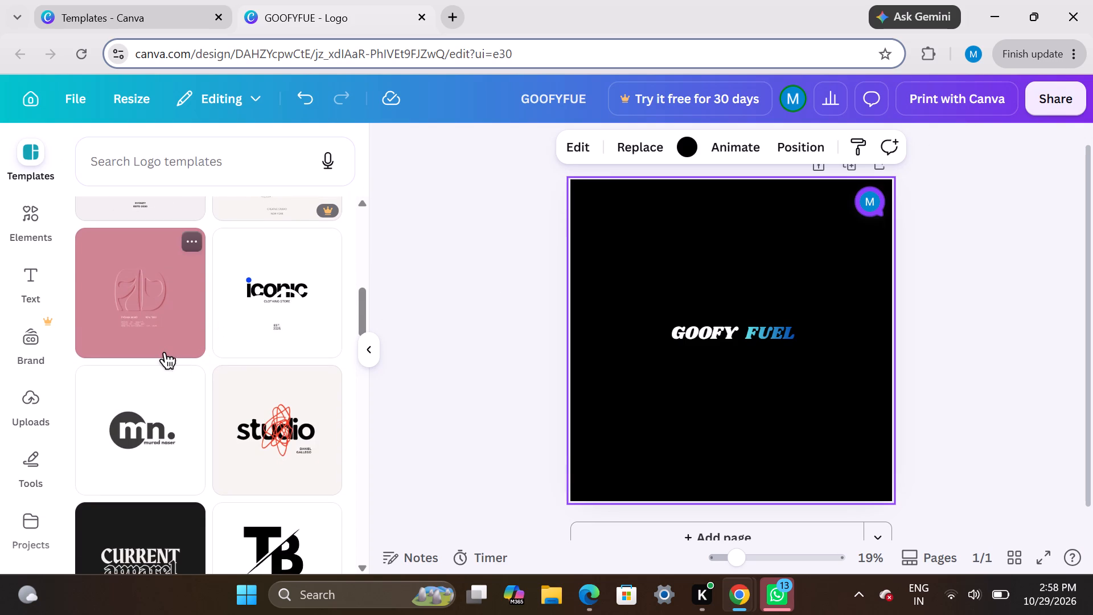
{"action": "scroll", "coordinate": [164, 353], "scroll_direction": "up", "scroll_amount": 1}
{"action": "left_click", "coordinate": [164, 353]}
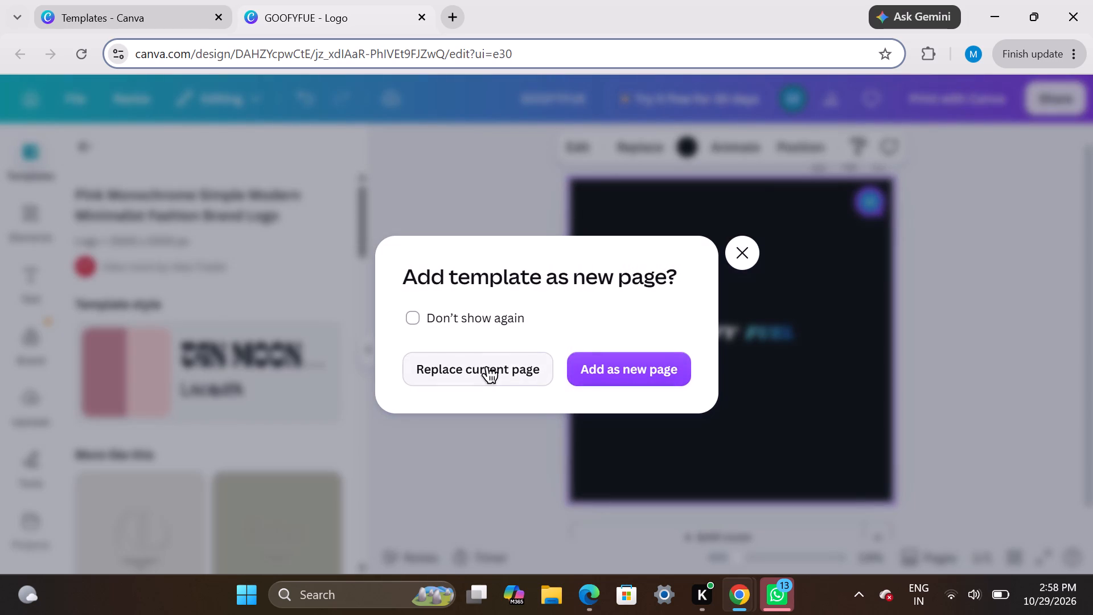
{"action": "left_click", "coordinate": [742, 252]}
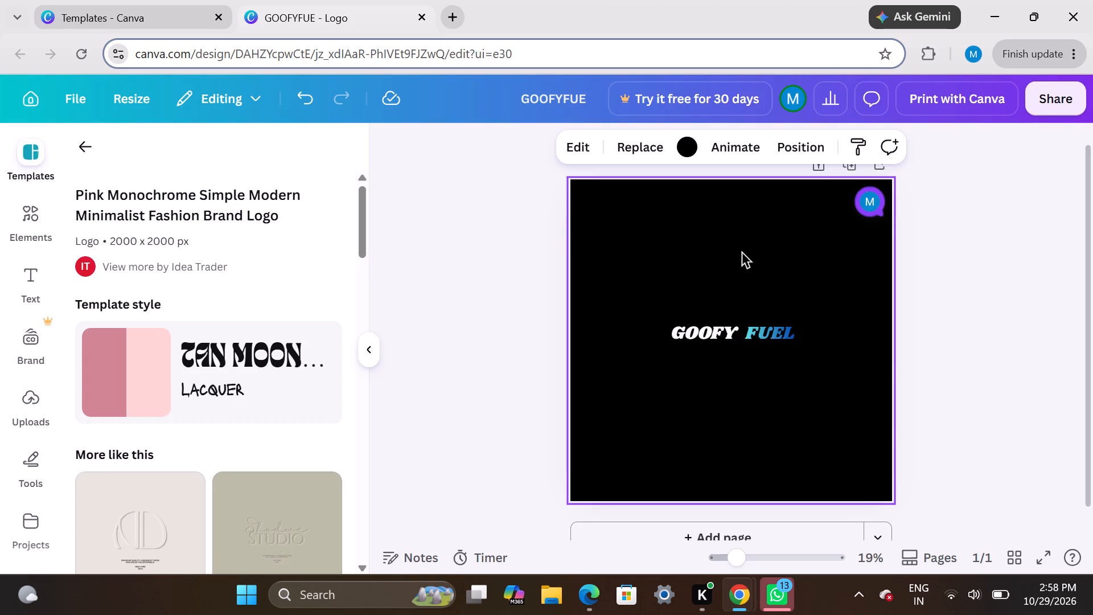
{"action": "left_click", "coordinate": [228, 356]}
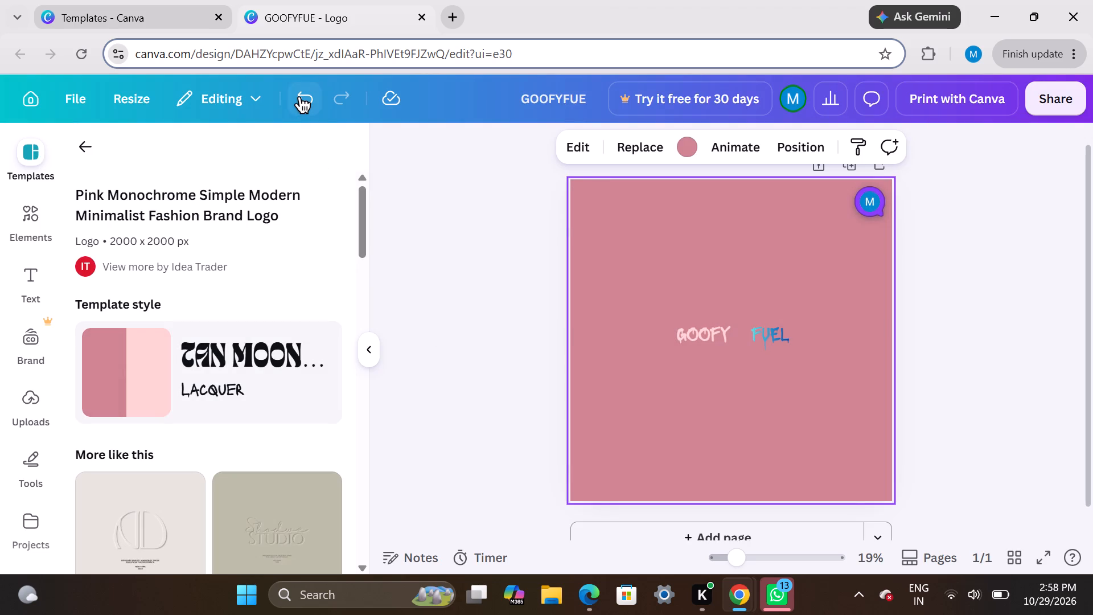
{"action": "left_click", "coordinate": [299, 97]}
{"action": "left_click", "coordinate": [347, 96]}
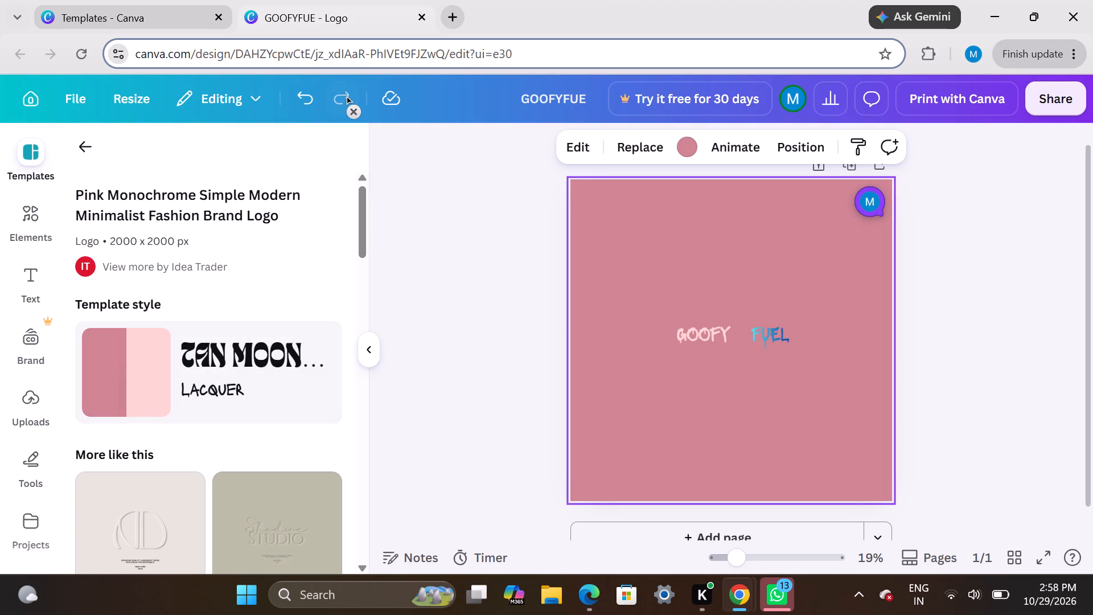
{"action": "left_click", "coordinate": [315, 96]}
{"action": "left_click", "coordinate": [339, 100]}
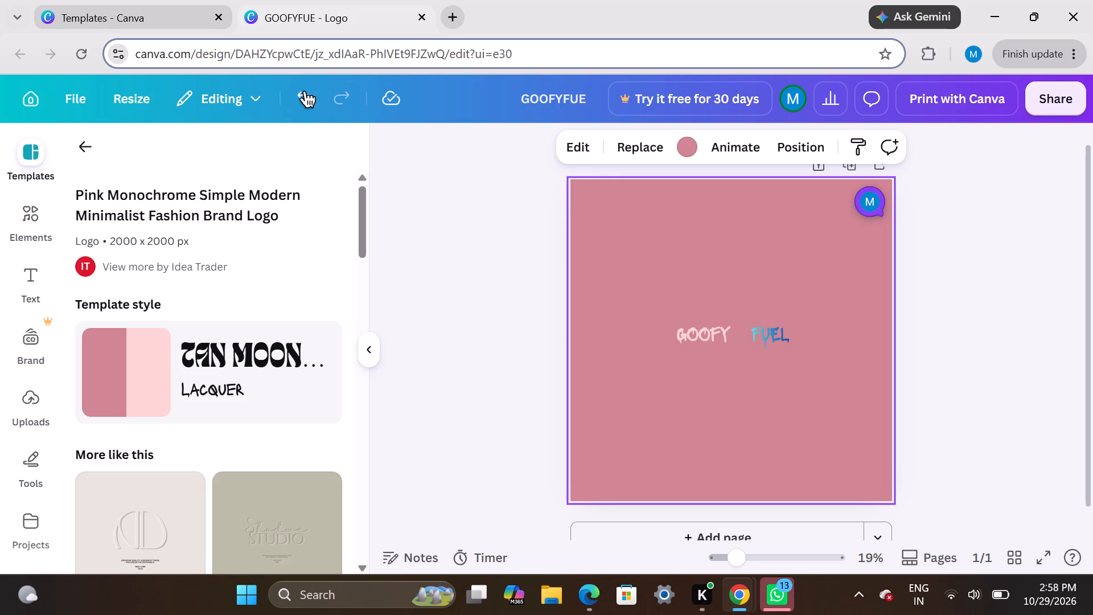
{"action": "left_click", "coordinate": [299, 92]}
Replace the current page with the Pink Monochrome Simple Modern Minimalist Fashion Brand Logo template.
{"action": "left_click", "coordinate": [88, 147]}
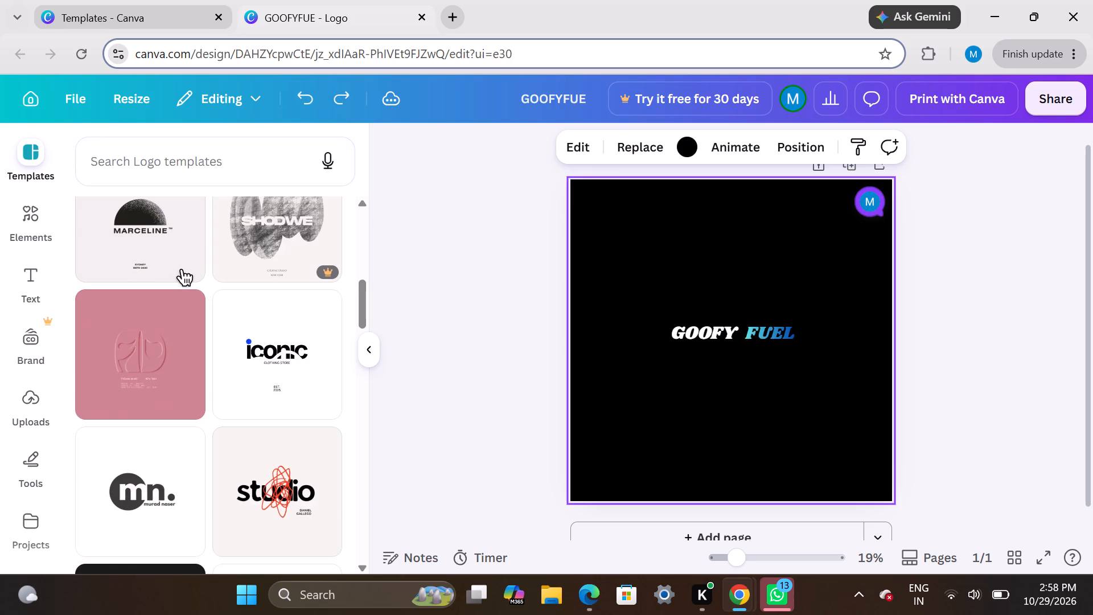
{"action": "scroll", "coordinate": [181, 270], "scroll_direction": "down", "scroll_amount": 3}
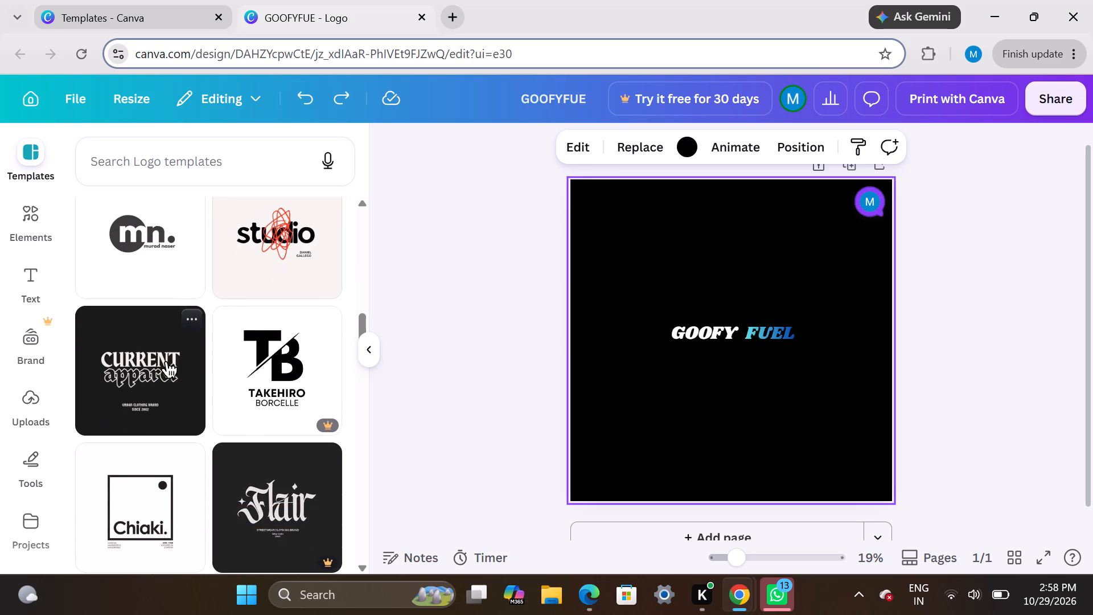
{"action": "scroll", "coordinate": [166, 362], "scroll_direction": "up", "scroll_amount": 2}
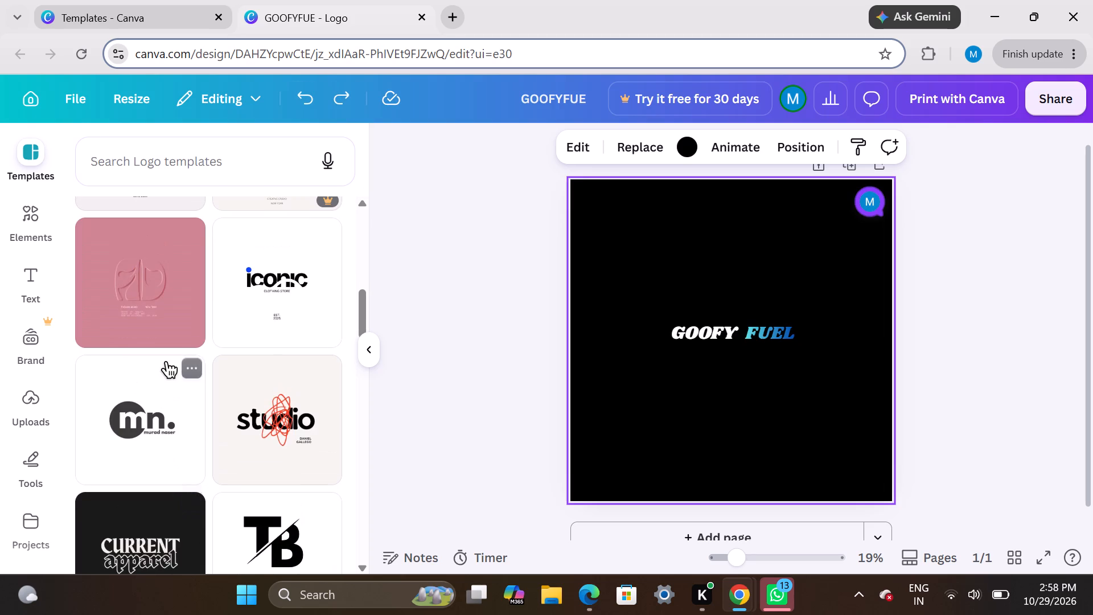
{"action": "left_click_drag", "start_coordinate": [127, 284], "coordinate": [615, 387]}
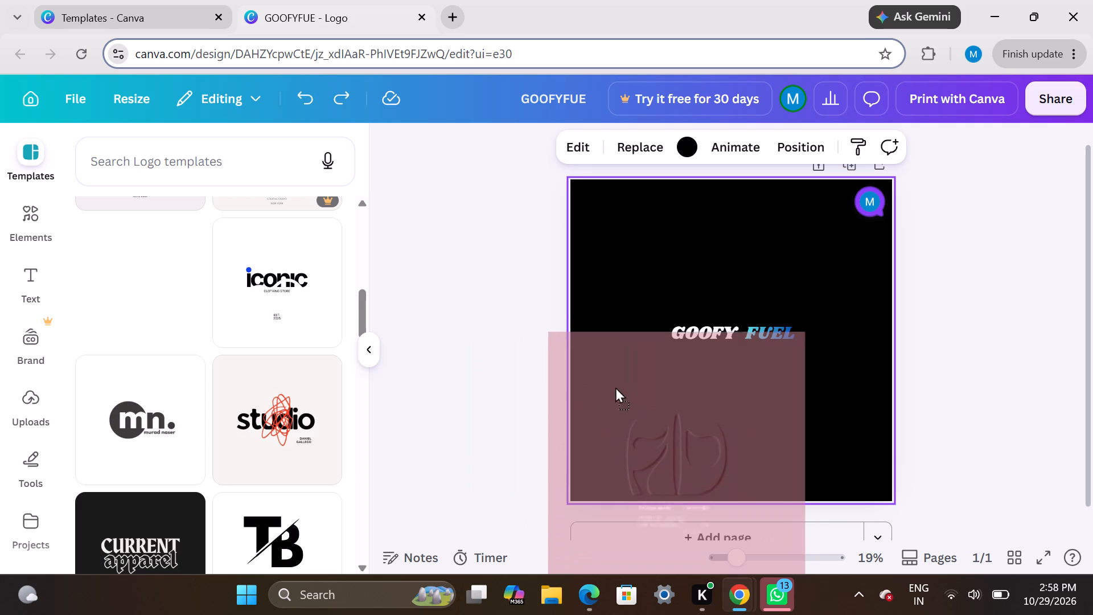
{"action": "left_click_drag", "start_coordinate": [615, 387], "coordinate": [640, 365]}
{"action": "right_click", "coordinate": [640, 365]}
{"action": "right_click", "coordinate": [640, 365]}
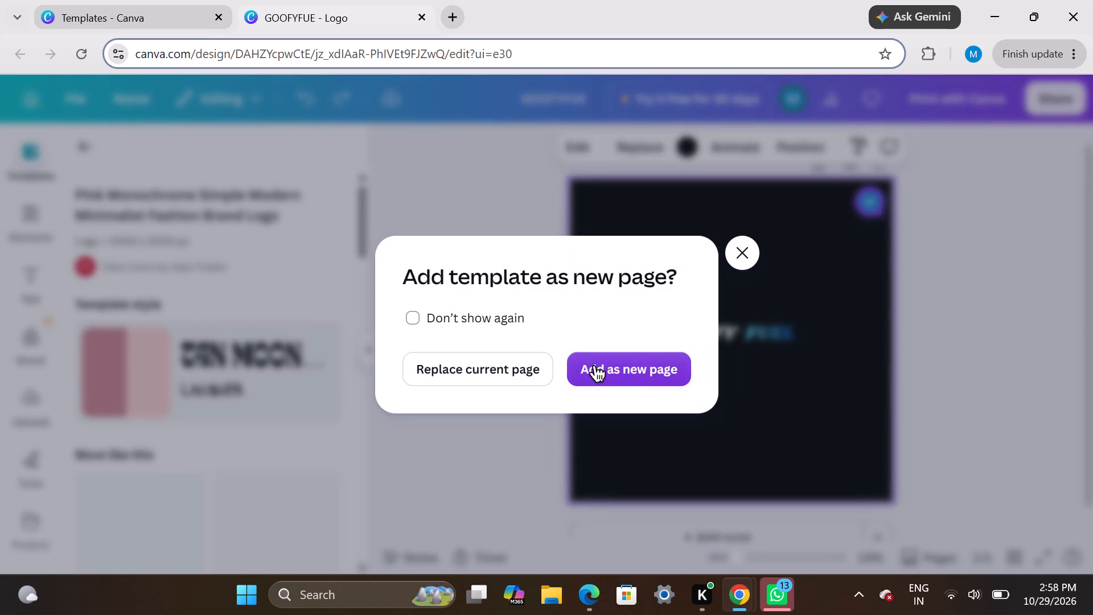
{"action": "left_click", "coordinate": [511, 358]}
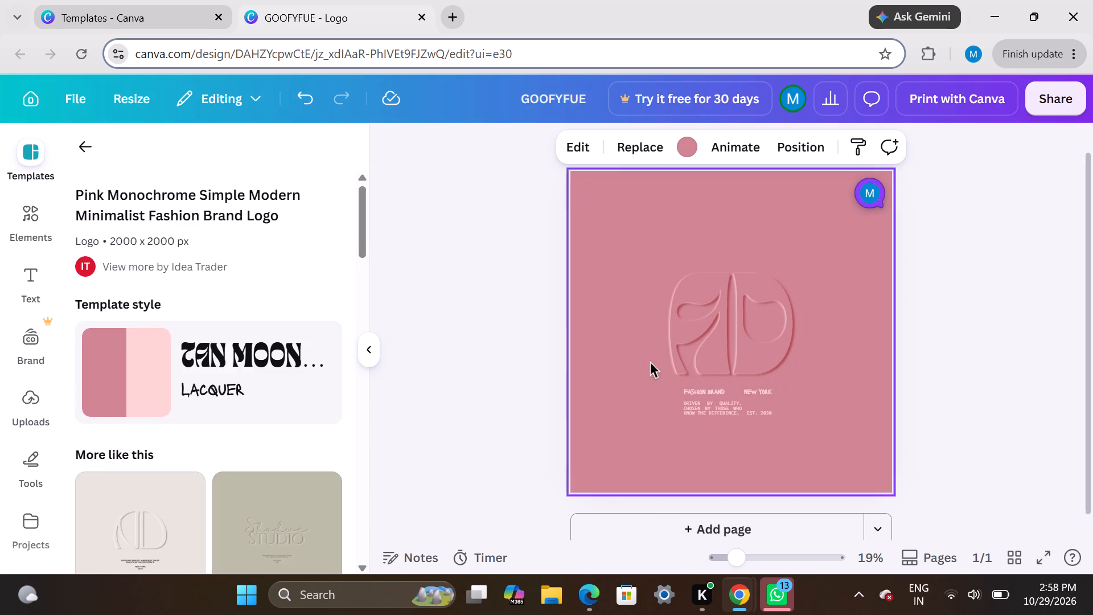
Change the large TAN Moonlight monogram's text colour to the default solid white.
{"action": "left_click", "coordinate": [737, 327]}
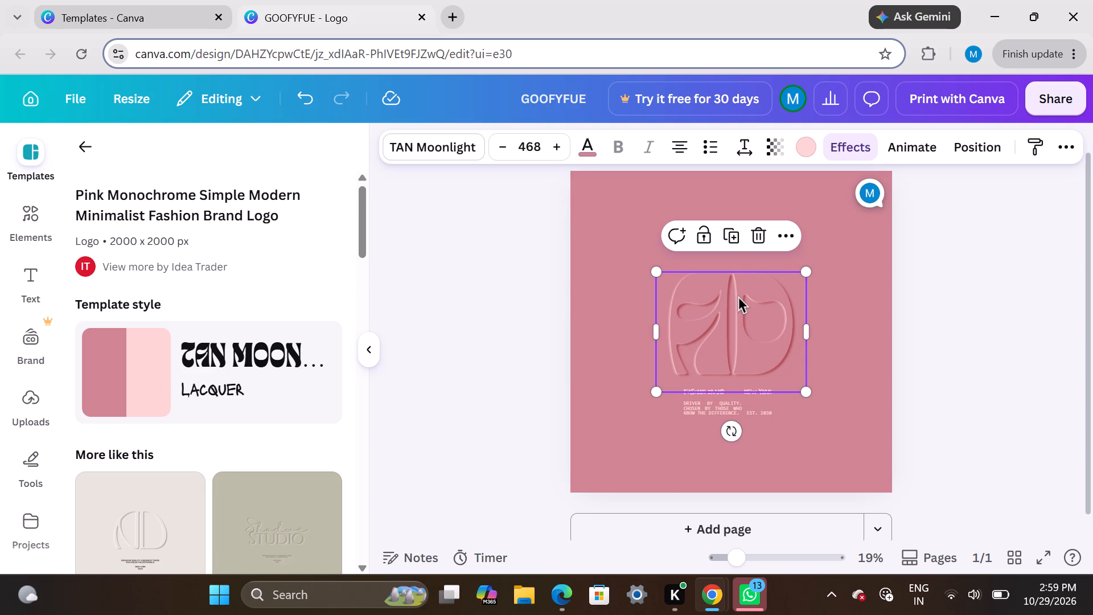
{"action": "left_click", "coordinate": [580, 140]}
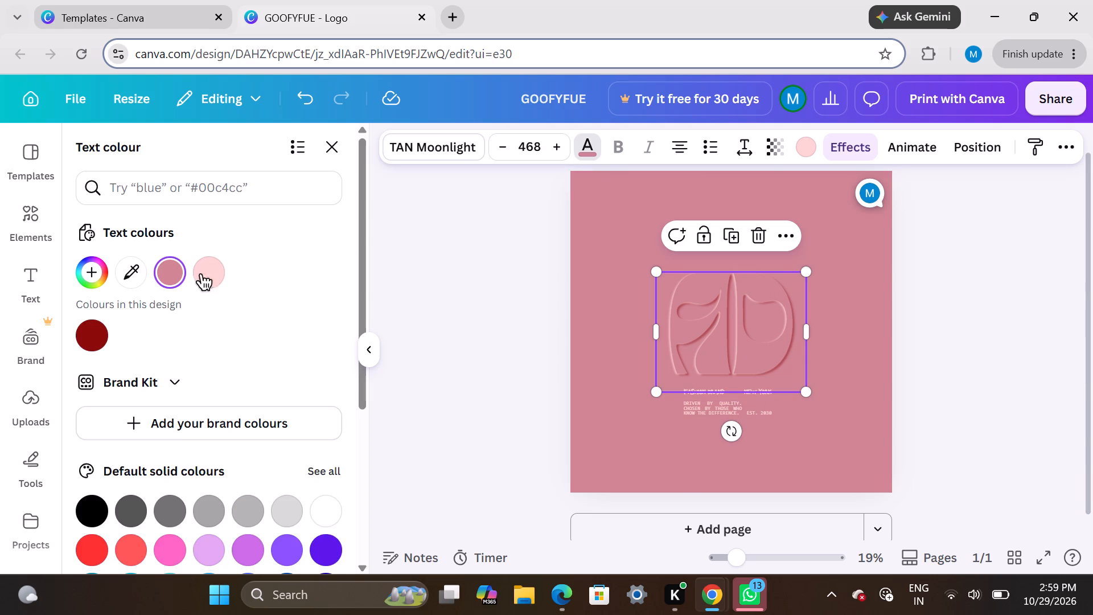
{"action": "left_click", "coordinate": [323, 513]}
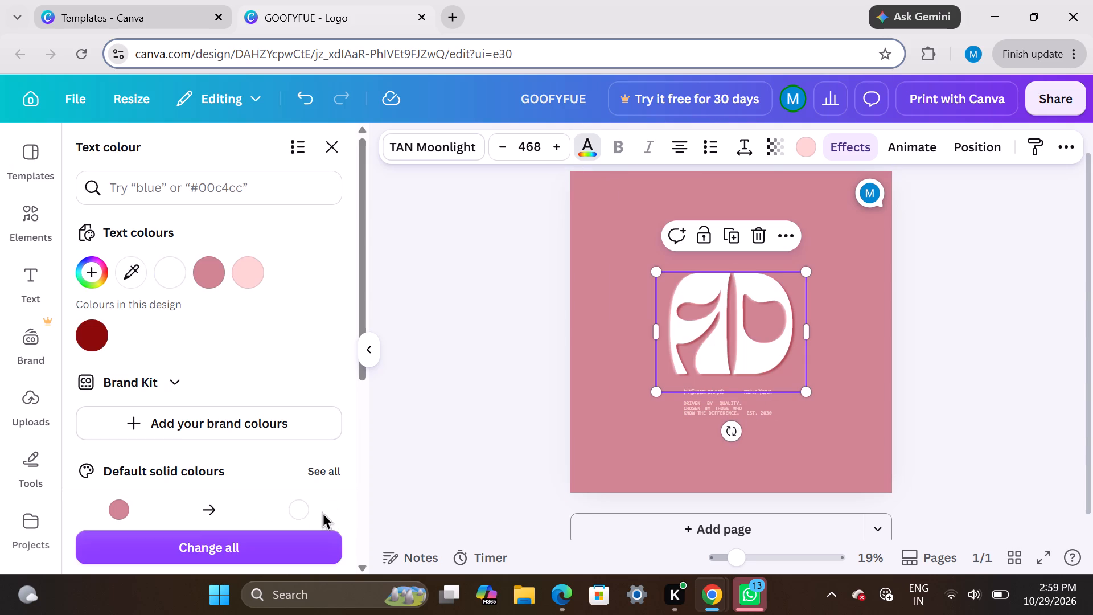
{"action": "left_click", "coordinate": [974, 389]}
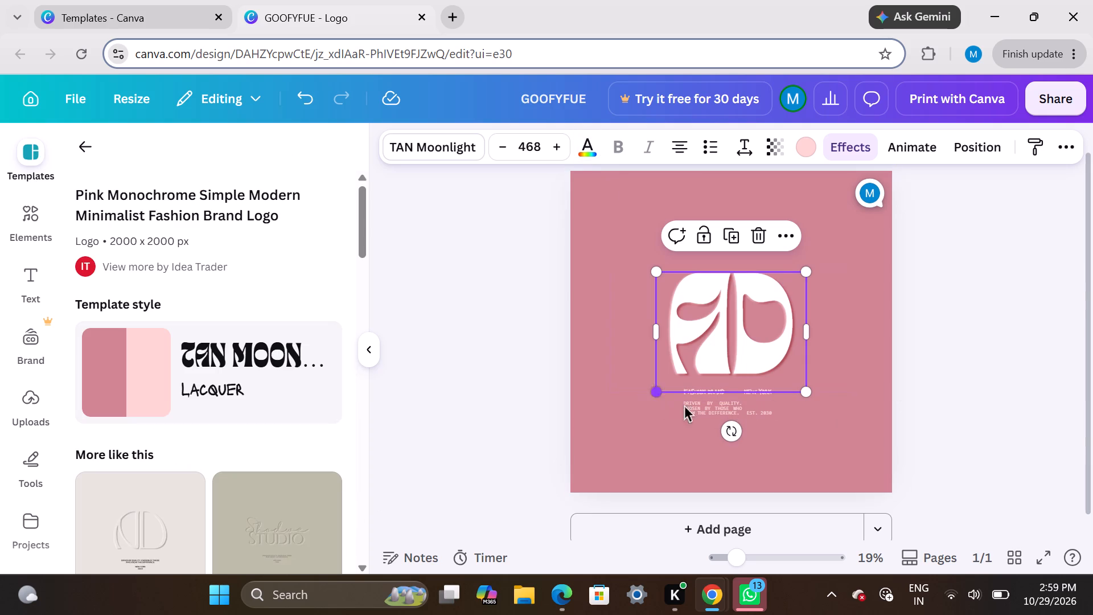
Delete the small tagline, EST., NEW YORK and FASHION BRAND texts below the monogram.
{"action": "left_click", "coordinate": [722, 411]}
{"action": "key", "text": "Delete"}
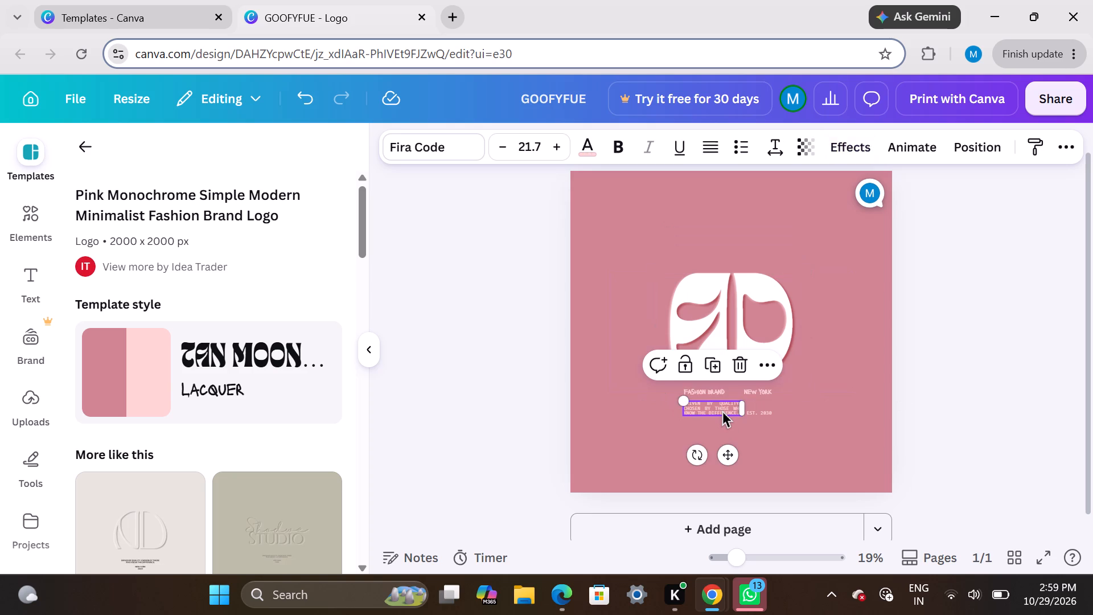
{"action": "left_click", "coordinate": [758, 413]}
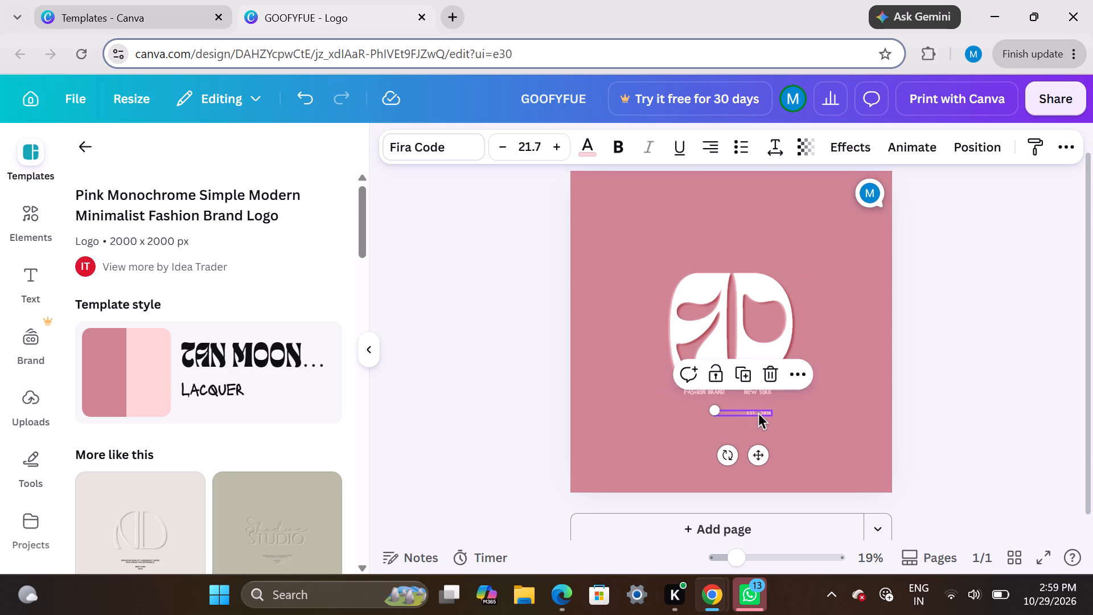
{"action": "key", "text": "Delete"}
{"action": "left_click", "coordinate": [757, 392]}
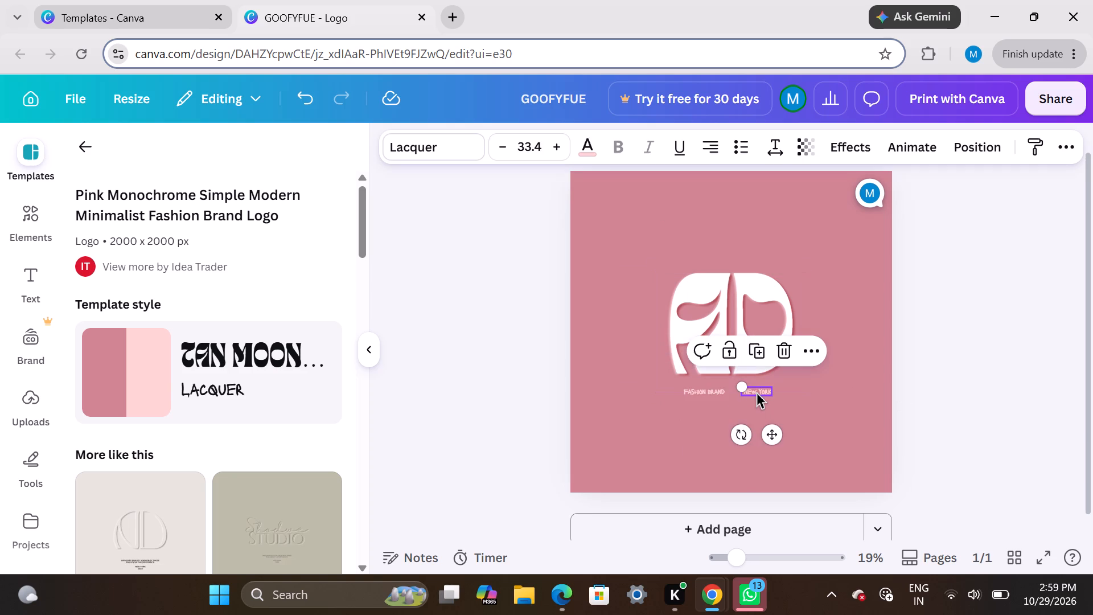
{"action": "key", "text": "Delete"}
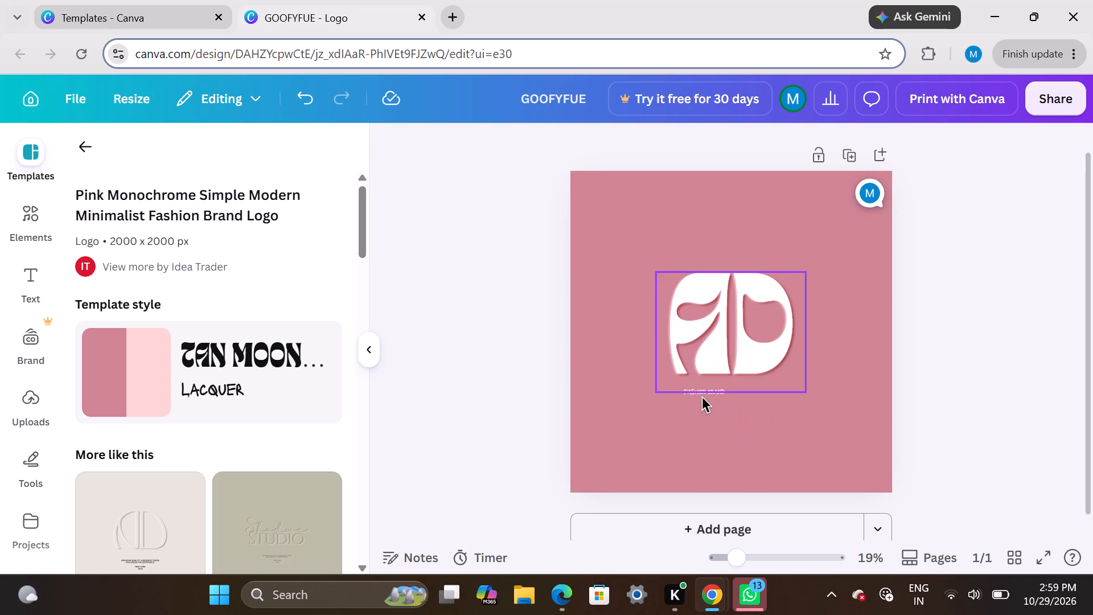
{"action": "left_click", "coordinate": [703, 393]}
{"action": "key", "text": "Home"}
{"action": "key", "text": "Delete"}
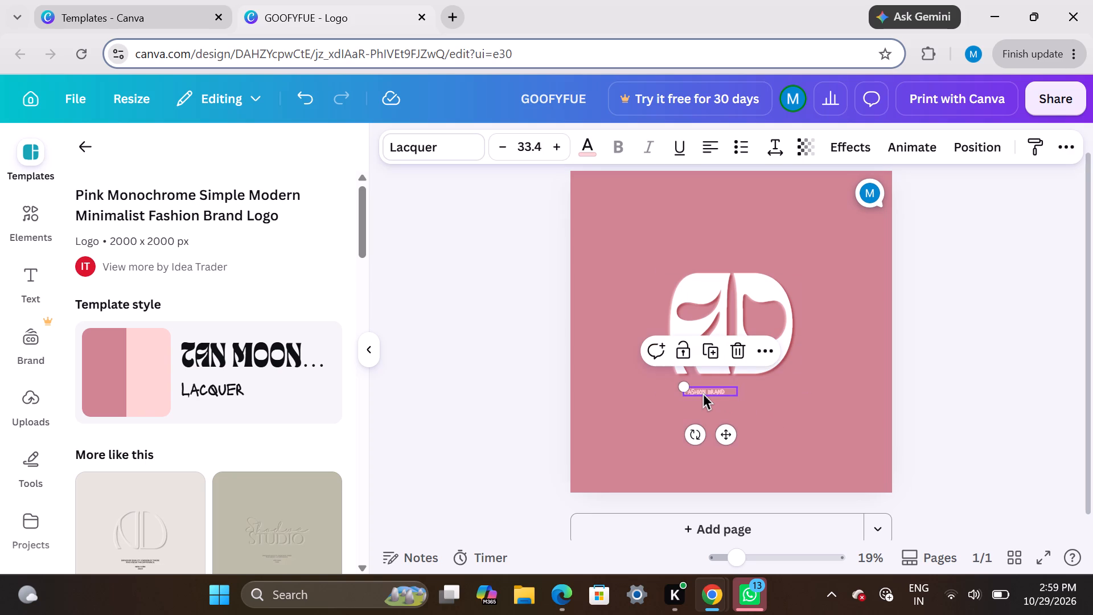
Browse the similar designs for the pink template and the general logo templates for other ideas.
{"action": "scroll", "coordinate": [331, 417], "scroll_direction": "down", "scroll_amount": 2}
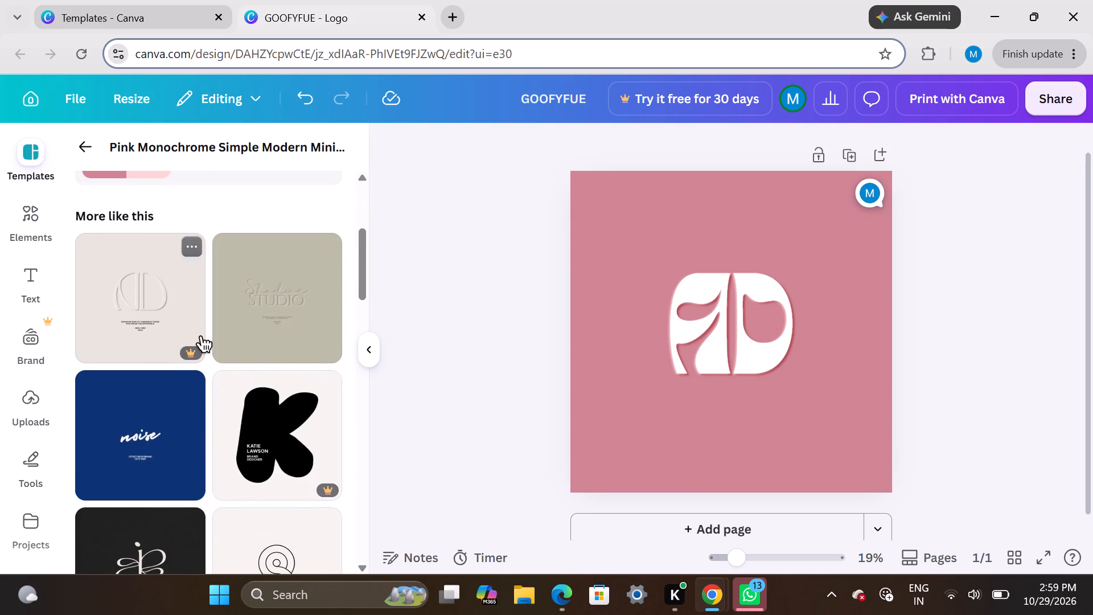
{"action": "scroll", "coordinate": [229, 392], "scroll_direction": "down", "scroll_amount": 2}
{"action": "scroll", "coordinate": [310, 483], "scroll_direction": "down", "scroll_amount": 1}
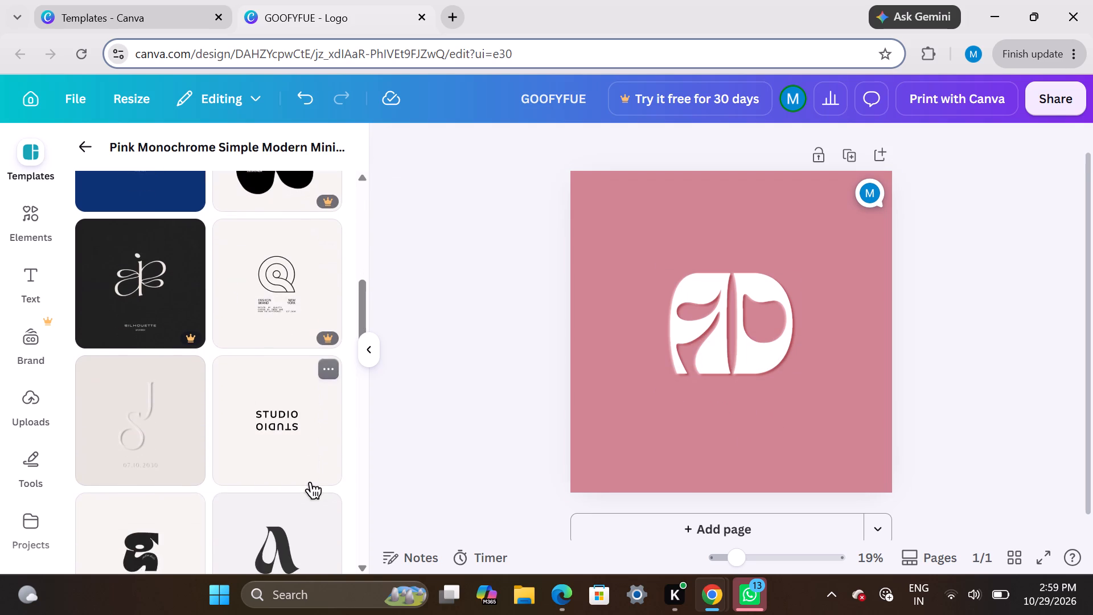
{"action": "scroll", "coordinate": [310, 483], "scroll_direction": "down", "scroll_amount": 3}
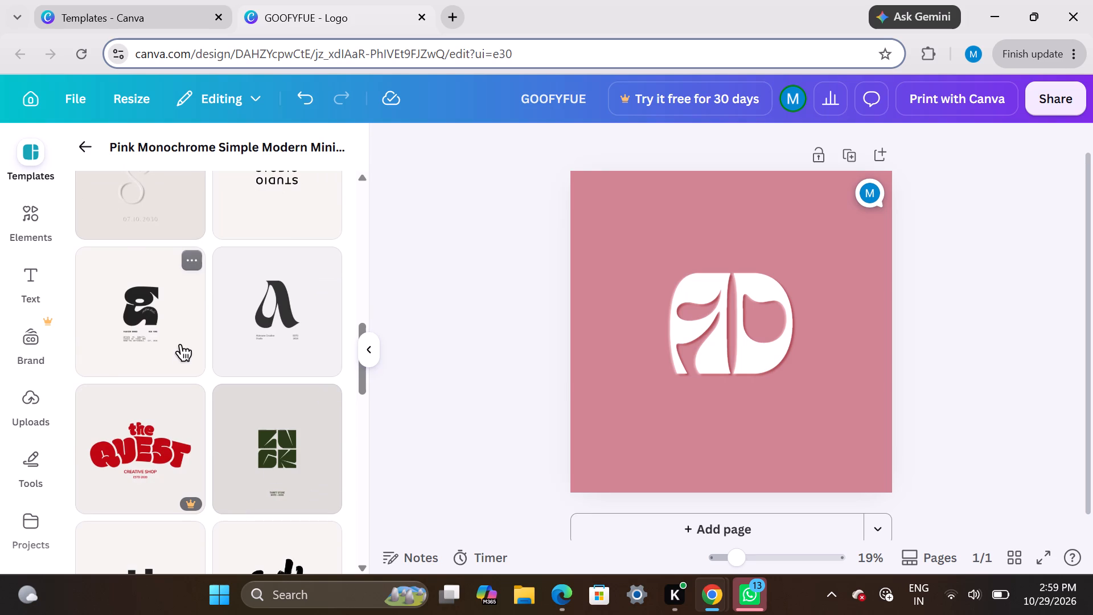
{"action": "left_click", "coordinate": [85, 149]}
{"action": "scroll", "coordinate": [233, 407], "scroll_direction": "down", "scroll_amount": 2}
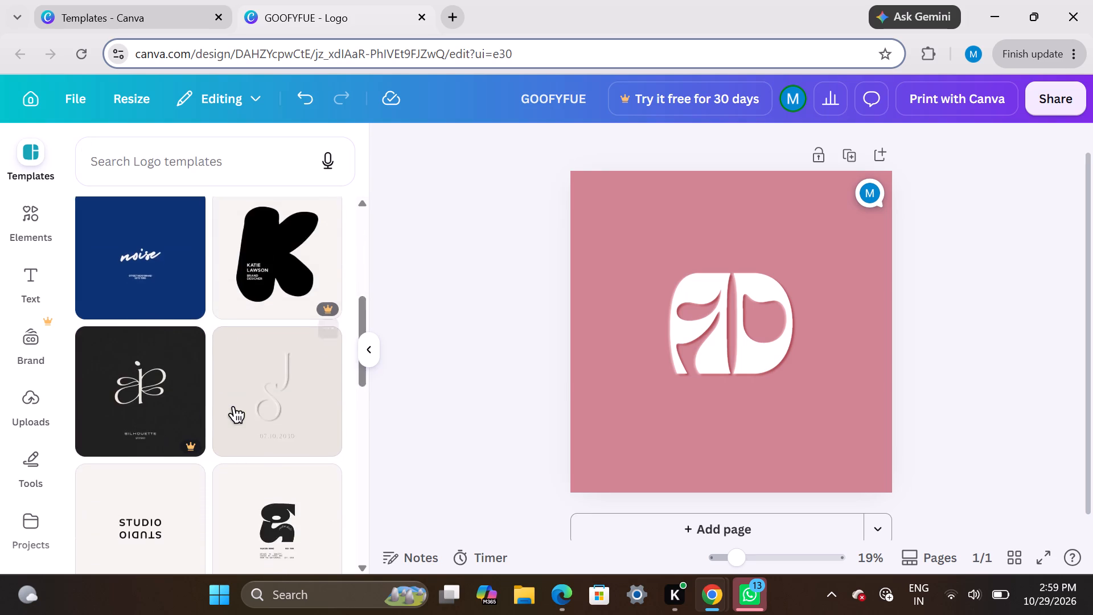
{"action": "scroll", "coordinate": [233, 407], "scroll_direction": "down", "scroll_amount": 3}
{"action": "scroll", "coordinate": [233, 407], "scroll_direction": "up", "scroll_amount": 7}
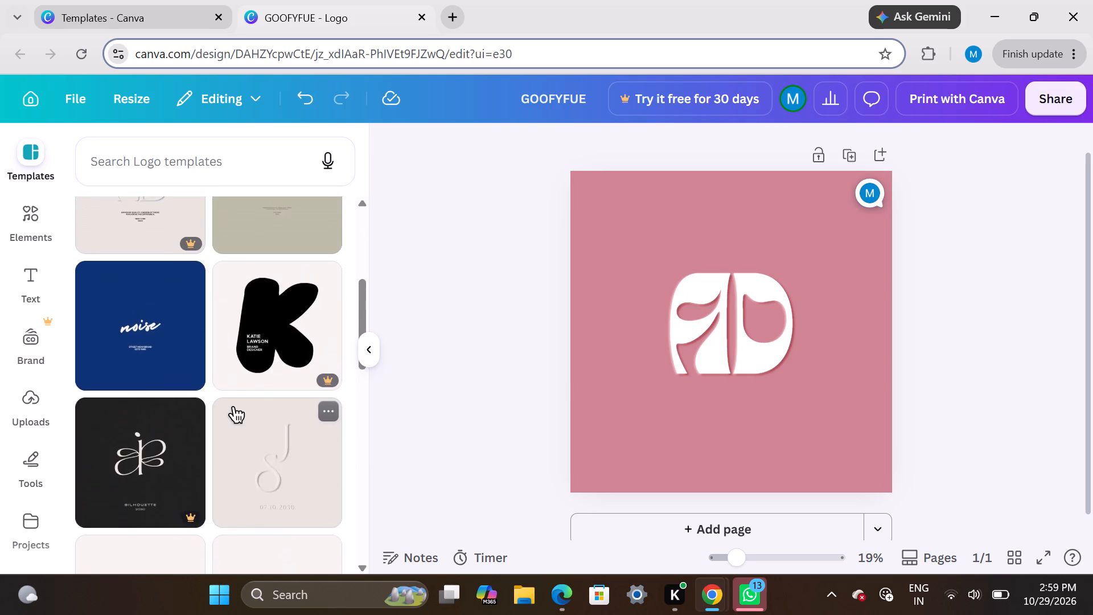
{"action": "scroll", "coordinate": [233, 407], "scroll_direction": "up", "scroll_amount": 4}
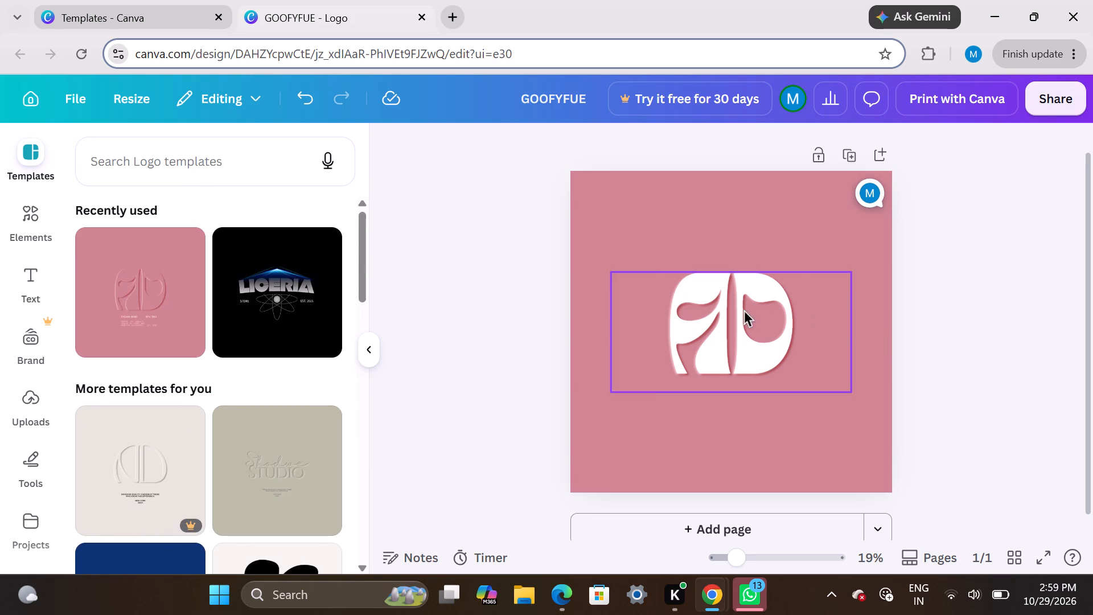
Change the page background colour to the default solid black.
{"action": "left_click", "coordinate": [825, 238]}
{"action": "left_click", "coordinate": [693, 143]}
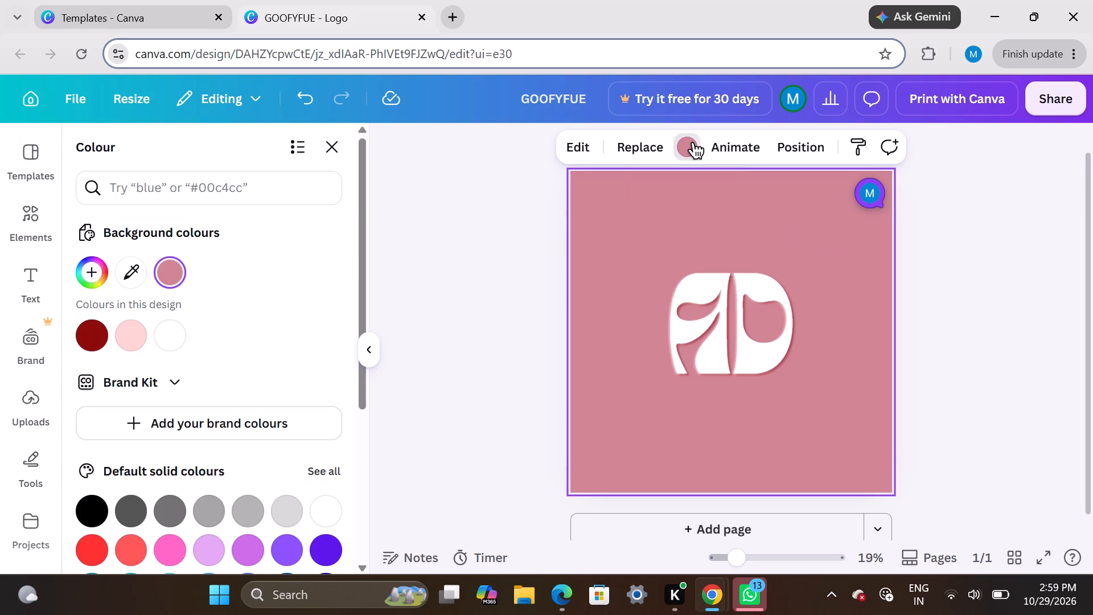
{"action": "left_click", "coordinate": [81, 509]}
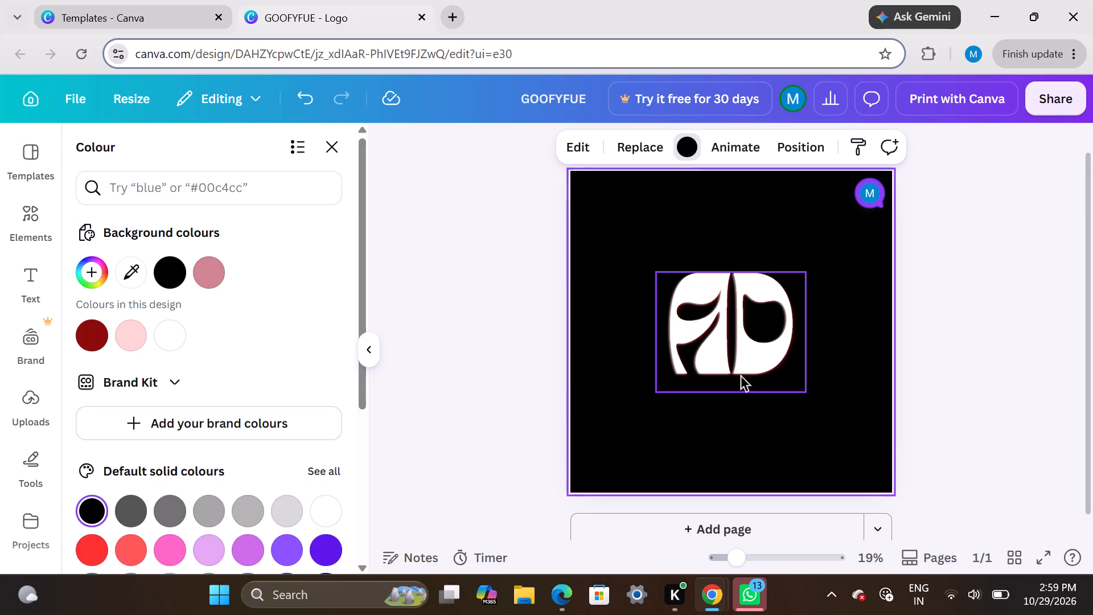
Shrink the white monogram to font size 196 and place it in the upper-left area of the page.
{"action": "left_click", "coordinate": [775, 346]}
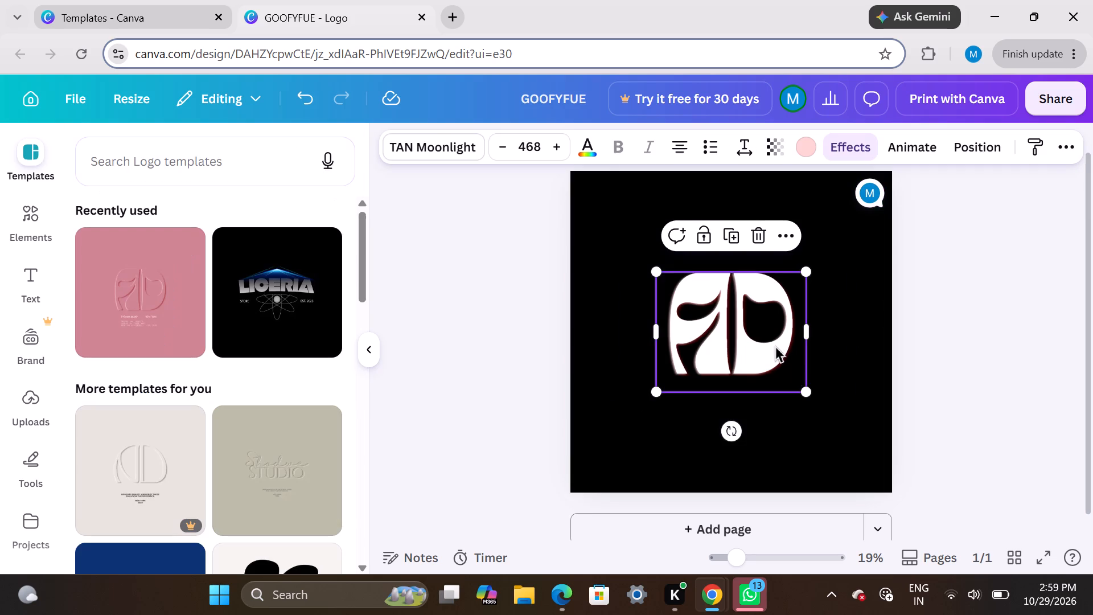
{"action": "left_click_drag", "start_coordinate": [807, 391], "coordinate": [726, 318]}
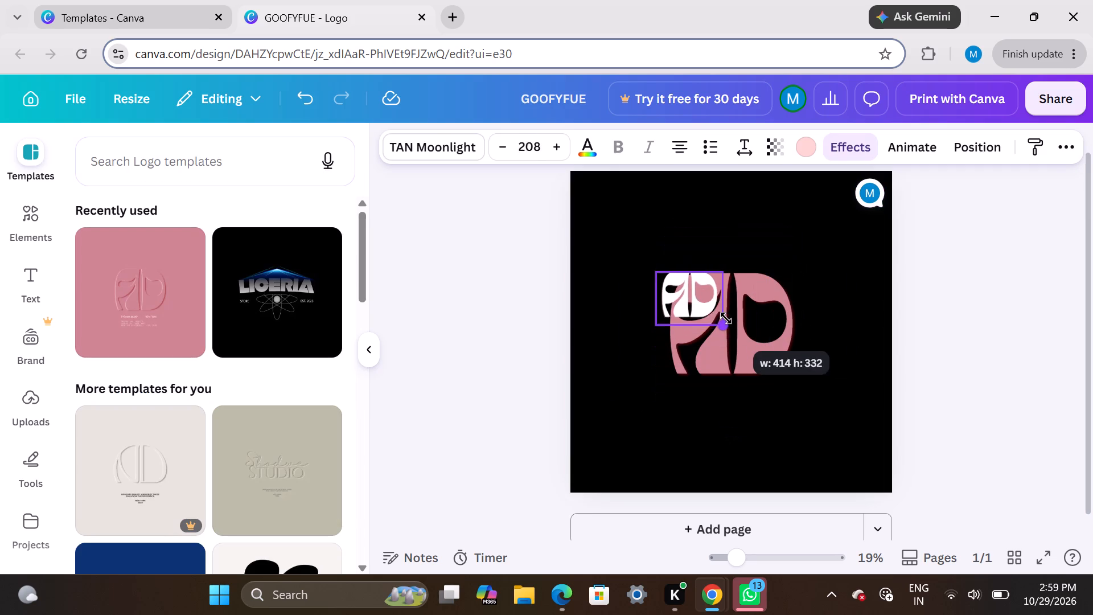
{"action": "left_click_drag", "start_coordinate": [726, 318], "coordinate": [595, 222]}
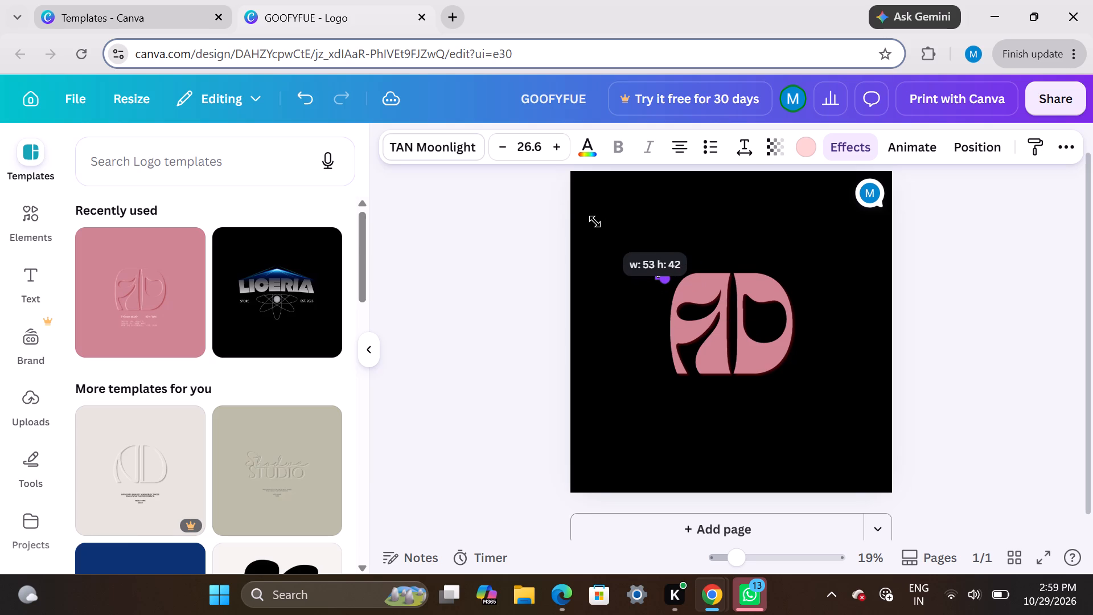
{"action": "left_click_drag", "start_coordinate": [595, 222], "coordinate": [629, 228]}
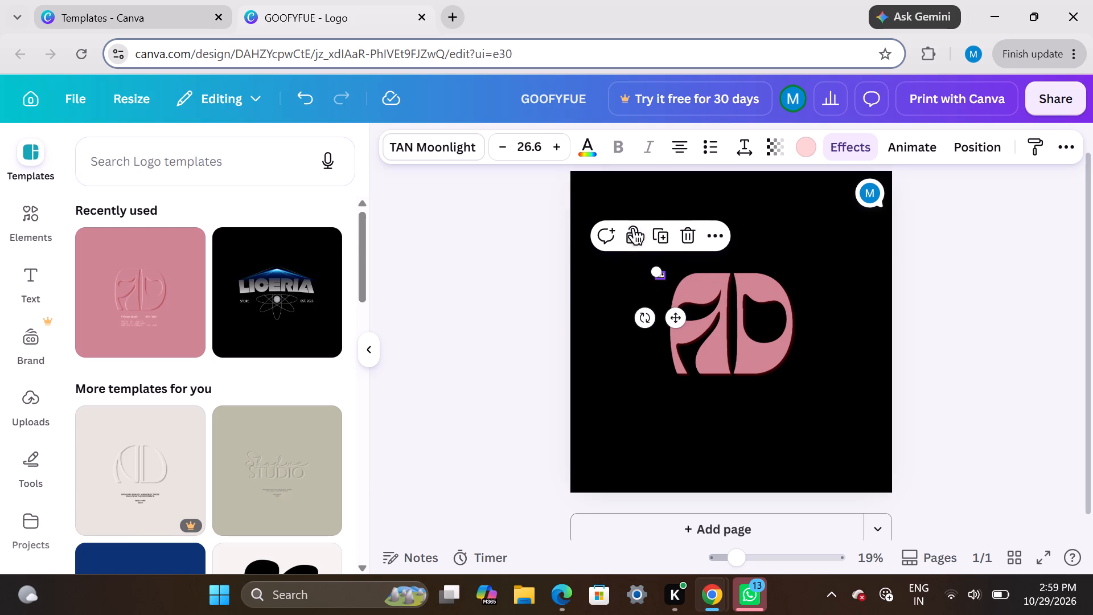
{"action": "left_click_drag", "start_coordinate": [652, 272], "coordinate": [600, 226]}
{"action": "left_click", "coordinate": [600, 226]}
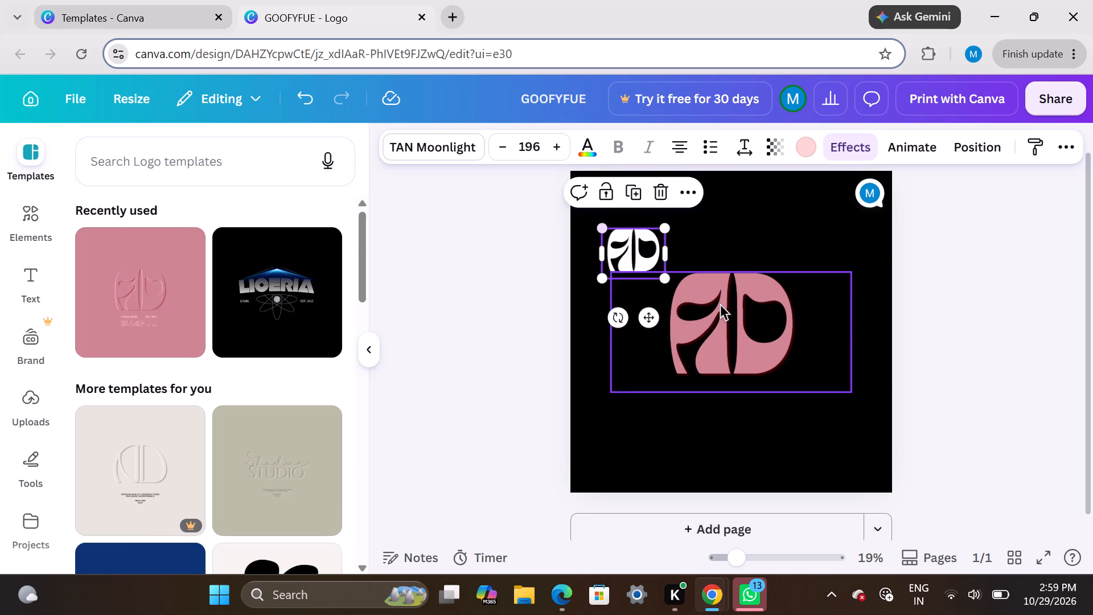
Delete the large pink monogram copy from the centre of the page.
{"action": "left_click", "coordinate": [722, 306]}
{"action": "key", "text": "Delete"}
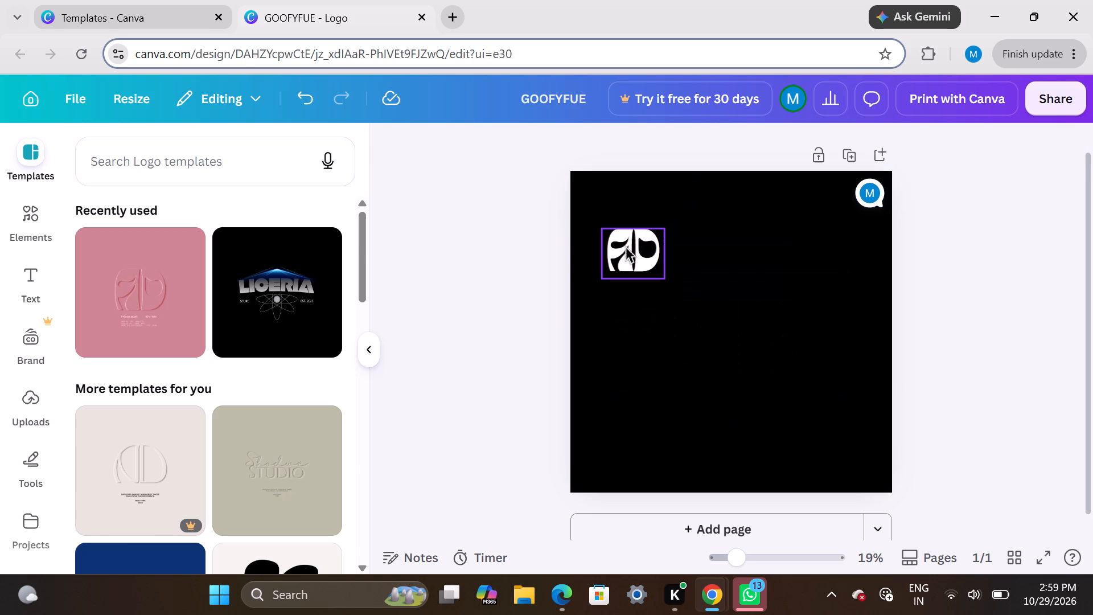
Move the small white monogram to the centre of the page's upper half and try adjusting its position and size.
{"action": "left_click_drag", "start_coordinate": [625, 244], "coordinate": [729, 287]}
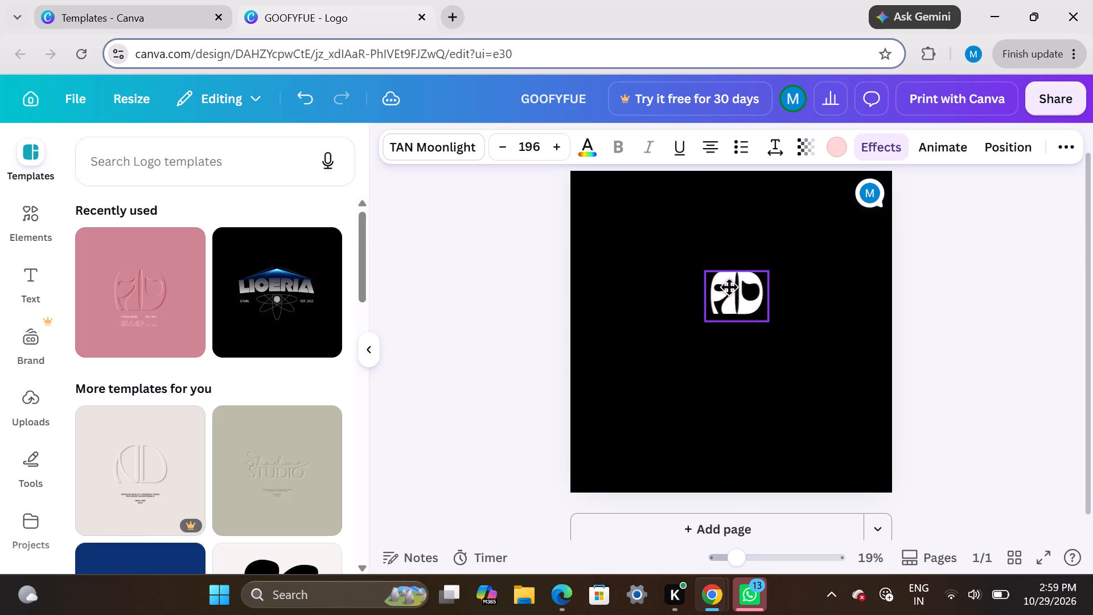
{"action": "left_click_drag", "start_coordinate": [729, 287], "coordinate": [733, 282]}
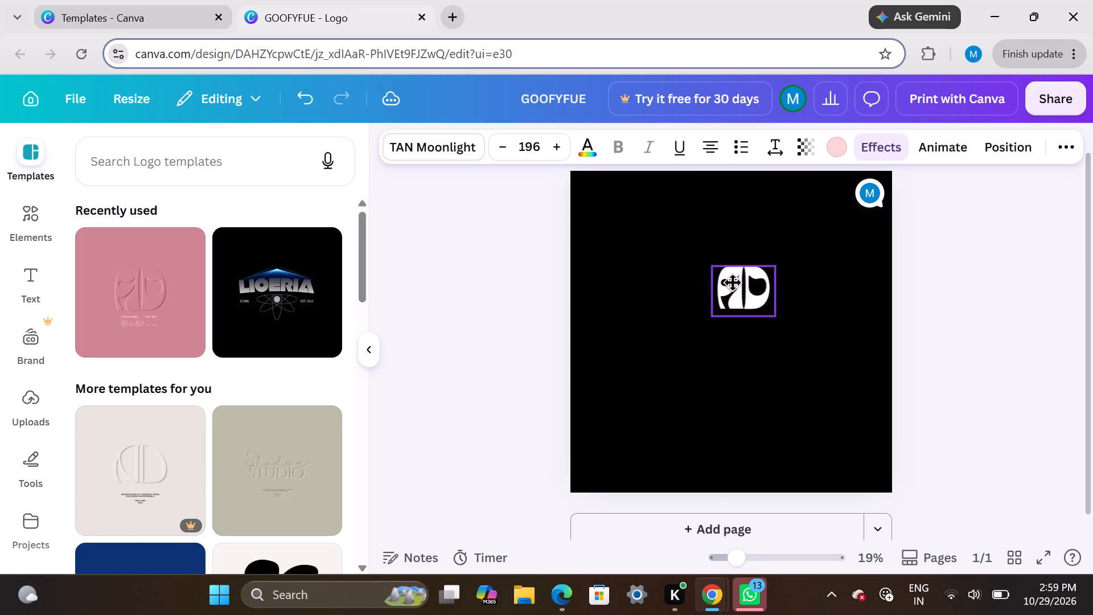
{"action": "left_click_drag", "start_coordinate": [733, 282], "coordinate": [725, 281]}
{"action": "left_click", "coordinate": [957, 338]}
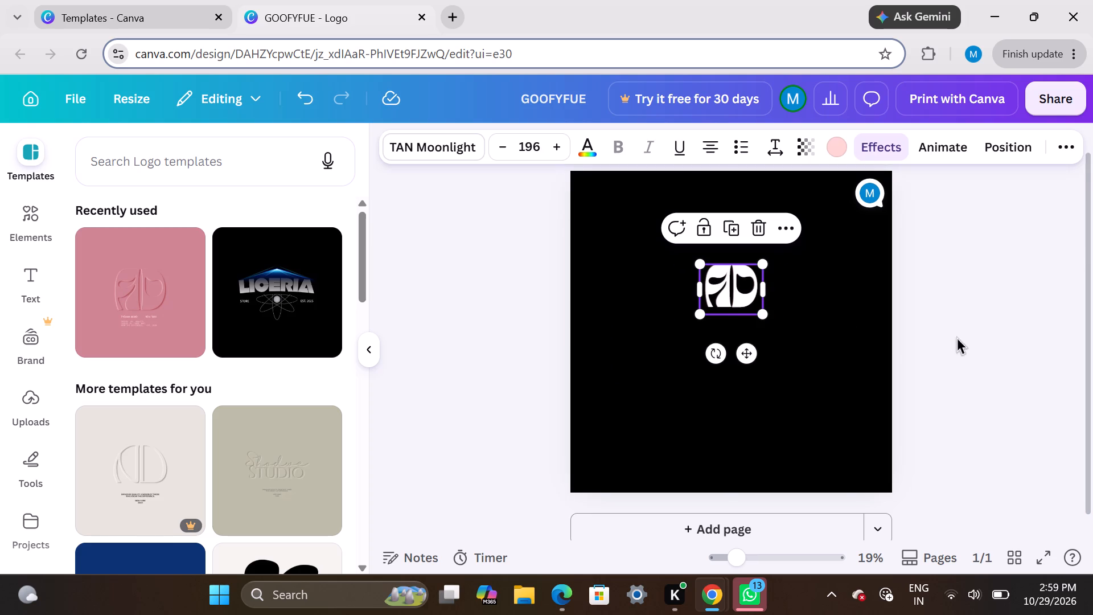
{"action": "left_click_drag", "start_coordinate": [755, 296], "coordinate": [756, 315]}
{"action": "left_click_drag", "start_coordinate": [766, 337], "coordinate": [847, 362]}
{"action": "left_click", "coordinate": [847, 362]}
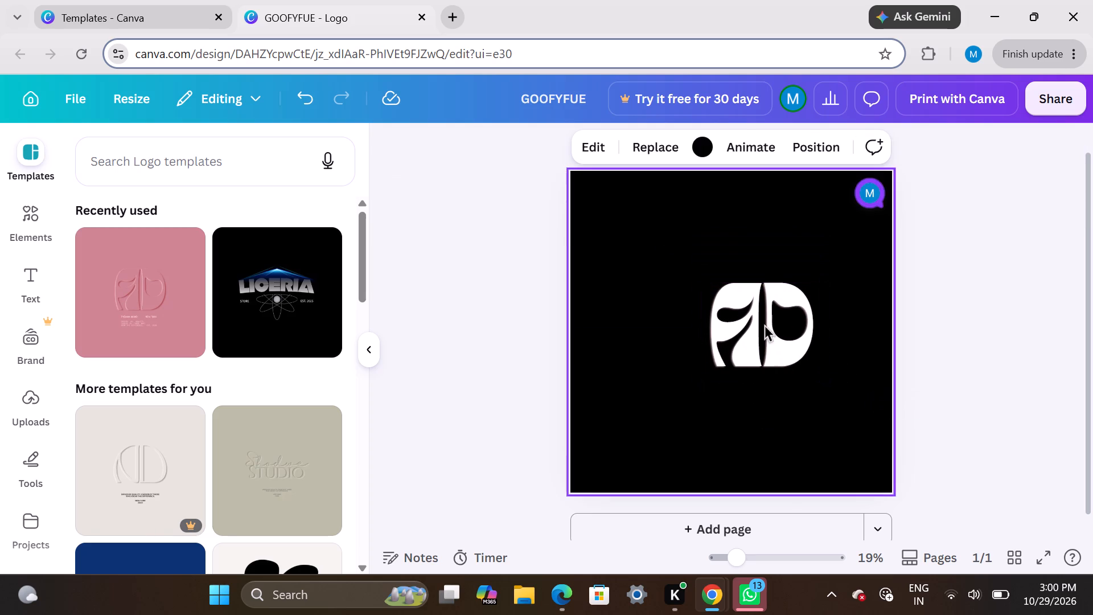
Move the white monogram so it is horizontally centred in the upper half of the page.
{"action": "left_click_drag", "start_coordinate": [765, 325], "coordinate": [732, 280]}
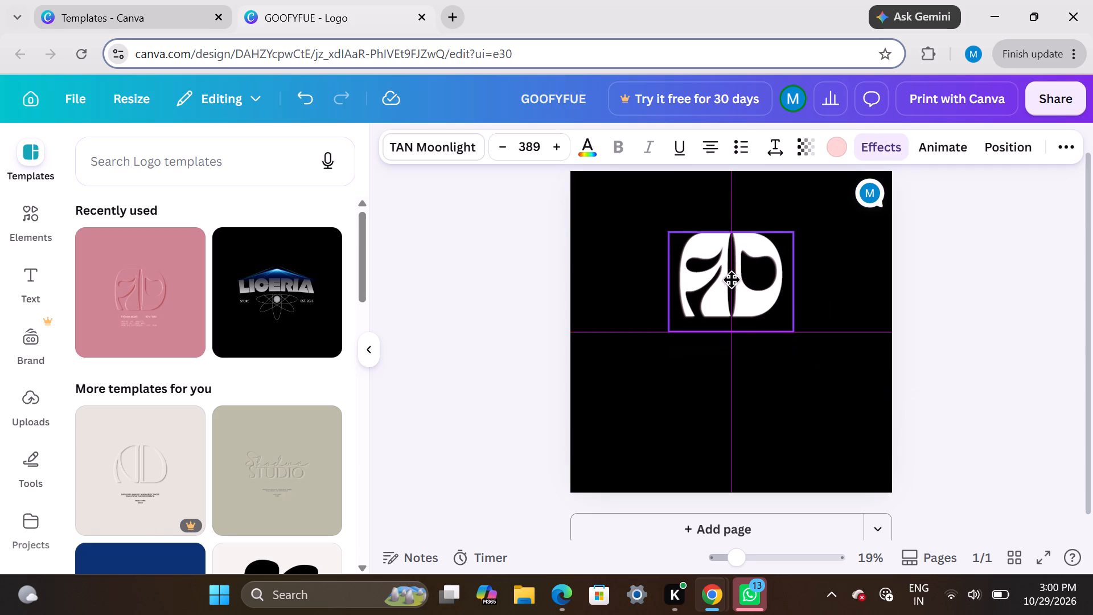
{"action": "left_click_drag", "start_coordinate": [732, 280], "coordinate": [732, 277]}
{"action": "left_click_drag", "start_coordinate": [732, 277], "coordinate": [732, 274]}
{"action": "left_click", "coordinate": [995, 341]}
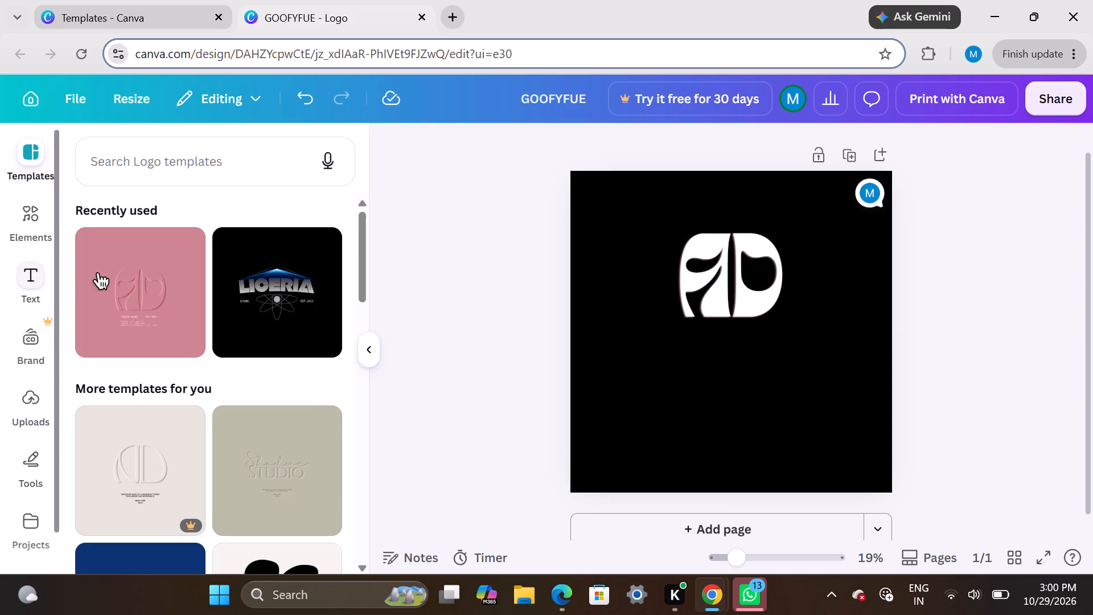
Delete the white monogram from the black page.
{"action": "scroll", "coordinate": [221, 429], "scroll_direction": "down", "scroll_amount": 1}
{"action": "left_click", "coordinate": [724, 286]}
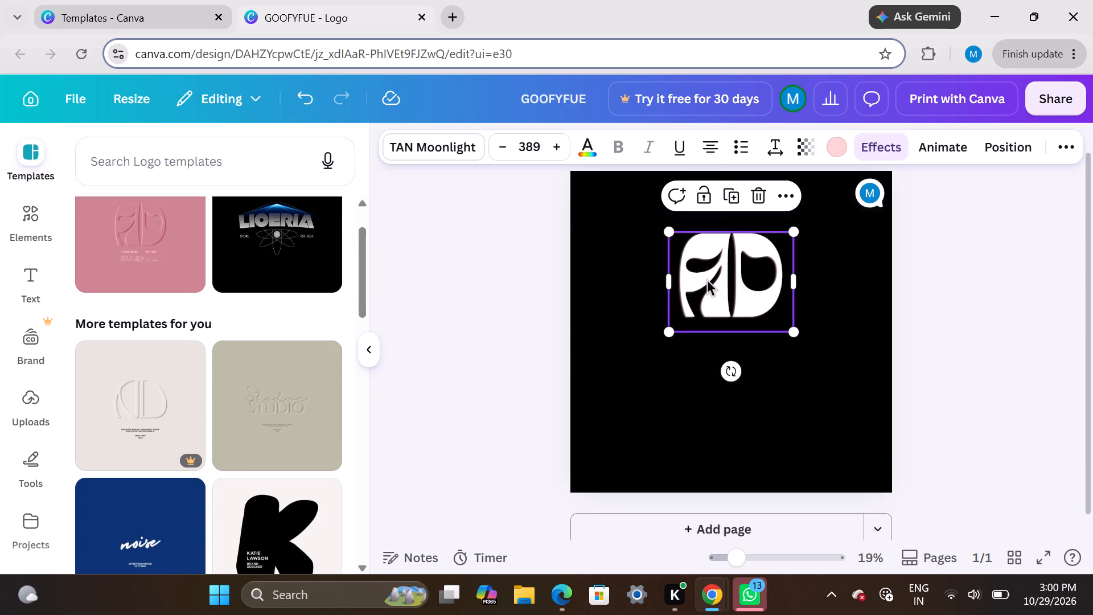
{"action": "key", "text": "Delete"}
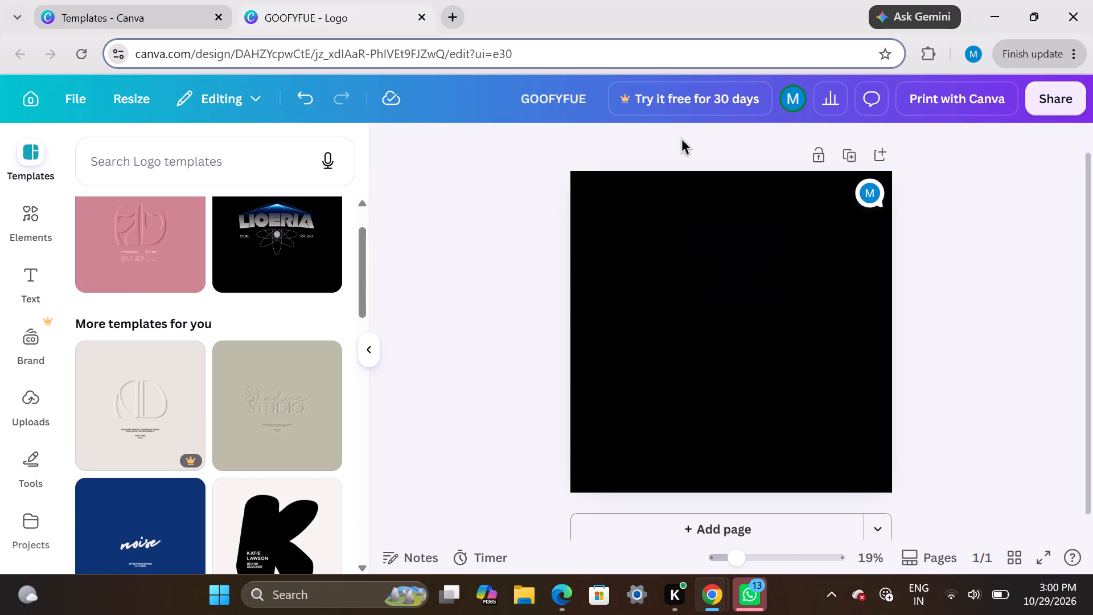
Search the logo templates for "instagram meme page".
{"action": "scroll", "coordinate": [237, 379], "scroll_direction": "down", "scroll_amount": 4}
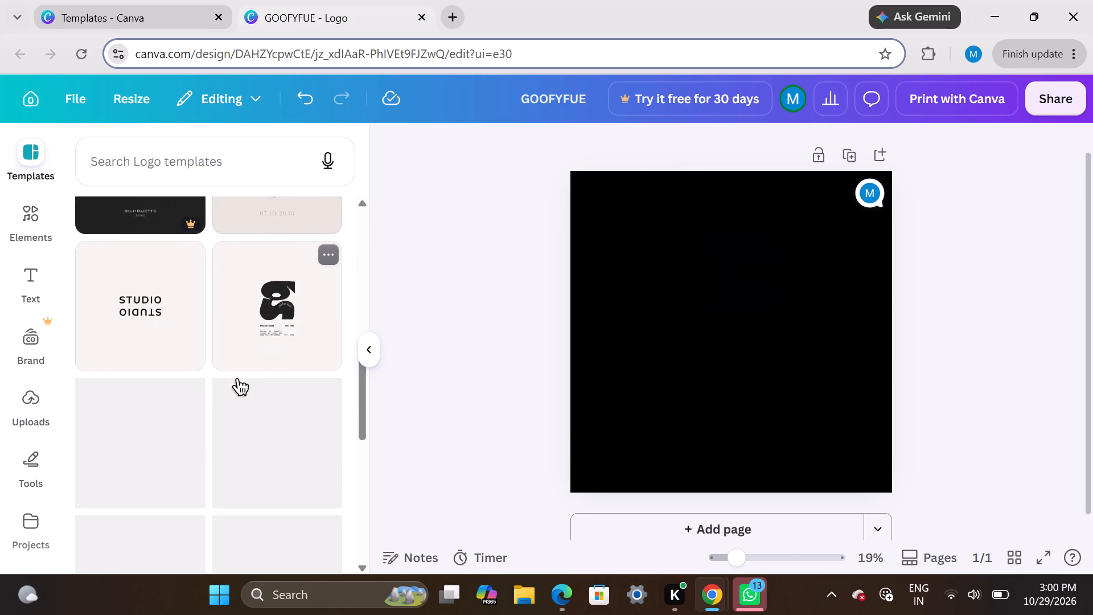
{"action": "scroll", "coordinate": [244, 392], "scroll_direction": "up", "scroll_amount": 6}
{"action": "left_click", "coordinate": [165, 159]}
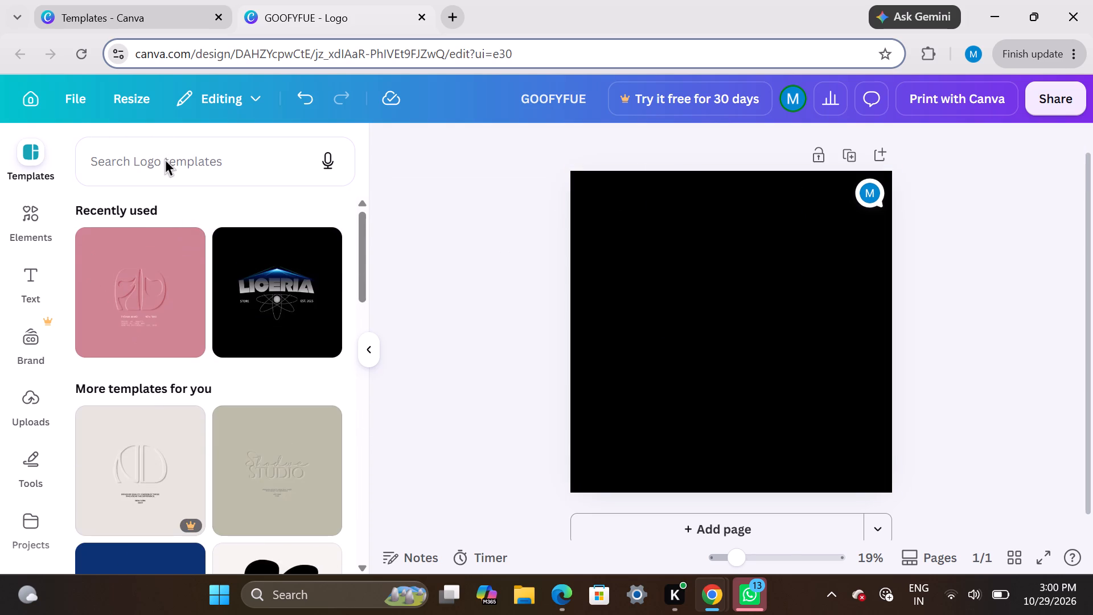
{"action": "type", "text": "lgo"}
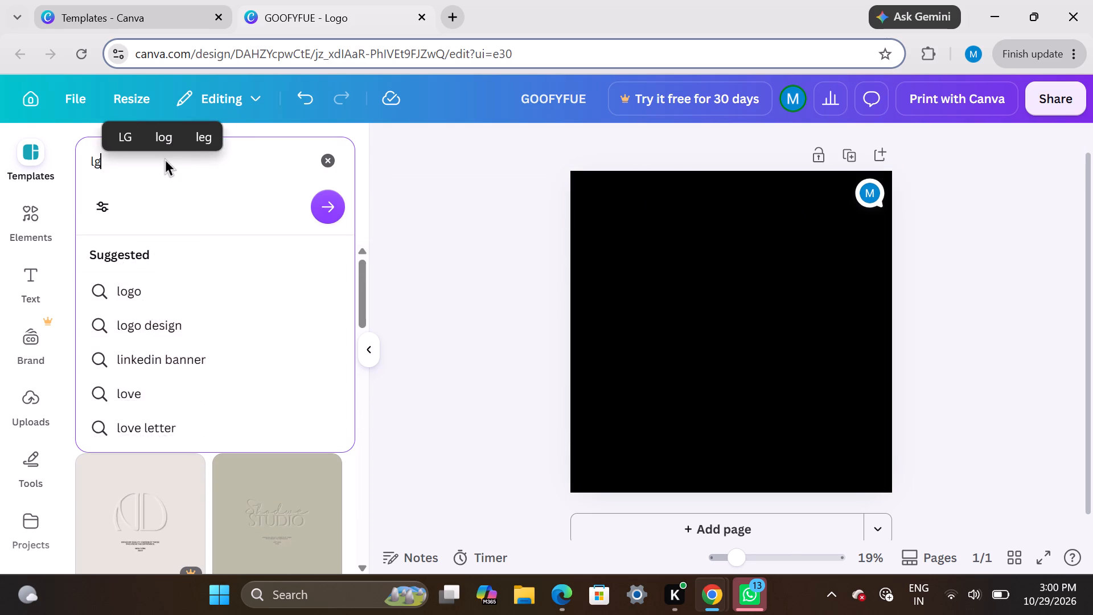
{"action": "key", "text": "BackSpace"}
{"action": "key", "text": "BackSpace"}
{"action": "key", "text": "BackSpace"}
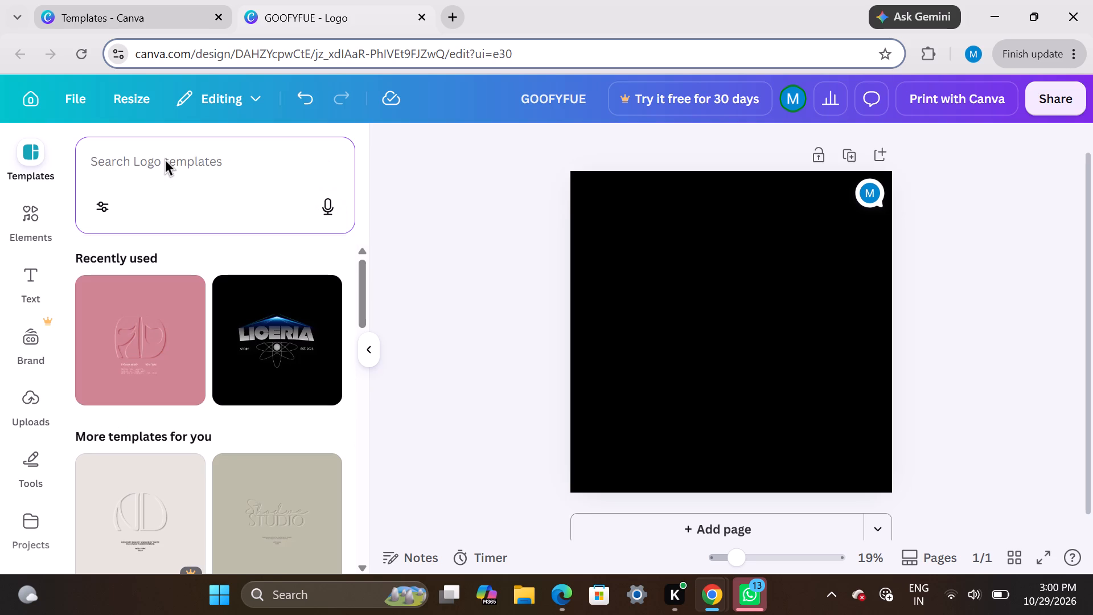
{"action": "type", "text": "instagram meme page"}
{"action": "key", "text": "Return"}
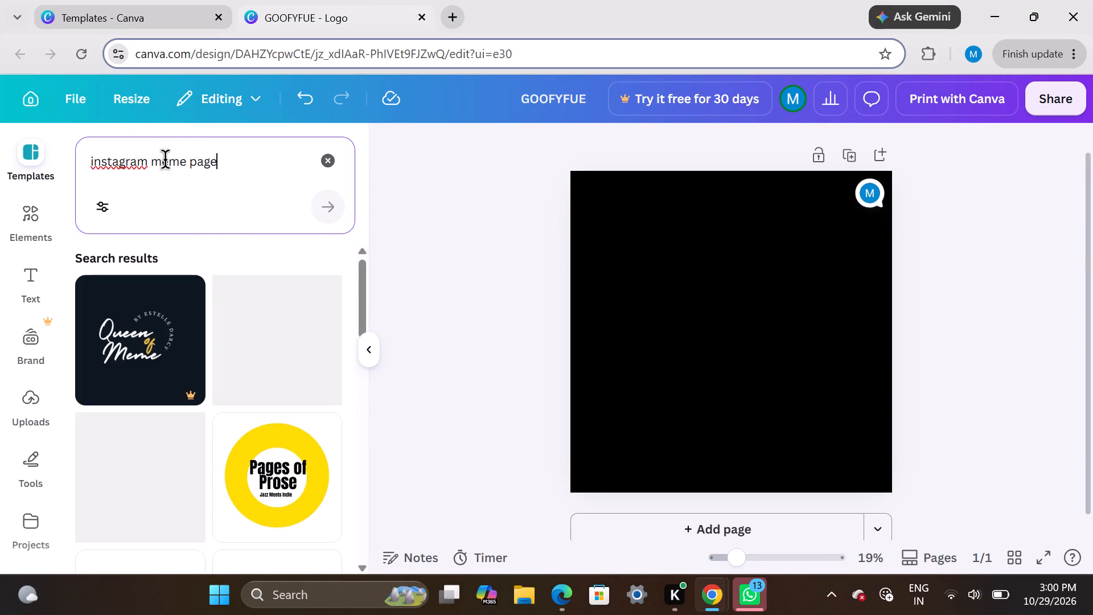
Browse the "instagram meme page" template results for a design that suits the GOOFYFUEL logo.
{"action": "scroll", "coordinate": [235, 416], "scroll_direction": "down", "scroll_amount": 1}
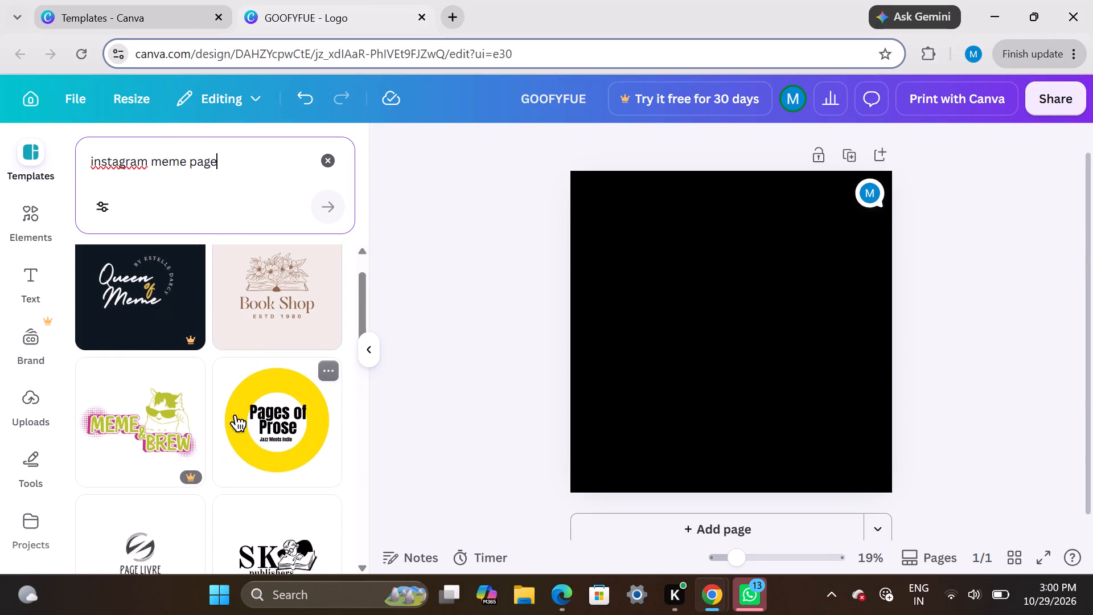
{"action": "scroll", "coordinate": [235, 416], "scroll_direction": "down", "scroll_amount": 2}
{"action": "scroll", "coordinate": [235, 416], "scroll_direction": "up", "scroll_amount": 1}
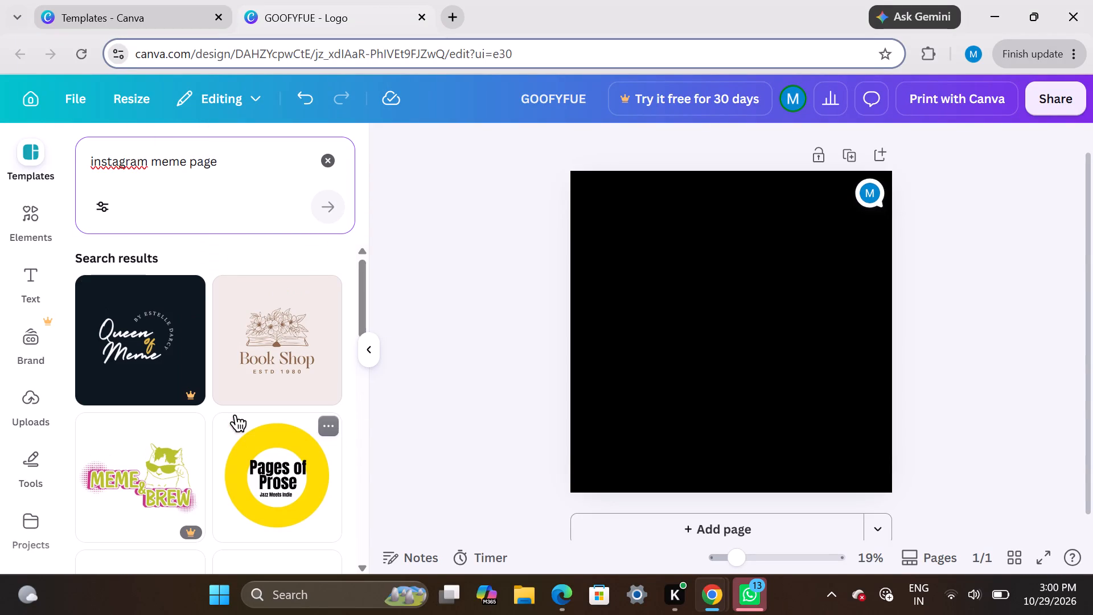
{"action": "scroll", "coordinate": [235, 416], "scroll_direction": "down", "scroll_amount": 5}
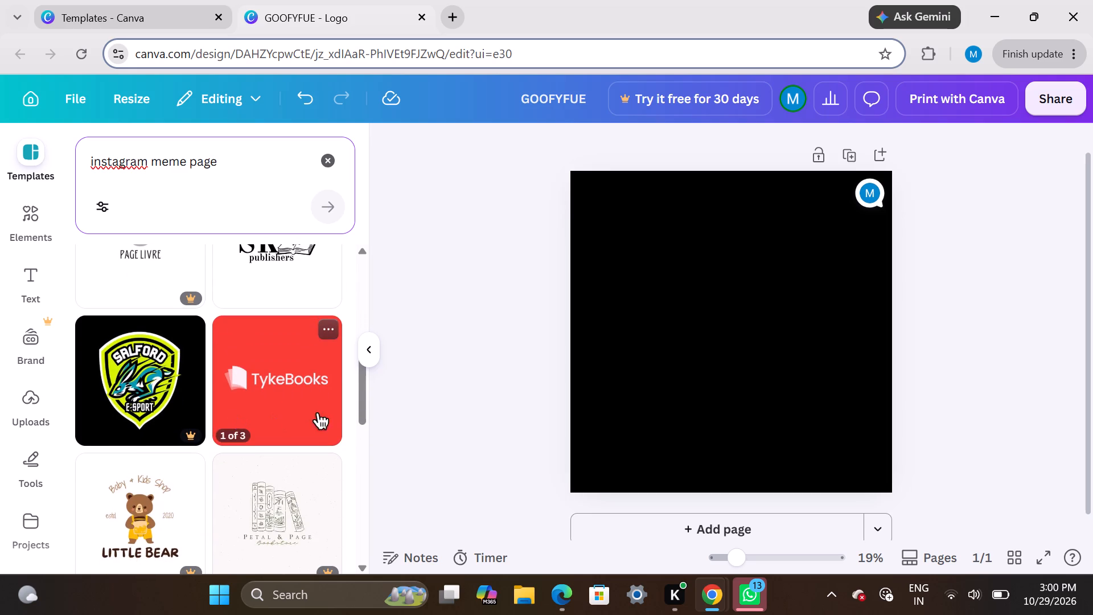
{"action": "scroll", "coordinate": [338, 499], "scroll_direction": "down", "scroll_amount": 3}
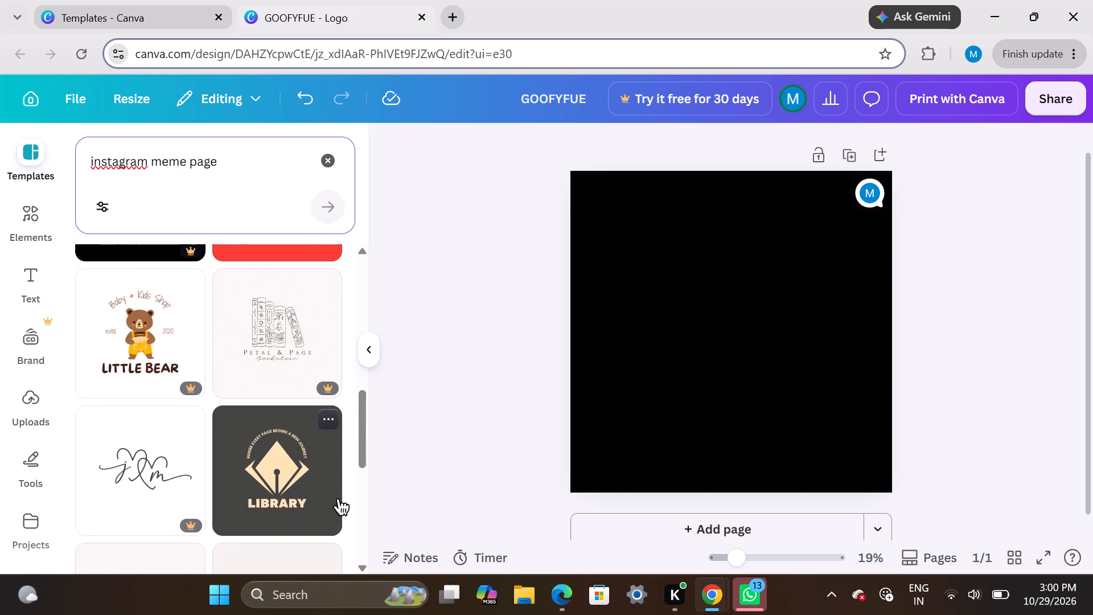
{"action": "scroll", "coordinate": [338, 499], "scroll_direction": "down", "scroll_amount": 3}
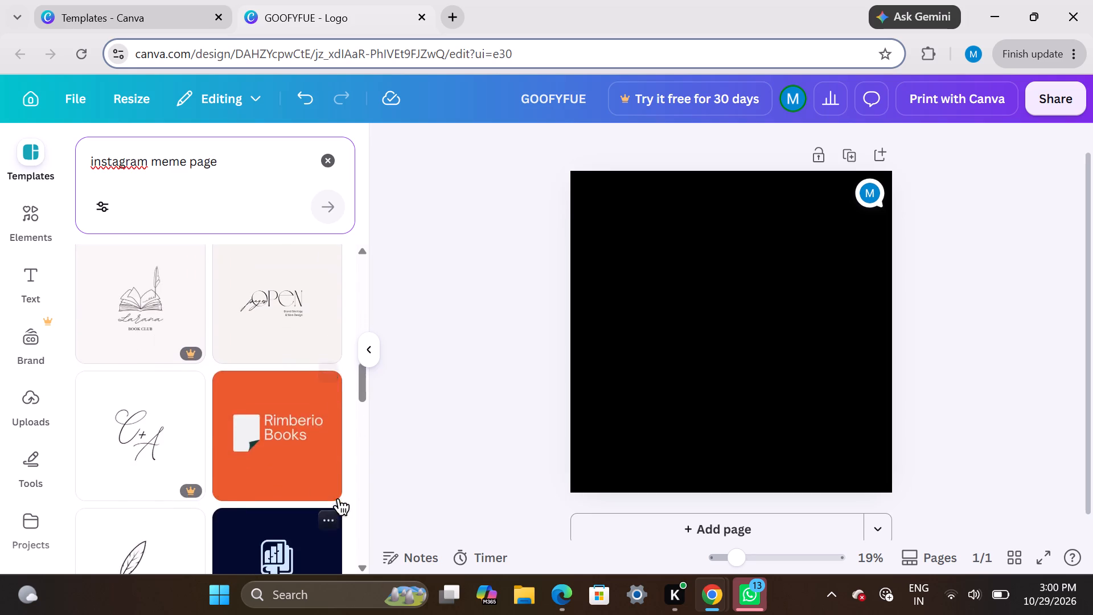
{"action": "scroll", "coordinate": [338, 499], "scroll_direction": "down", "scroll_amount": 2}
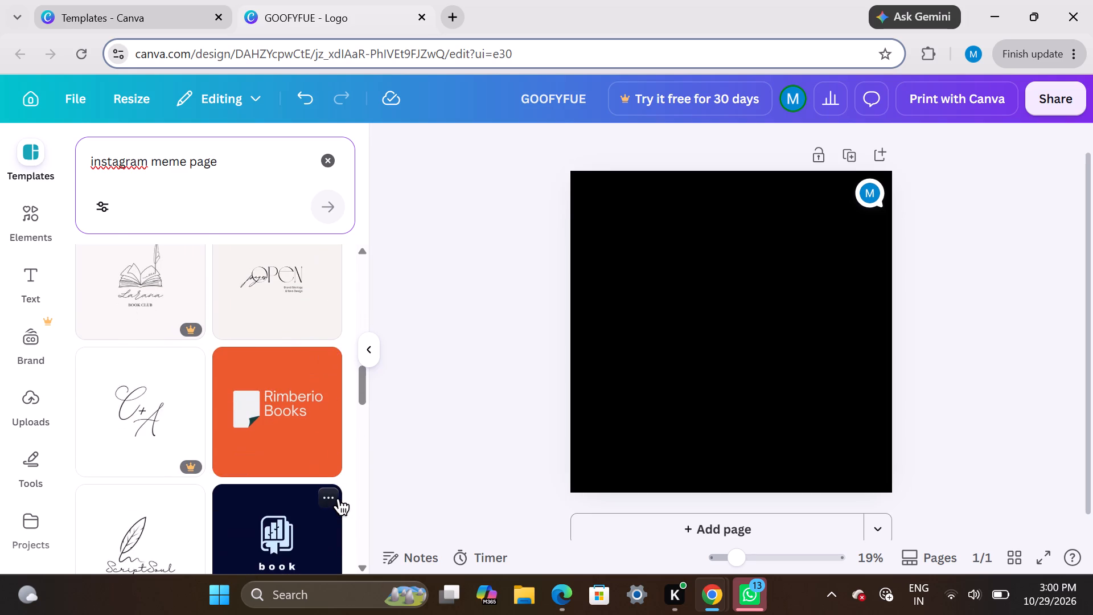
{"action": "scroll", "coordinate": [338, 499], "scroll_direction": "down", "scroll_amount": 2}
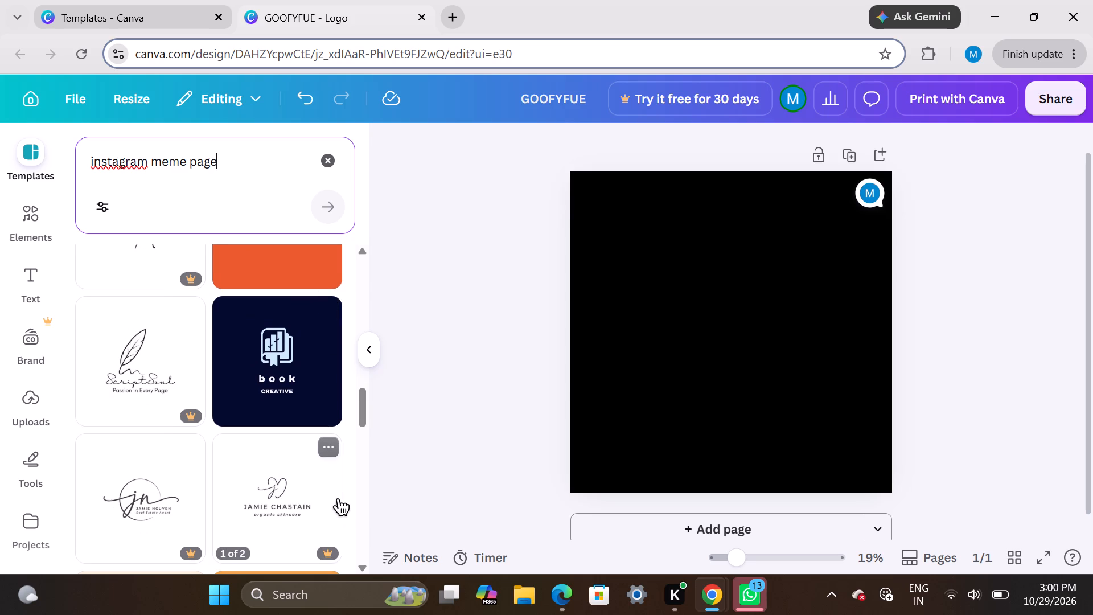
{"action": "scroll", "coordinate": [338, 499], "scroll_direction": "down", "scroll_amount": 4}
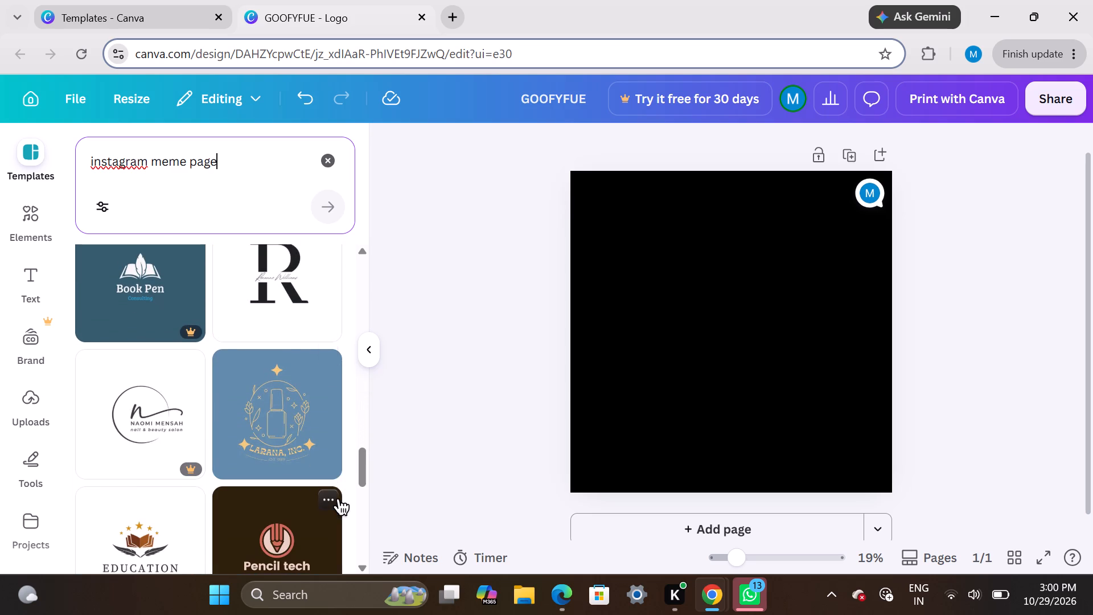
{"action": "scroll", "coordinate": [338, 499], "scroll_direction": "down", "scroll_amount": 2}
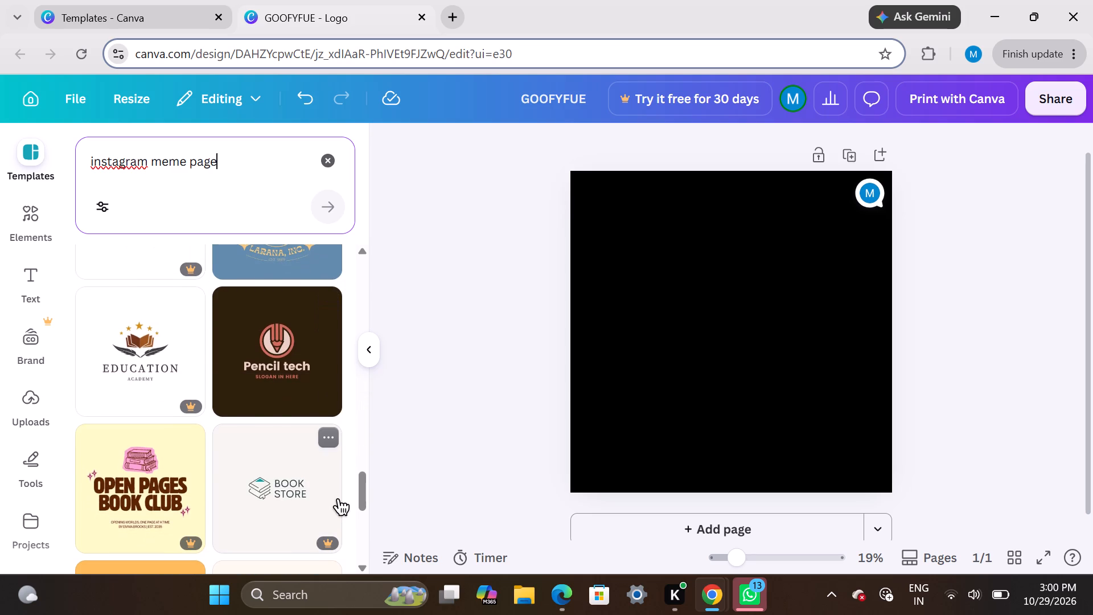
{"action": "scroll", "coordinate": [338, 499], "scroll_direction": "down", "scroll_amount": 1}
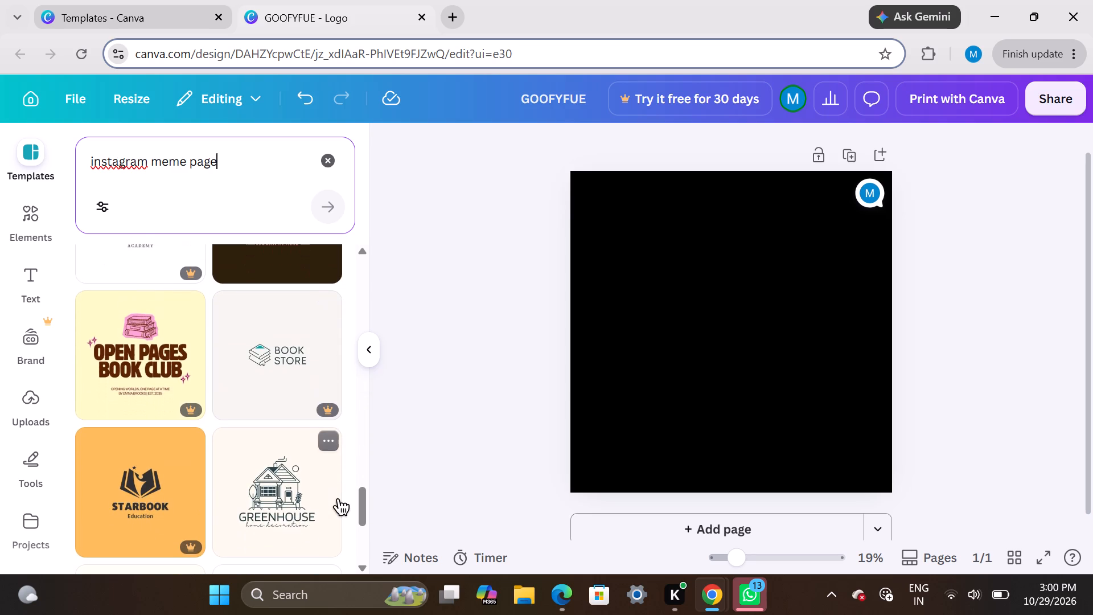
{"action": "scroll", "coordinate": [338, 499], "scroll_direction": "down", "scroll_amount": 2}
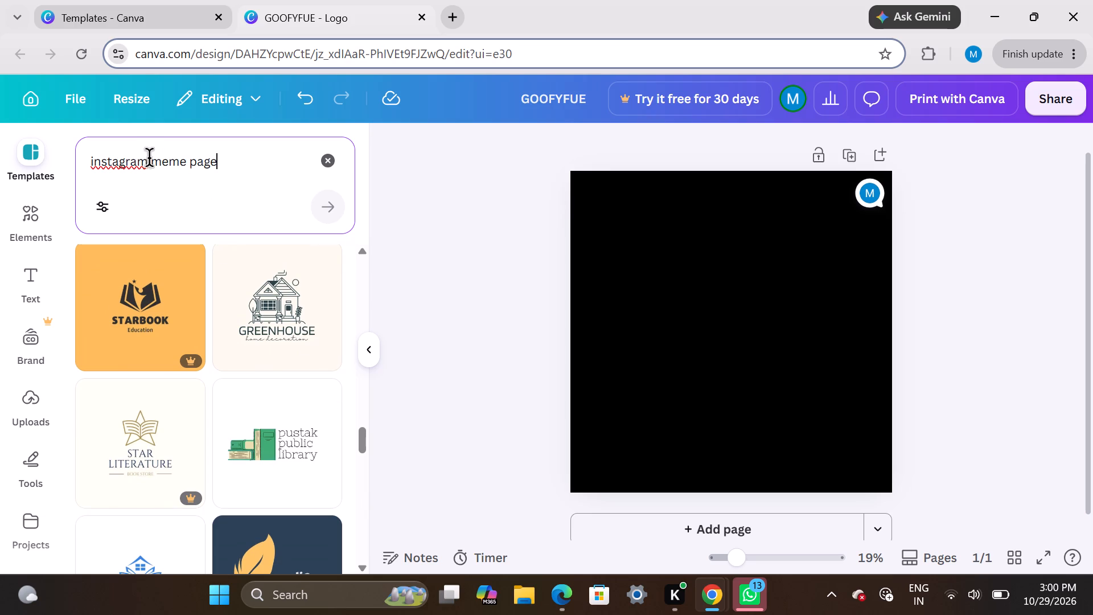
Shorten the template search to "meme page" and run it again.
{"action": "left_click", "coordinate": [154, 159]}
{"action": "key", "text": "BackSpace"}
{"action": "key", "text": "BackSpace"}
{"action": "key", "text": "BackSpace"}
{"action": "key", "text": "BackSpace"}
{"action": "key", "text": "BackSpace"}
{"action": "key", "text": "BackSpace"}
{"action": "key", "text": "BackSpace"}
{"action": "key", "text": "BackSpace"}
{"action": "key", "text": "BackSpace"}
{"action": "key", "text": "BackSpace"}
{"action": "key", "text": "BackSpace"}
{"action": "key", "text": "BackSpace"}
{"action": "key", "text": "BackSpace"}
{"action": "key", "text": "BackSpace"}
{"action": "key", "text": "BackSpace"}
{"action": "key", "text": "BackSpace"}
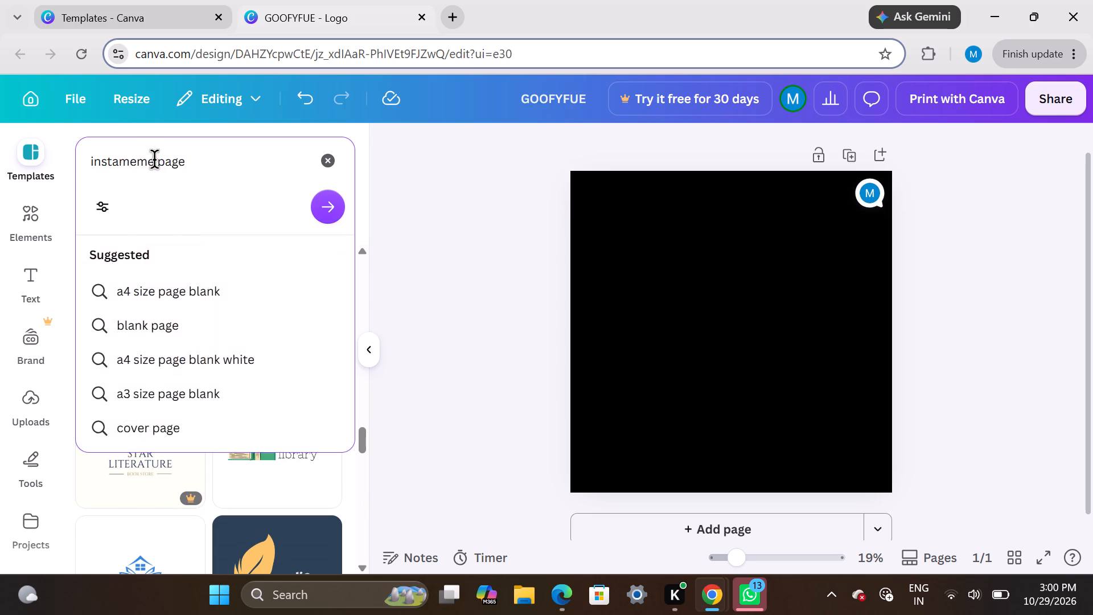
{"action": "left_click", "coordinate": [324, 208]}
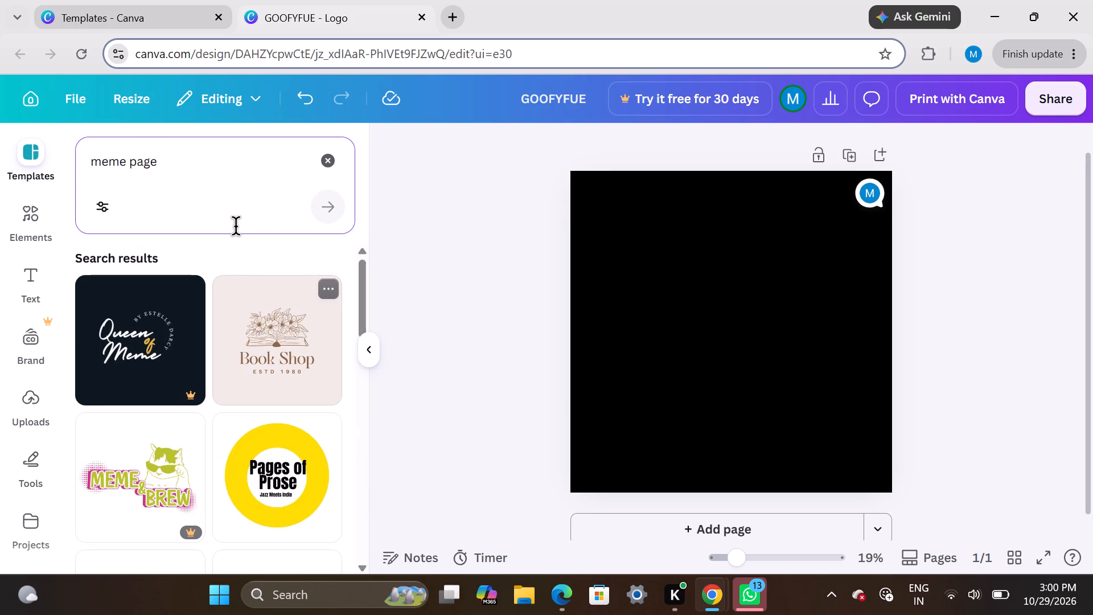
Narrow the template search to "meme" and look over the suggested graphics and templates.
{"action": "left_click", "coordinate": [223, 183]}
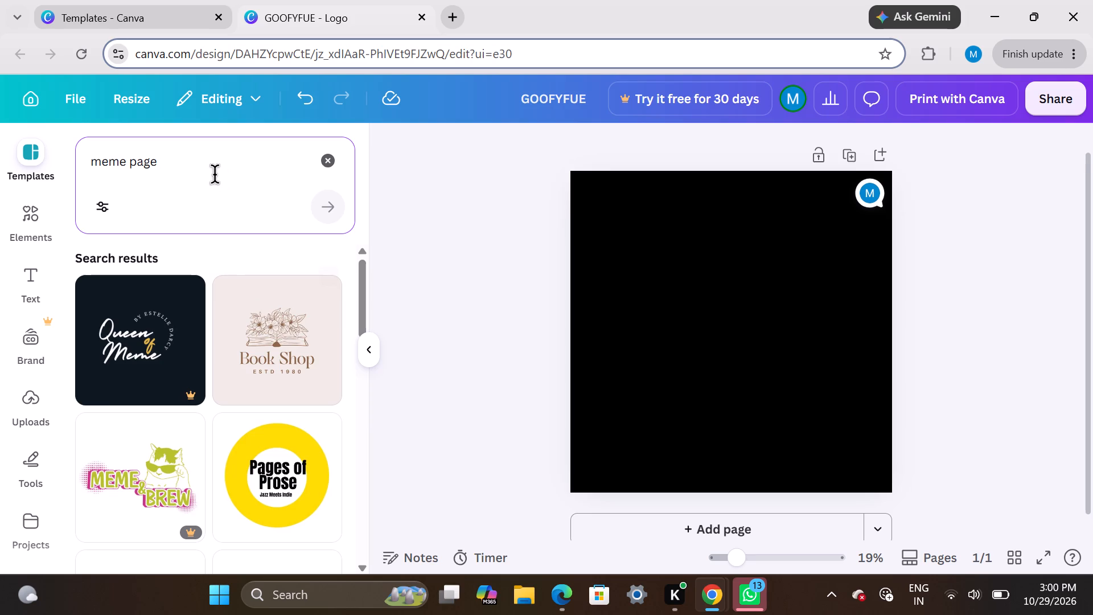
{"action": "left_click", "coordinate": [210, 172]}
{"action": "key", "text": "BackSpace"}
{"action": "key", "text": "BackSpace"}
{"action": "key", "text": "BackSpace"}
{"action": "key", "text": "BackSpace"}
{"action": "key", "text": "Return"}
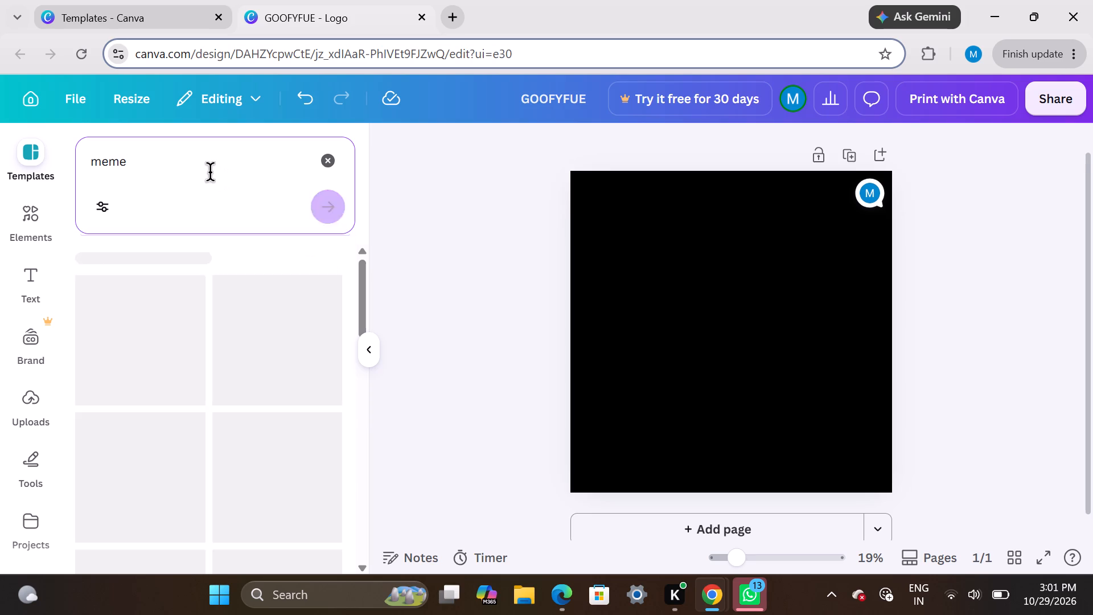
{"action": "scroll", "coordinate": [268, 447], "scroll_direction": "down", "scroll_amount": 4}
{"action": "scroll", "coordinate": [268, 447], "scroll_direction": "up", "scroll_amount": 3}
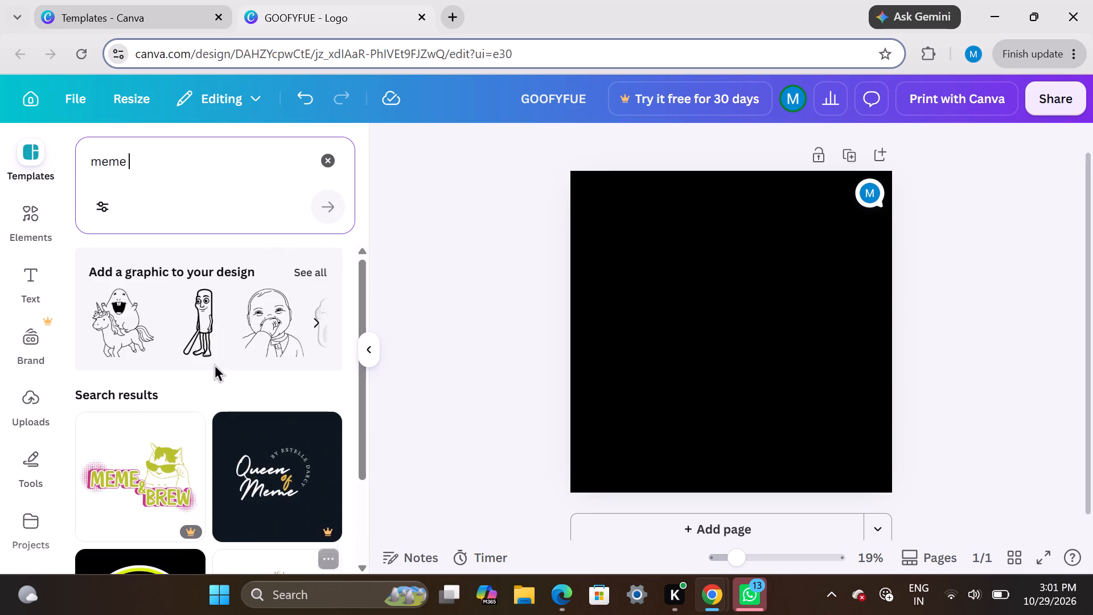
Look through the suggested graphics for the "meme" search for a suitable character.
{"action": "scroll", "coordinate": [276, 323], "scroll_direction": "left", "scroll_amount": 4}
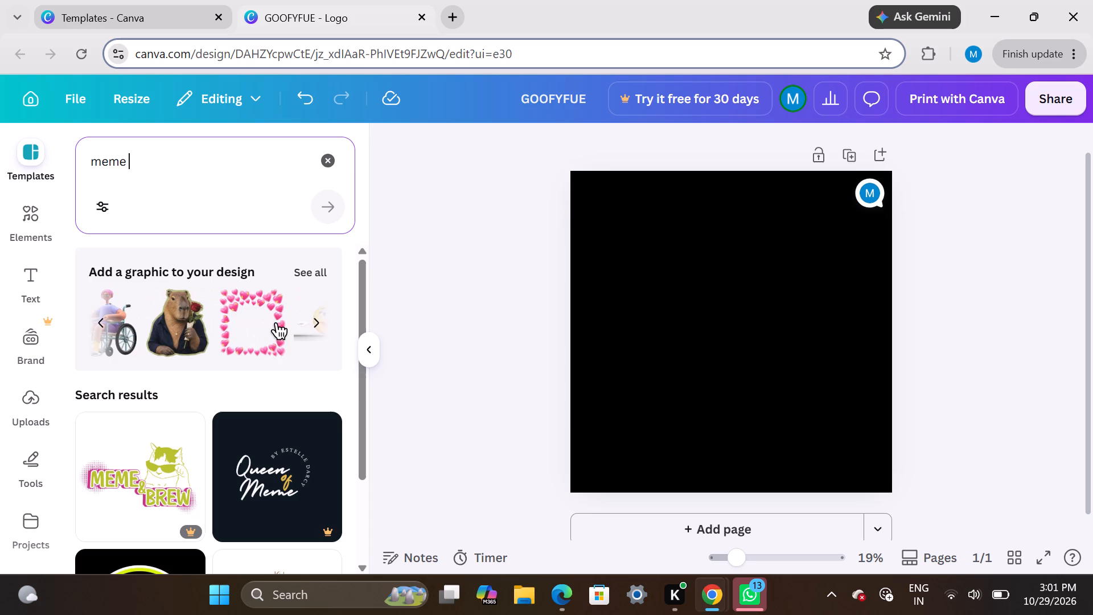
{"action": "scroll", "coordinate": [276, 323], "scroll_direction": "right", "scroll_amount": 3}
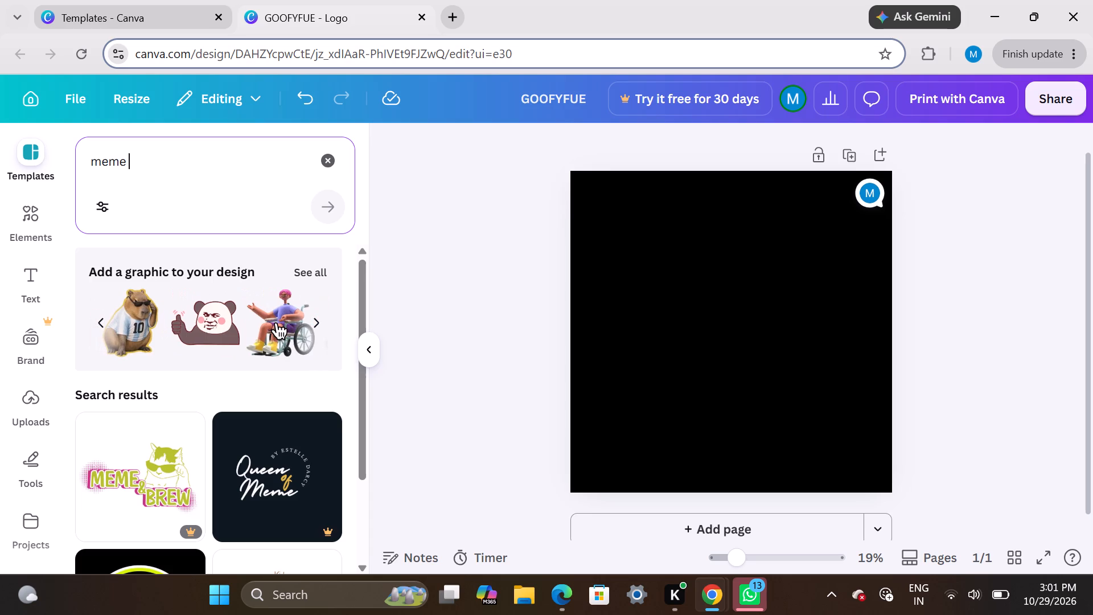
{"action": "scroll", "coordinate": [276, 323], "scroll_direction": "right", "scroll_amount": 1}
{"action": "scroll", "coordinate": [276, 323], "scroll_direction": "left", "scroll_amount": 1}
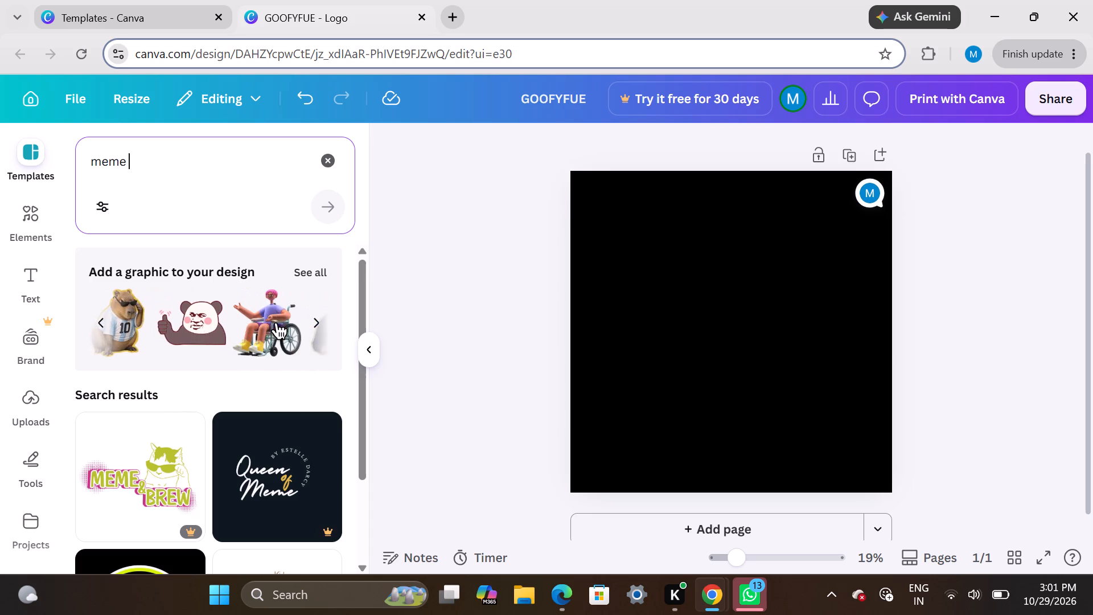
{"action": "scroll", "coordinate": [276, 323], "scroll_direction": "left", "scroll_amount": 2}
{"action": "scroll", "coordinate": [276, 323], "scroll_direction": "right", "scroll_amount": 1}
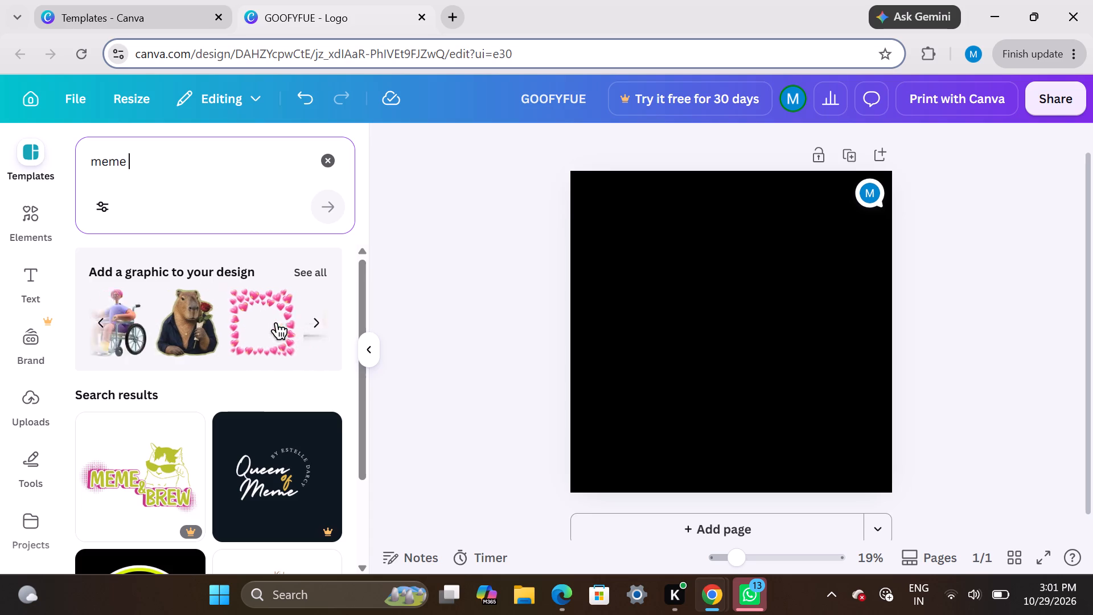
{"action": "scroll", "coordinate": [276, 323], "scroll_direction": "right", "scroll_amount": 1}
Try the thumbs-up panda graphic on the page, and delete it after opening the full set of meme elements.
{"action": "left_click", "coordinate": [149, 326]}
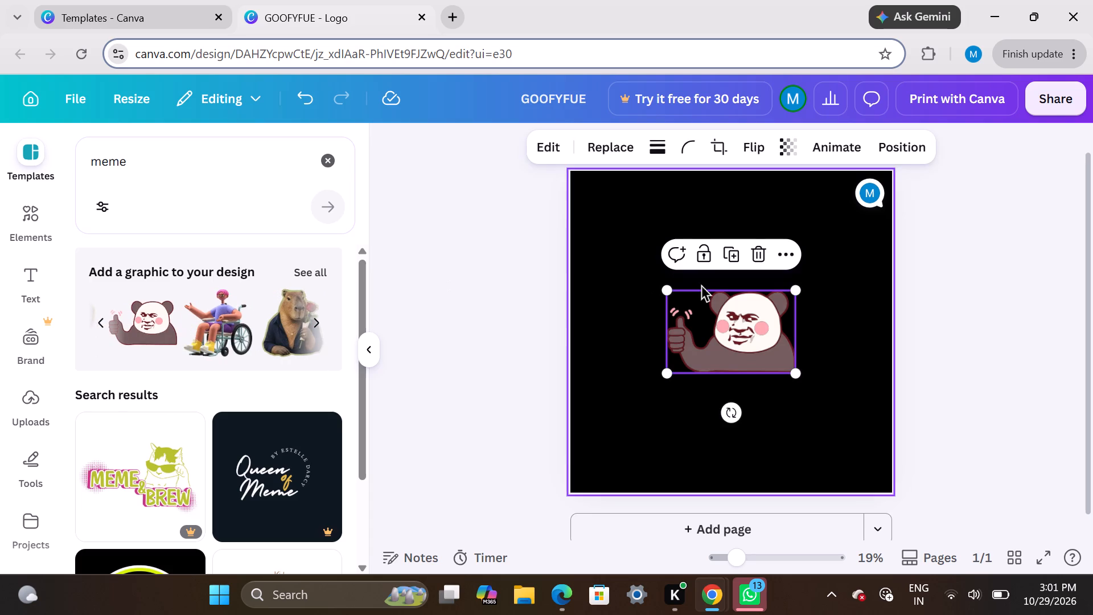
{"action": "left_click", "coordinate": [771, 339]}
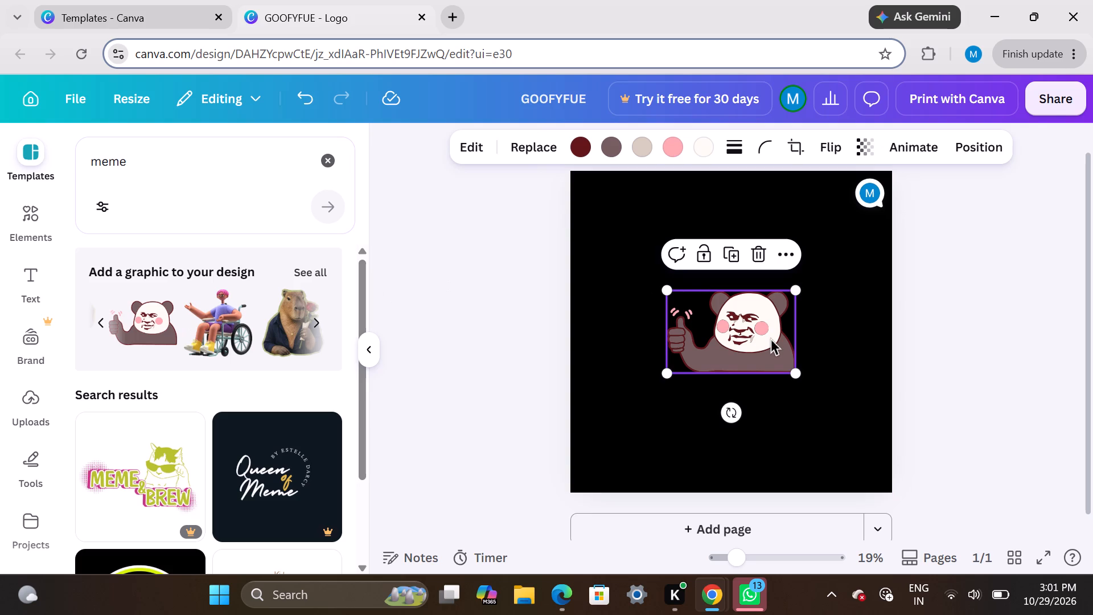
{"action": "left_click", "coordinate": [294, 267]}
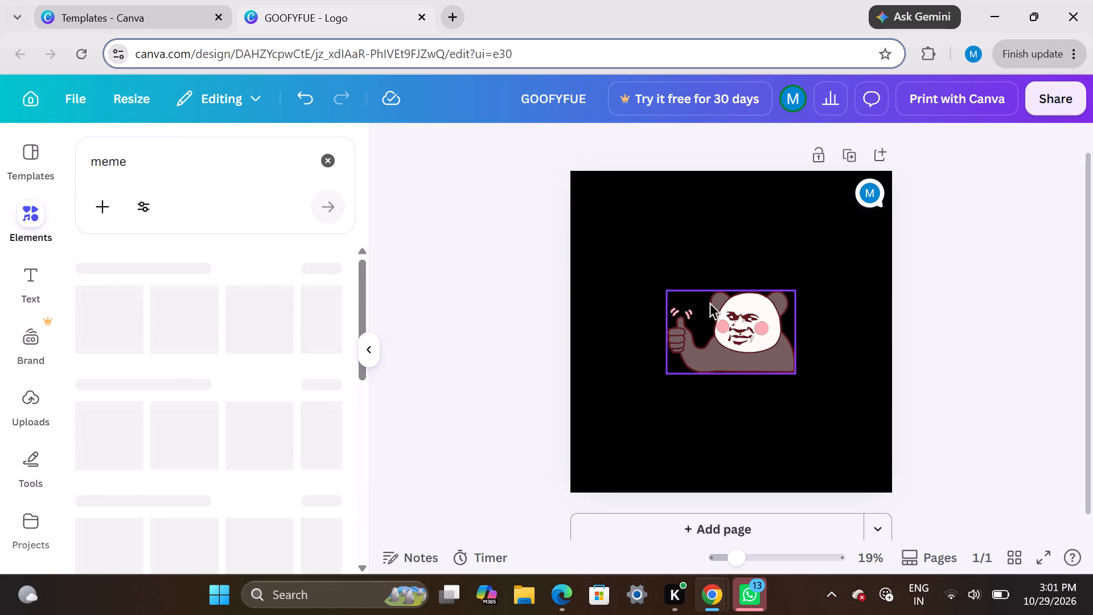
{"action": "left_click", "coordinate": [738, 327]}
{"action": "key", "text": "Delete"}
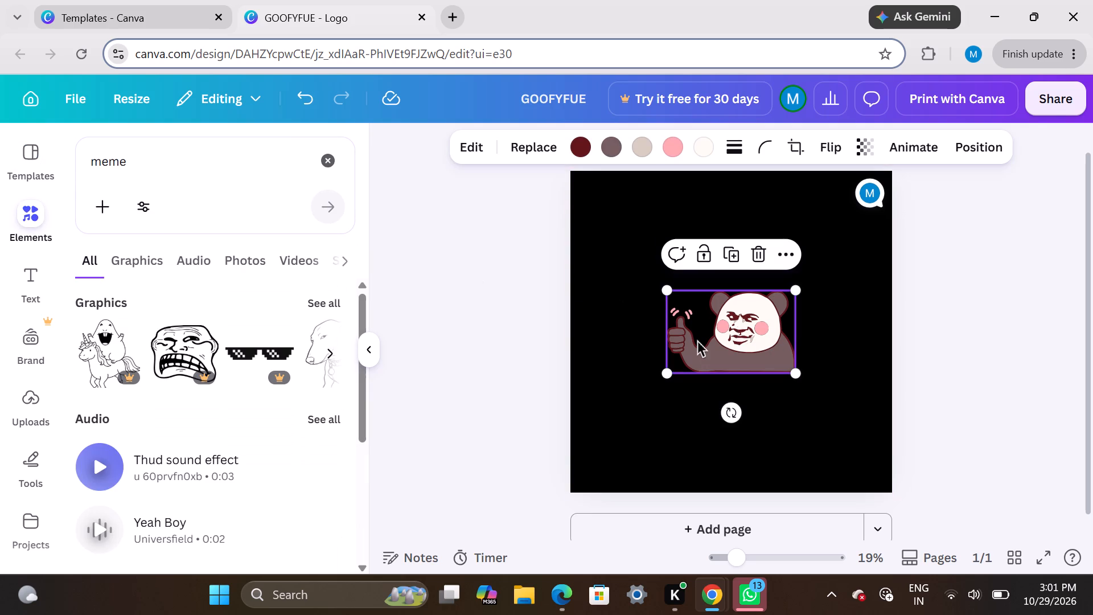
Look through the graphics, photos and videos found for "meme" for a character suited to the logo.
{"action": "scroll", "coordinate": [265, 371], "scroll_direction": "left", "scroll_amount": 4}
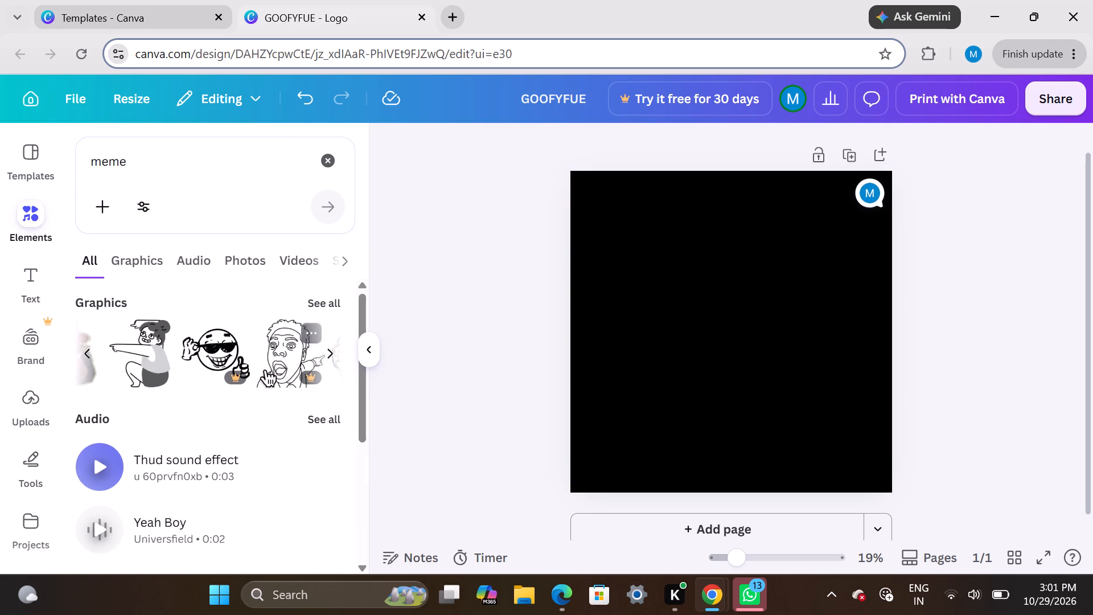
{"action": "scroll", "coordinate": [265, 371], "scroll_direction": "left", "scroll_amount": 8}
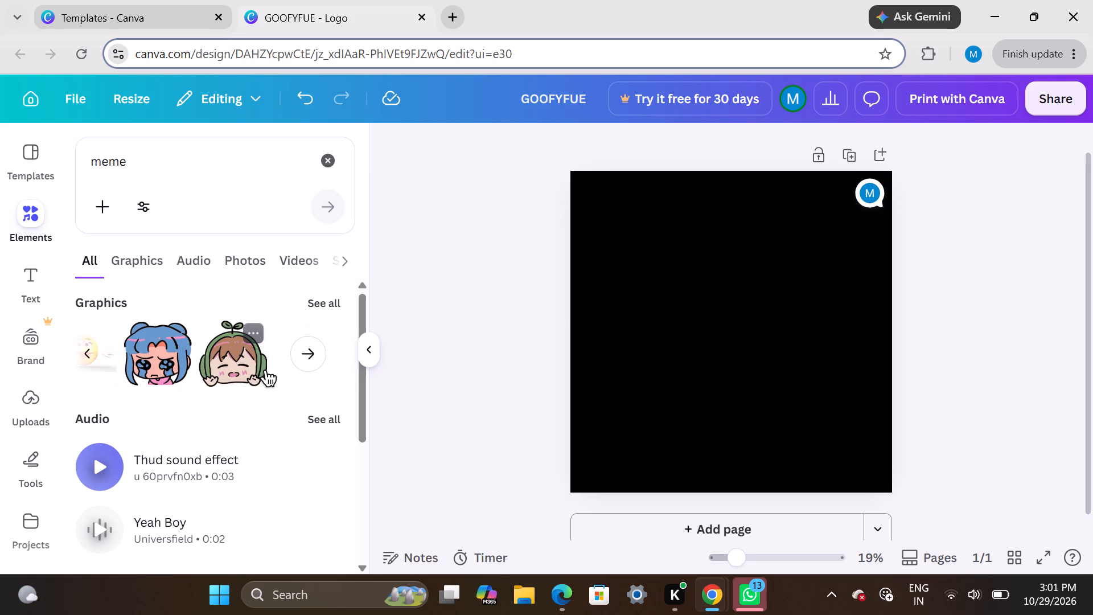
{"action": "scroll", "coordinate": [265, 371], "scroll_direction": "left", "scroll_amount": 1}
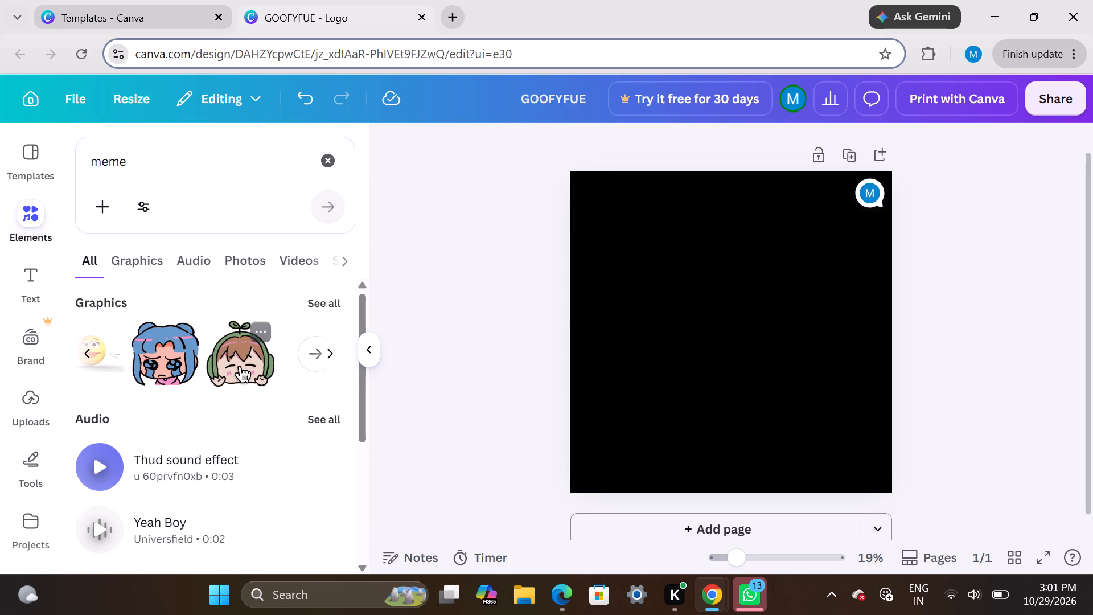
{"action": "scroll", "coordinate": [239, 367], "scroll_direction": "down", "scroll_amount": 3}
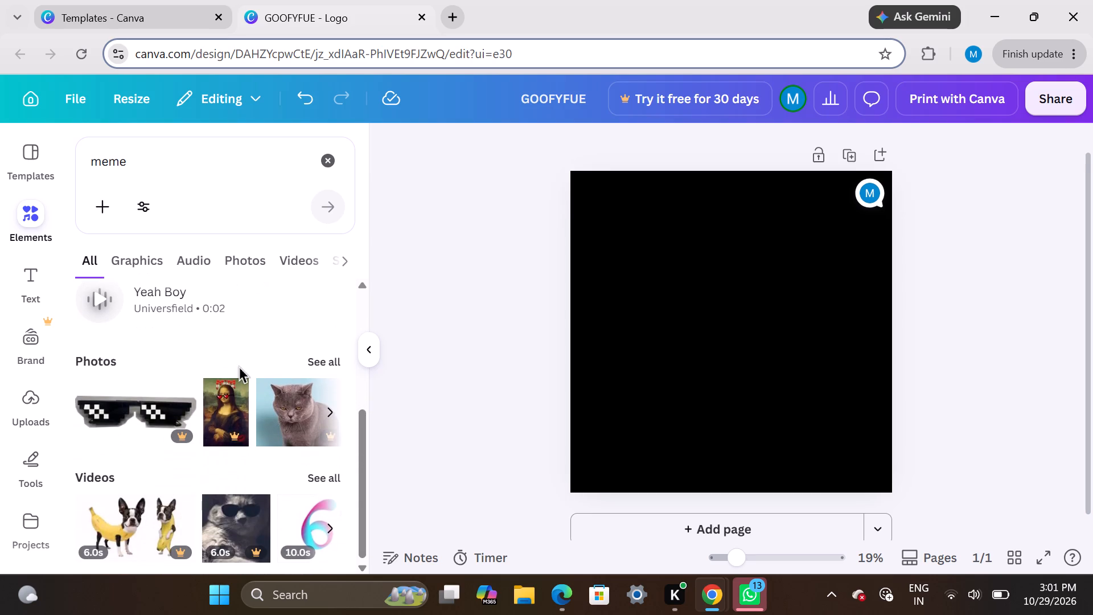
{"action": "scroll", "coordinate": [270, 437], "scroll_direction": "left", "scroll_amount": 5}
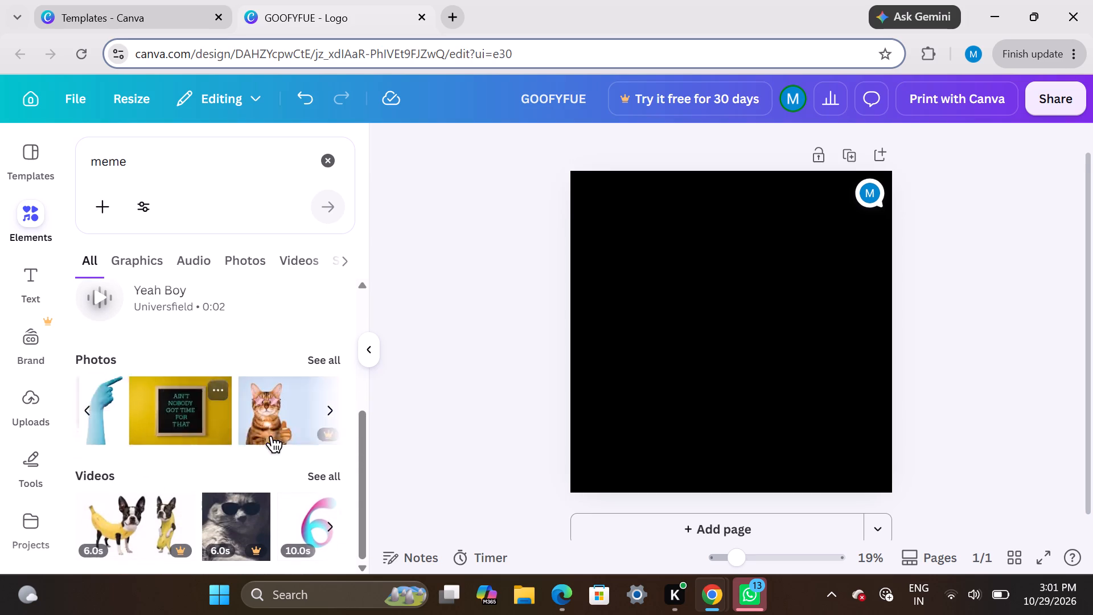
{"action": "scroll", "coordinate": [270, 437], "scroll_direction": "left", "scroll_amount": 5}
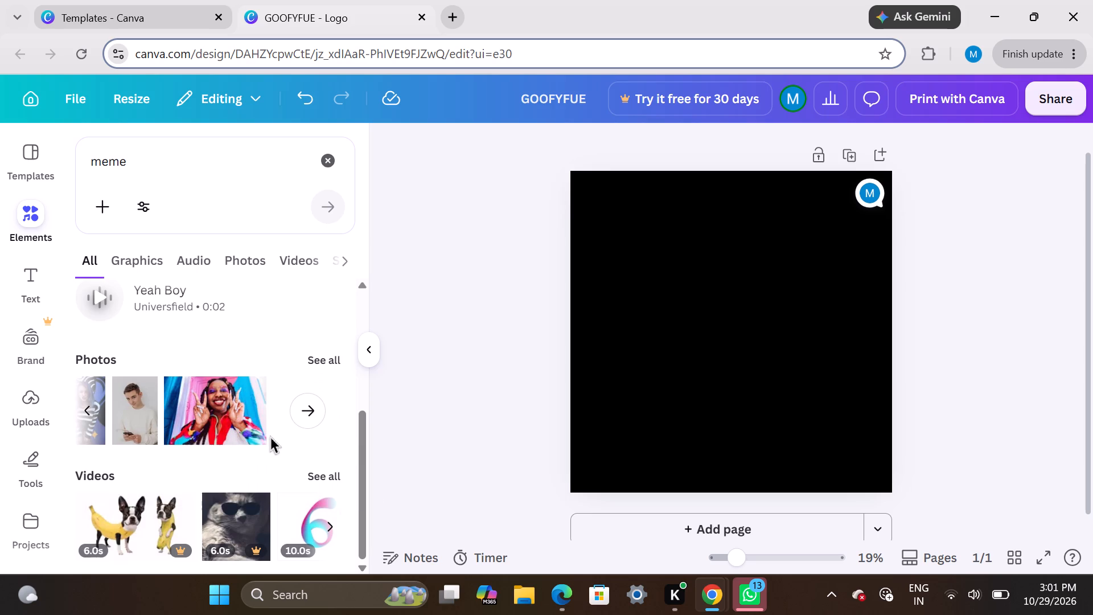
{"action": "scroll", "coordinate": [270, 437], "scroll_direction": "down", "scroll_amount": 1}
{"action": "scroll", "coordinate": [270, 524], "scroll_direction": "left", "scroll_amount": 5}
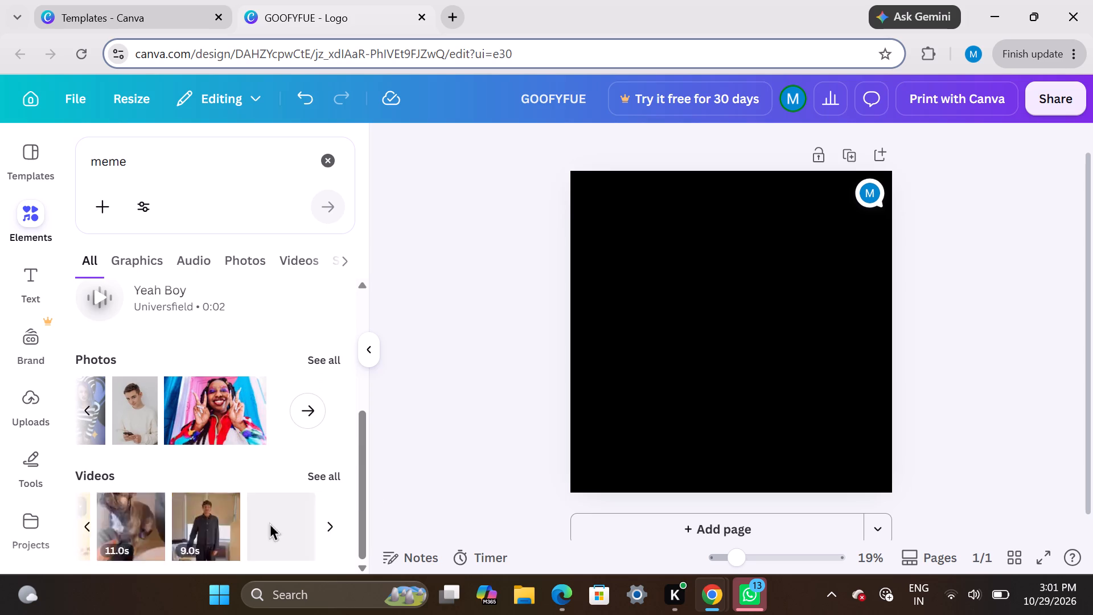
{"action": "scroll", "coordinate": [270, 524], "scroll_direction": "left", "scroll_amount": 5}
{"action": "scroll", "coordinate": [270, 524], "scroll_direction": "up", "scroll_amount": 6}
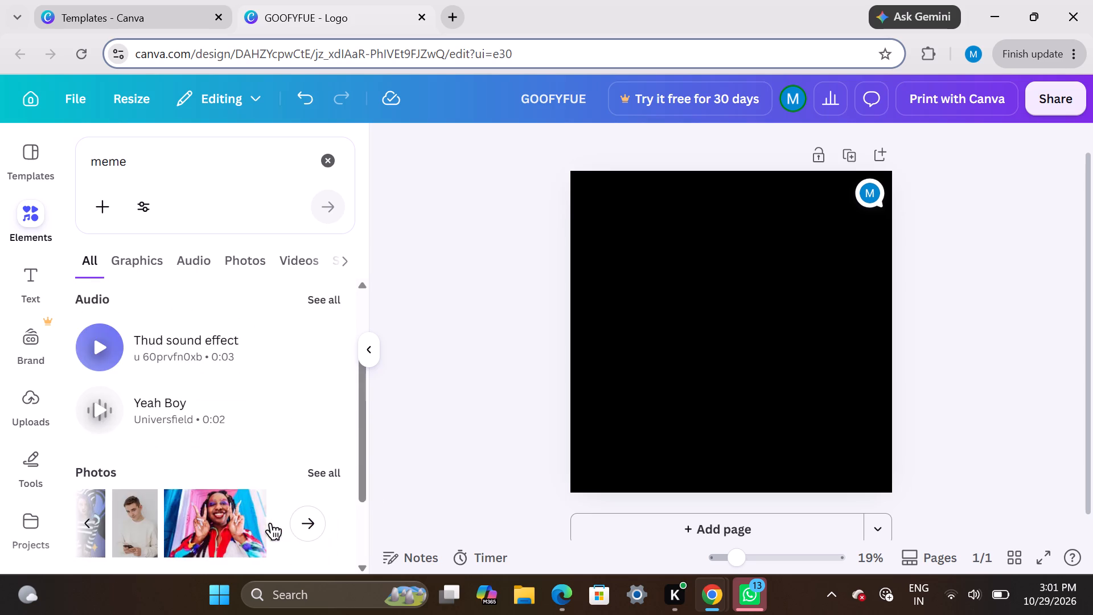
Add the brown-haired character with green headphones to the page and position it centred in the upper half.
{"action": "left_click", "coordinate": [243, 373]}
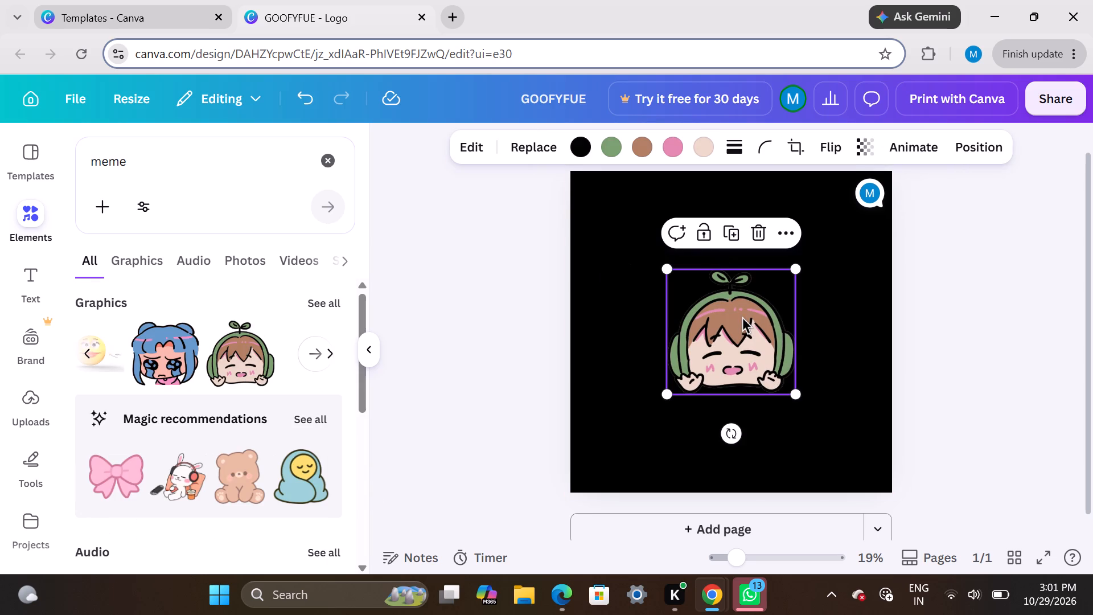
{"action": "left_click_drag", "start_coordinate": [742, 317], "coordinate": [742, 268]}
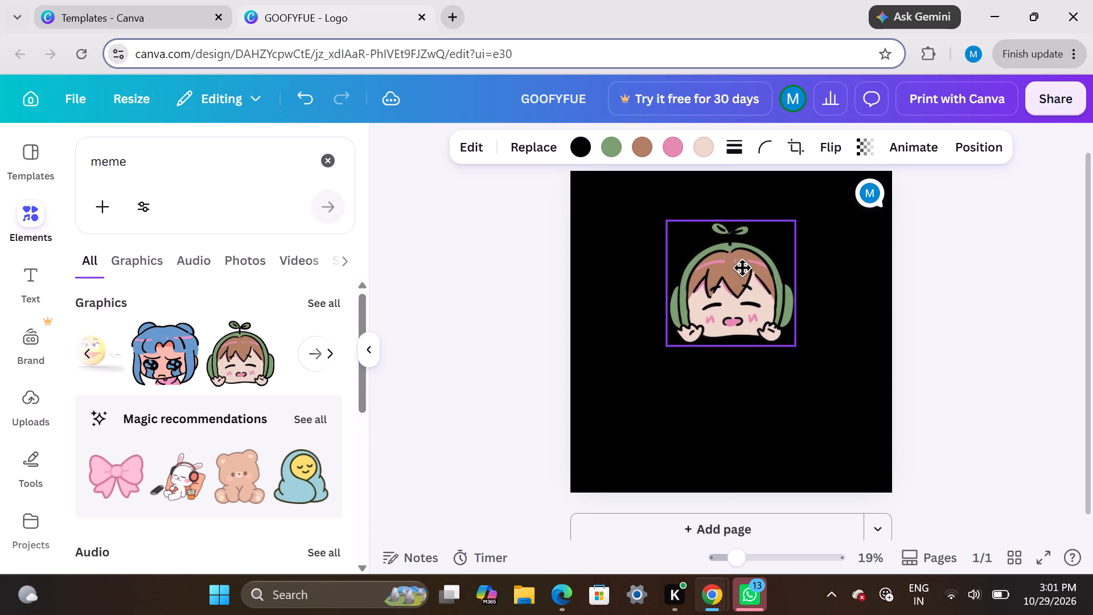
{"action": "left_click_drag", "start_coordinate": [742, 268], "coordinate": [744, 305]}
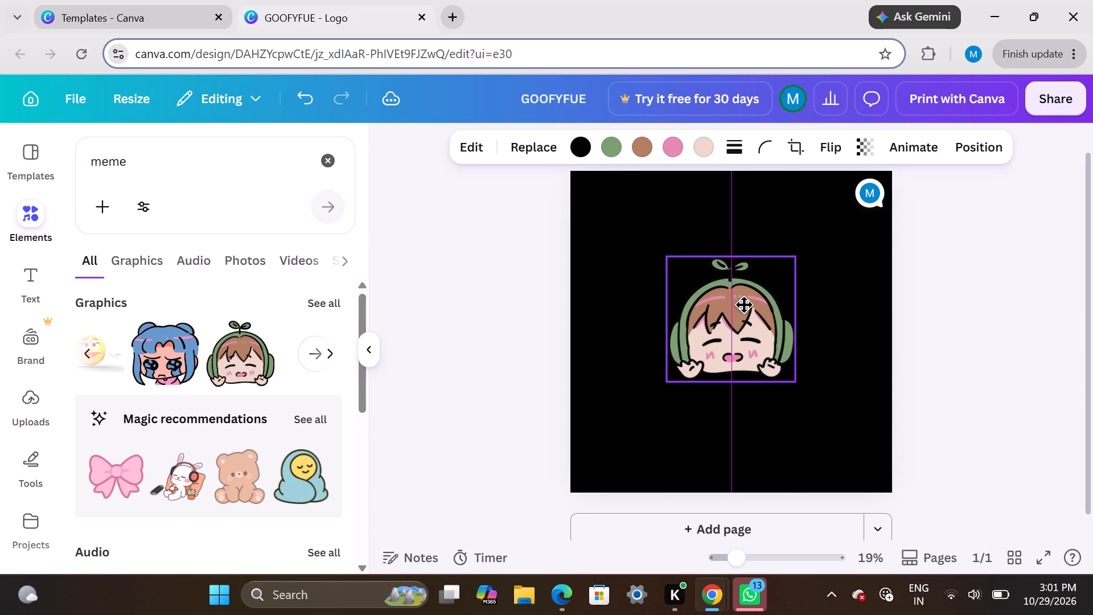
{"action": "left_click_drag", "start_coordinate": [744, 305], "coordinate": [731, 278]}
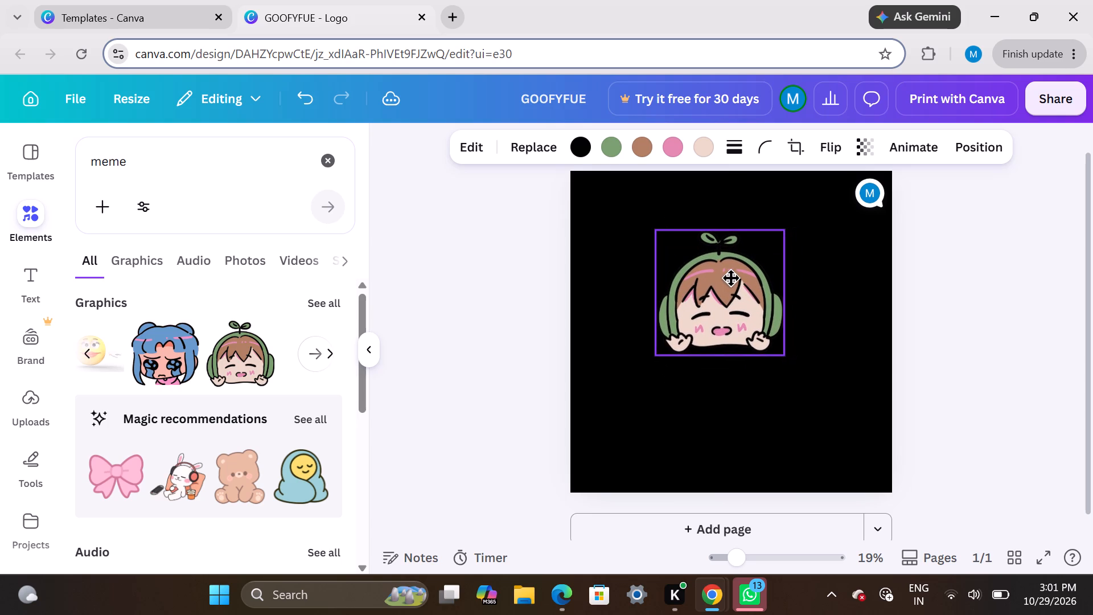
{"action": "left_click_drag", "start_coordinate": [731, 278], "coordinate": [736, 253]}
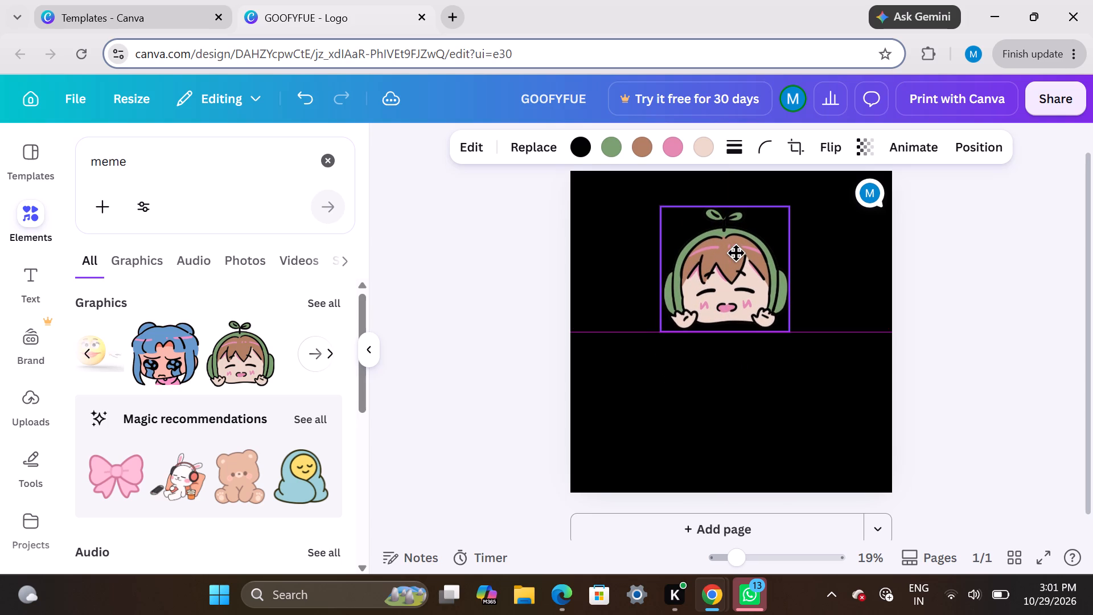
{"action": "left_click_drag", "start_coordinate": [736, 253], "coordinate": [742, 263]}
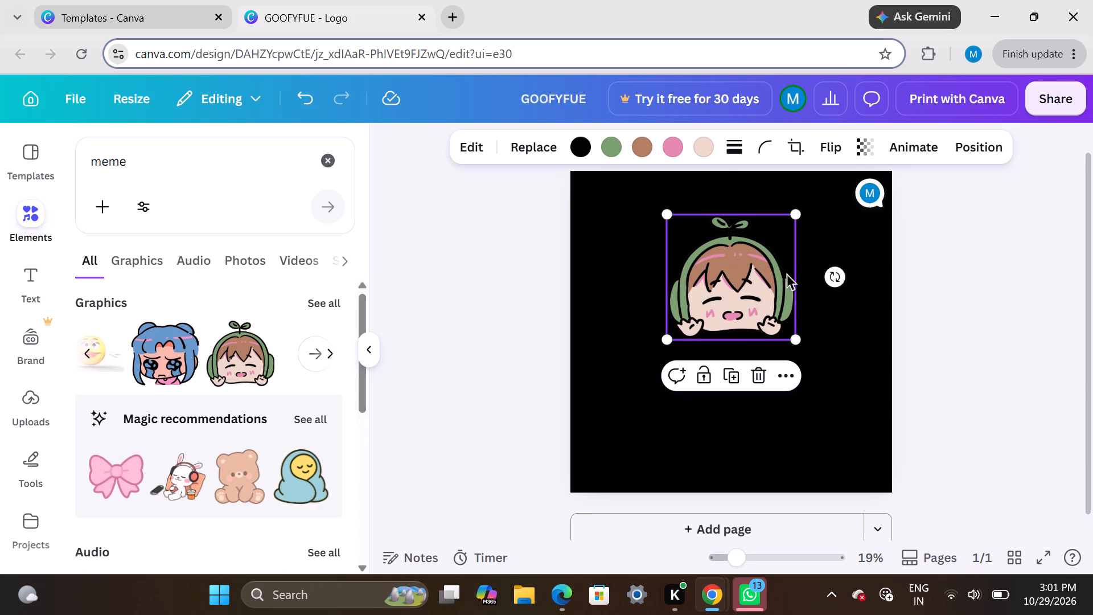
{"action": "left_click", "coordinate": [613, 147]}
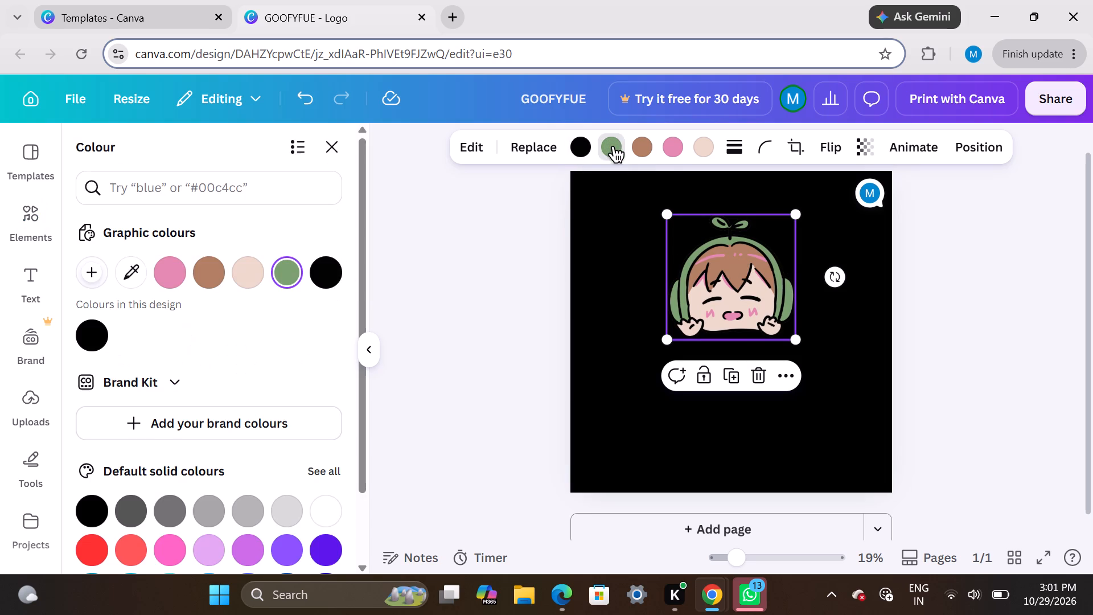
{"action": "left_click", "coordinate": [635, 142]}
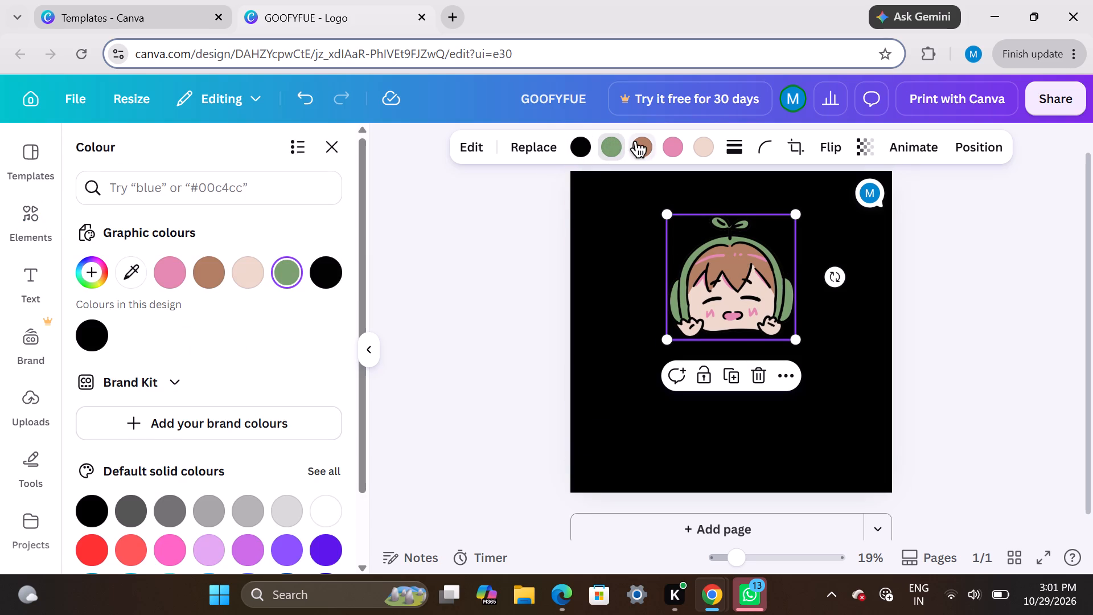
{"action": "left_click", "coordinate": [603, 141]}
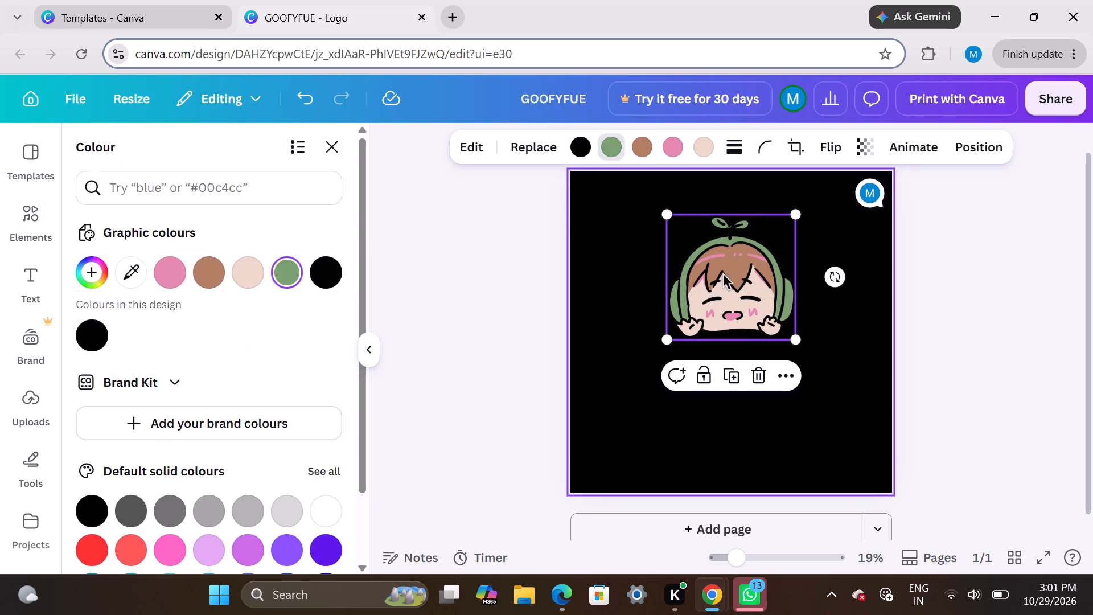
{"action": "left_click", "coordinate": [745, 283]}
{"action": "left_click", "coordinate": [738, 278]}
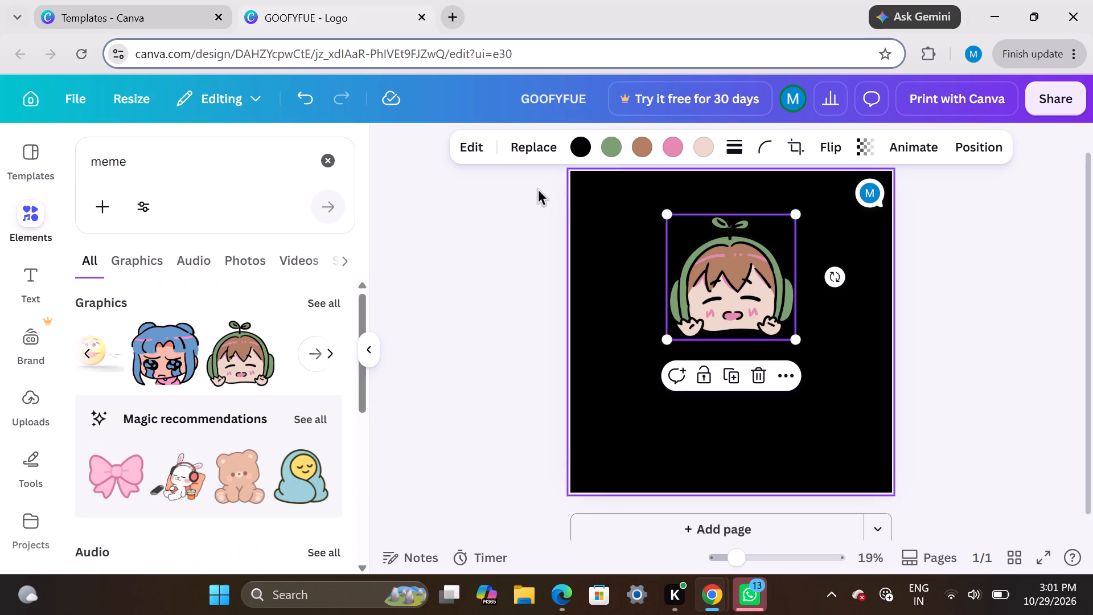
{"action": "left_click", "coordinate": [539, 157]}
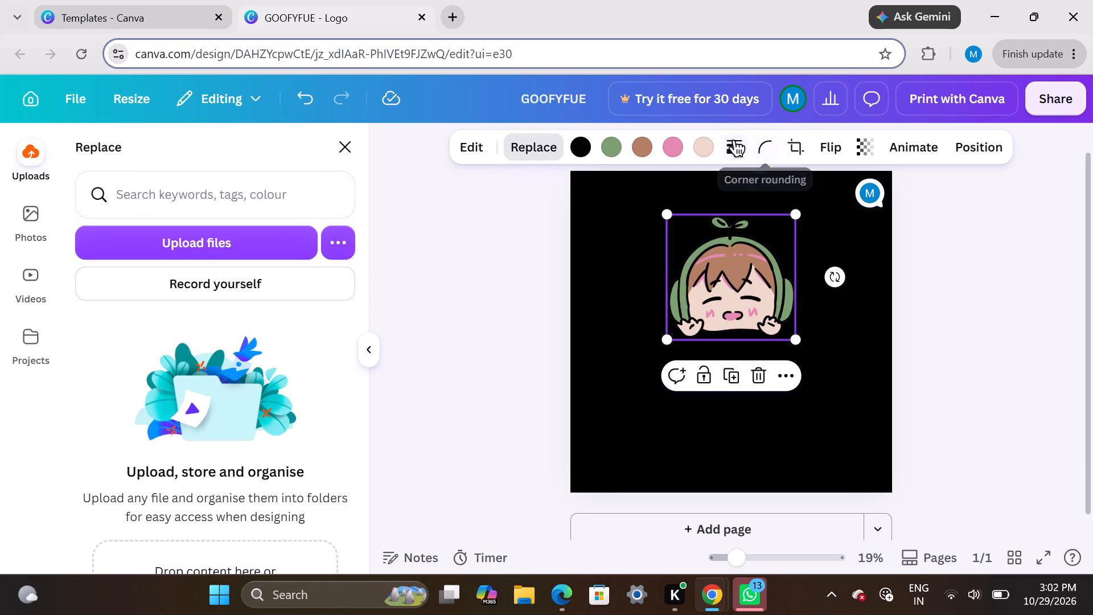
Strongly increase the corner rounding of the green-headphone character graphic.
{"action": "left_click", "coordinate": [758, 148]}
{"action": "left_click_drag", "start_coordinate": [709, 214], "coordinate": [730, 214]}
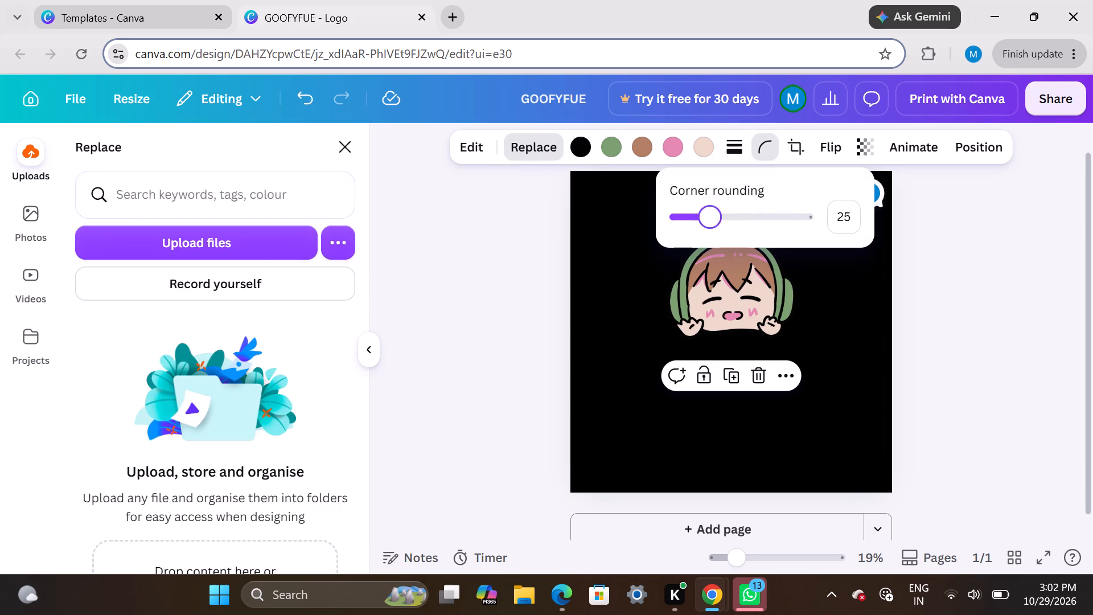
{"action": "left_click_drag", "start_coordinate": [730, 214], "coordinate": [881, 195]}
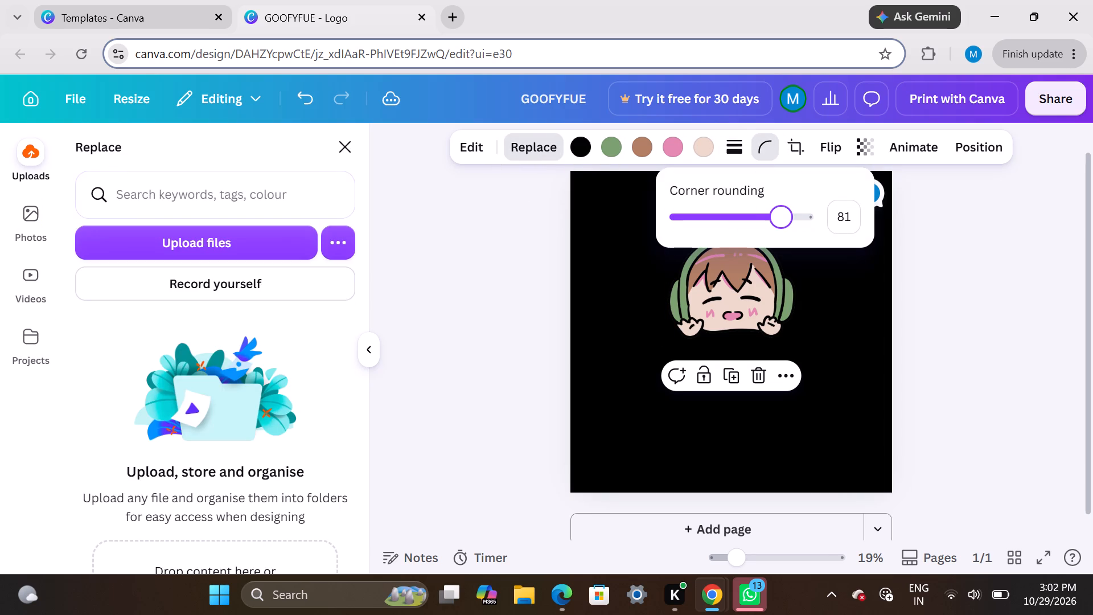
{"action": "left_click_drag", "start_coordinate": [881, 195], "coordinate": [968, 231]}
{"action": "left_click", "coordinate": [950, 257]}
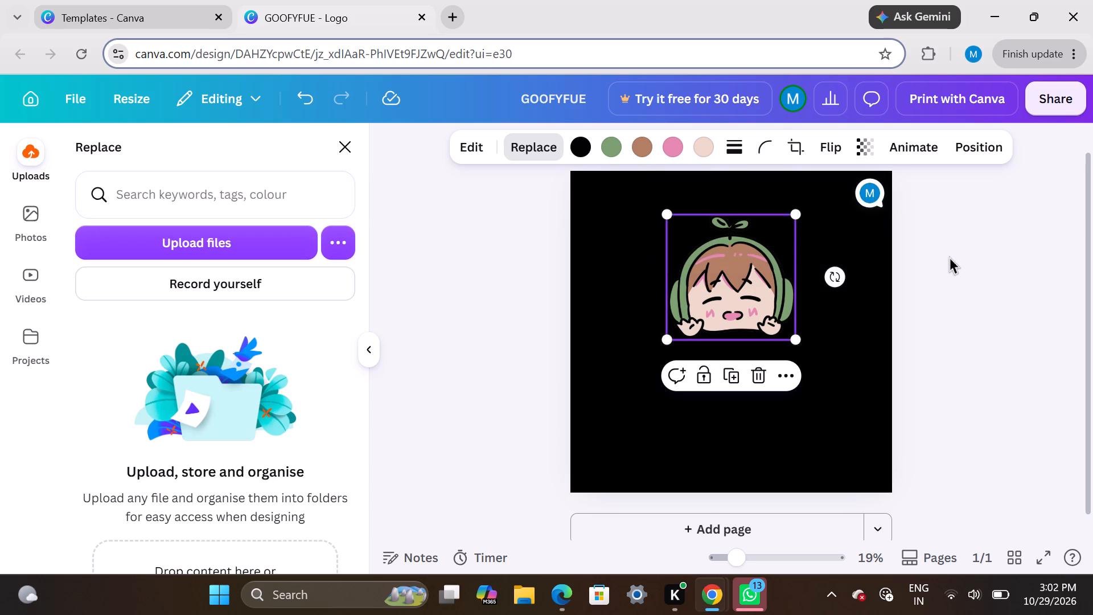
{"action": "left_click", "coordinate": [950, 257]}
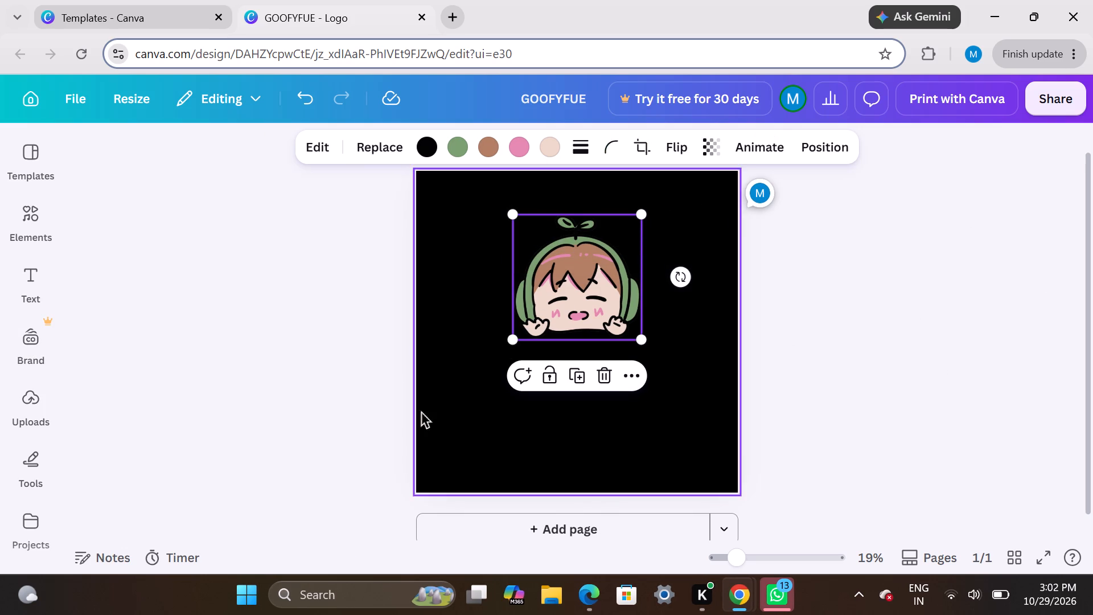
Shift the green-headphone character slightly lower on the page, keeping it horizontally centred.
{"action": "left_click", "coordinate": [383, 354]}
{"action": "left_click_drag", "start_coordinate": [586, 298], "coordinate": [585, 308]}
{"action": "left_click", "coordinate": [585, 308]}
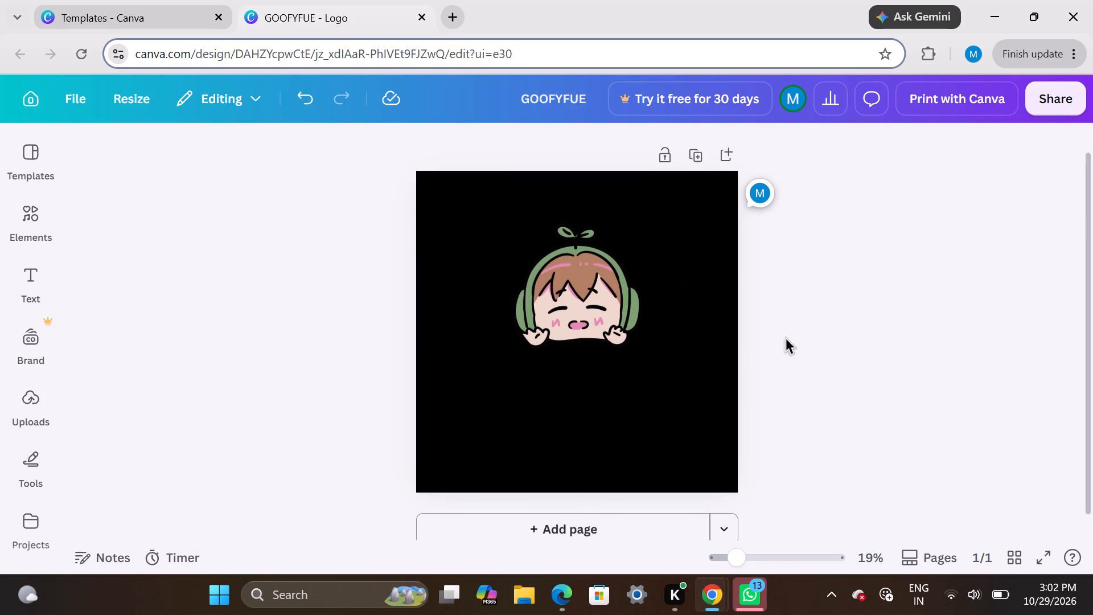
{"action": "left_click", "coordinate": [840, 358]}
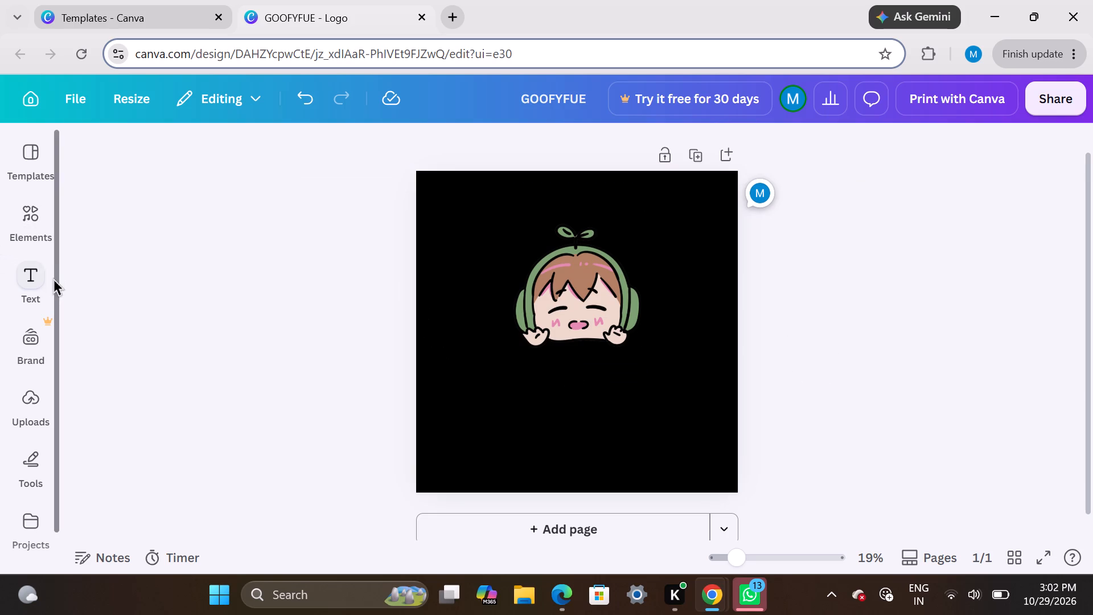
Add a text box reading "GOOFYFUEL" to the page.
{"action": "left_click", "coordinate": [54, 279]}
{"action": "left_click", "coordinate": [43, 274]}
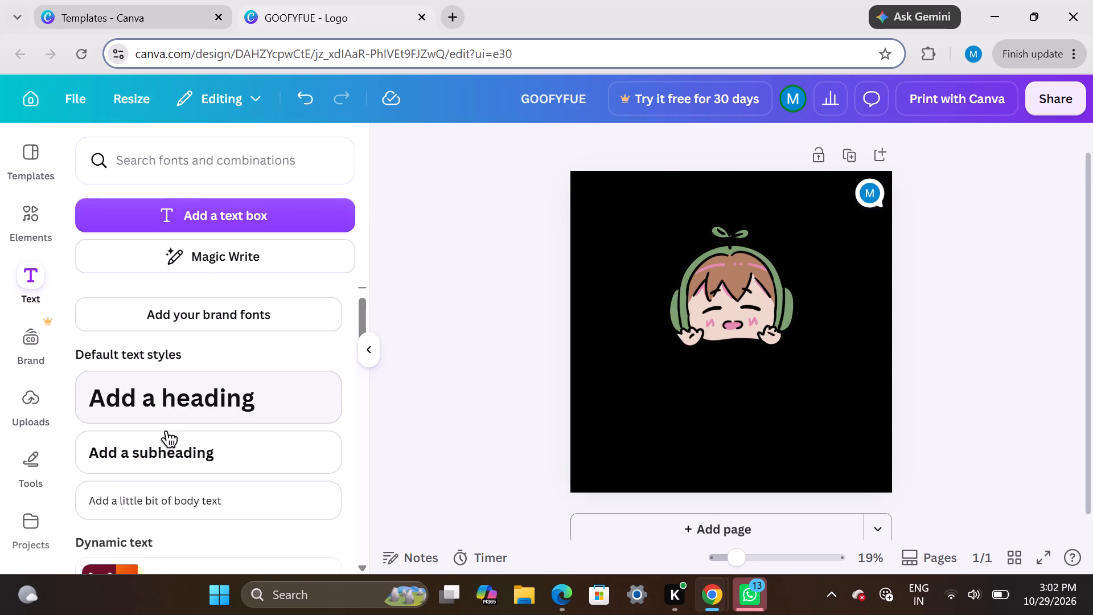
{"action": "left_click", "coordinate": [187, 201]}
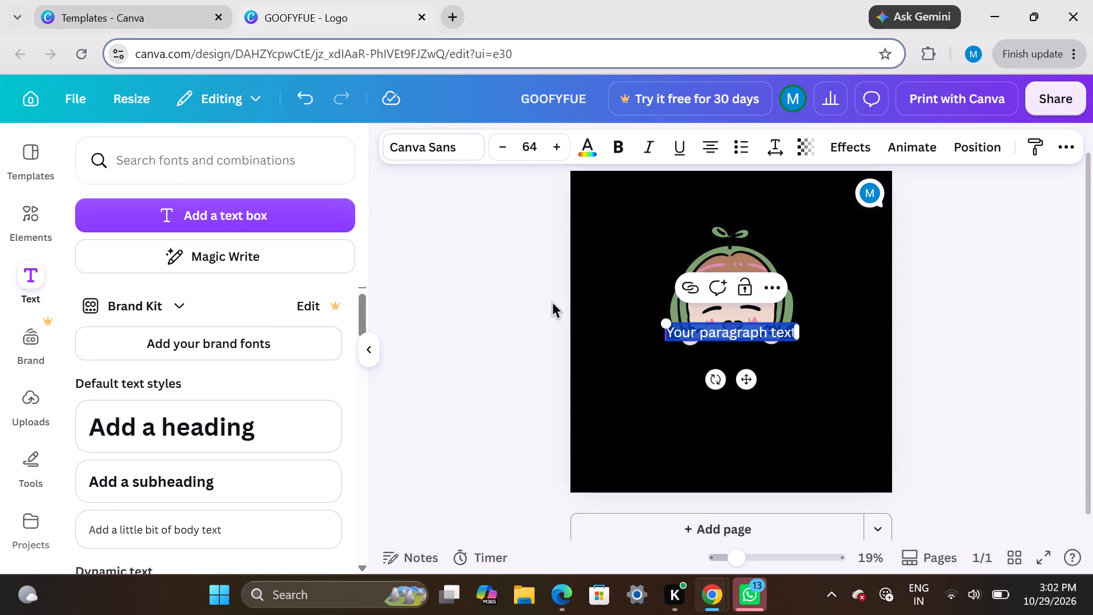
{"action": "key", "text": "BackSpace"}
{"action": "key", "text": "ctrl+v"}
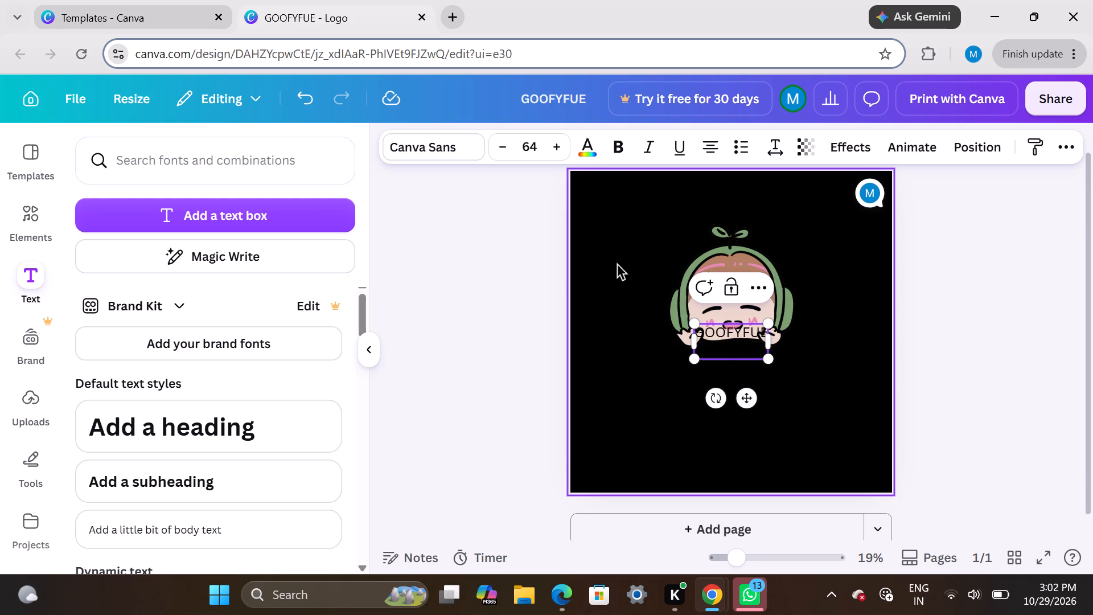
{"action": "key", "text": "shift+l"}
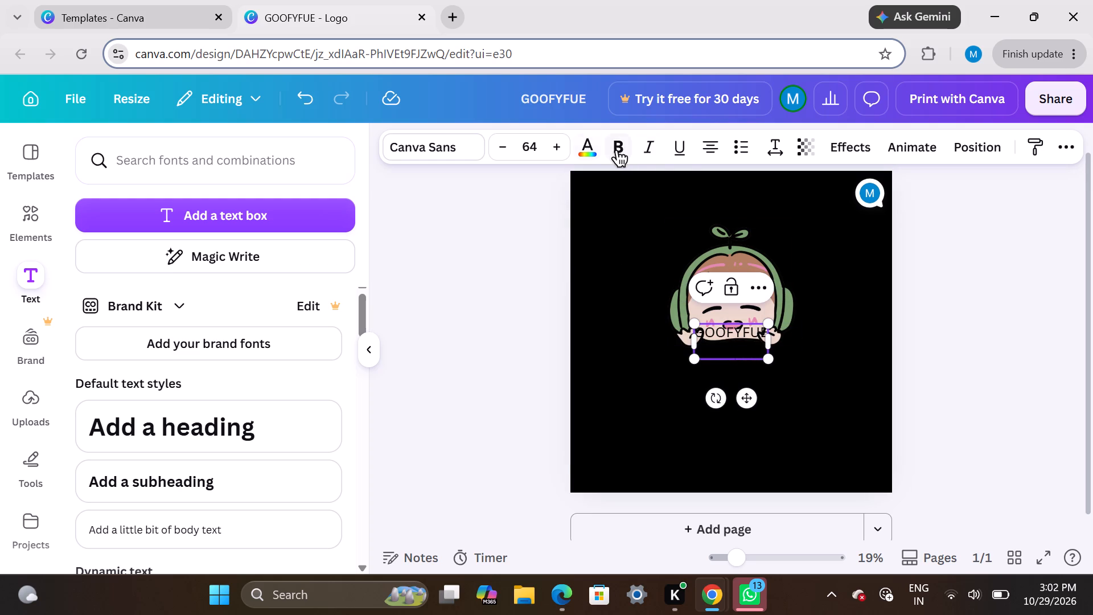
Recolour all of the GOOFYFUEL text from black to the green used in the character's headphones.
{"action": "left_click", "coordinate": [586, 143]}
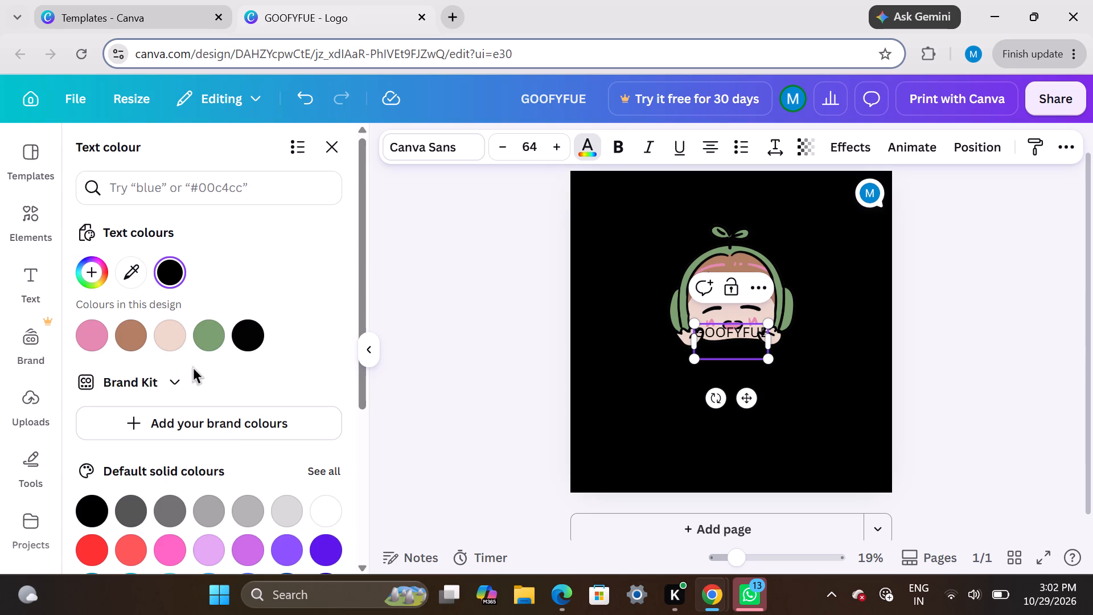
{"action": "left_click", "coordinate": [200, 336]}
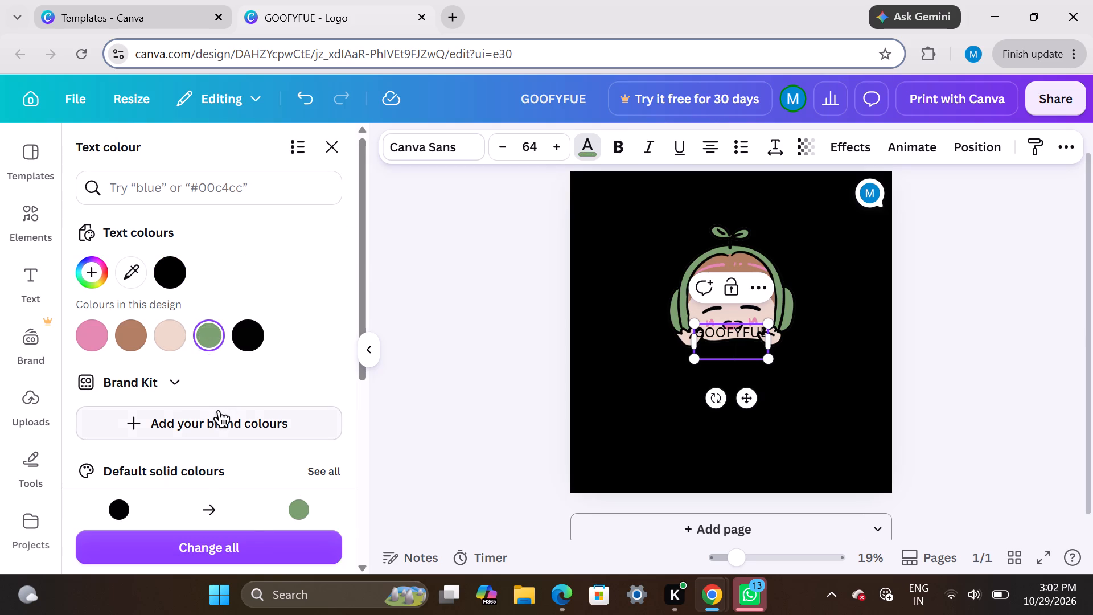
{"action": "left_click", "coordinate": [252, 548]}
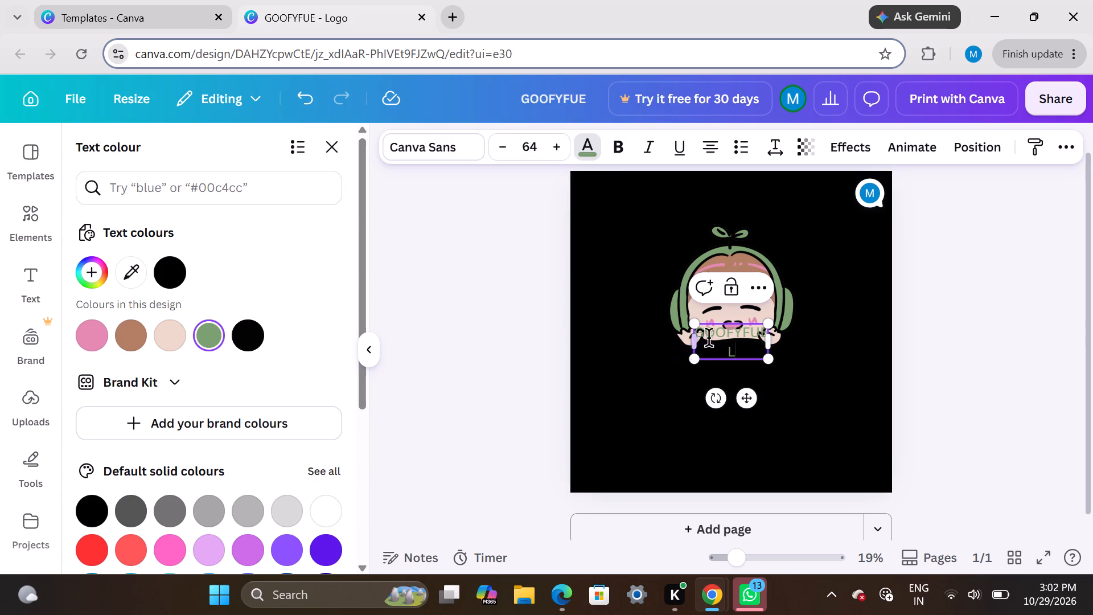
Apply bold formatting in the GOOFYFUEL text box.
{"action": "left_click", "coordinate": [617, 144]}
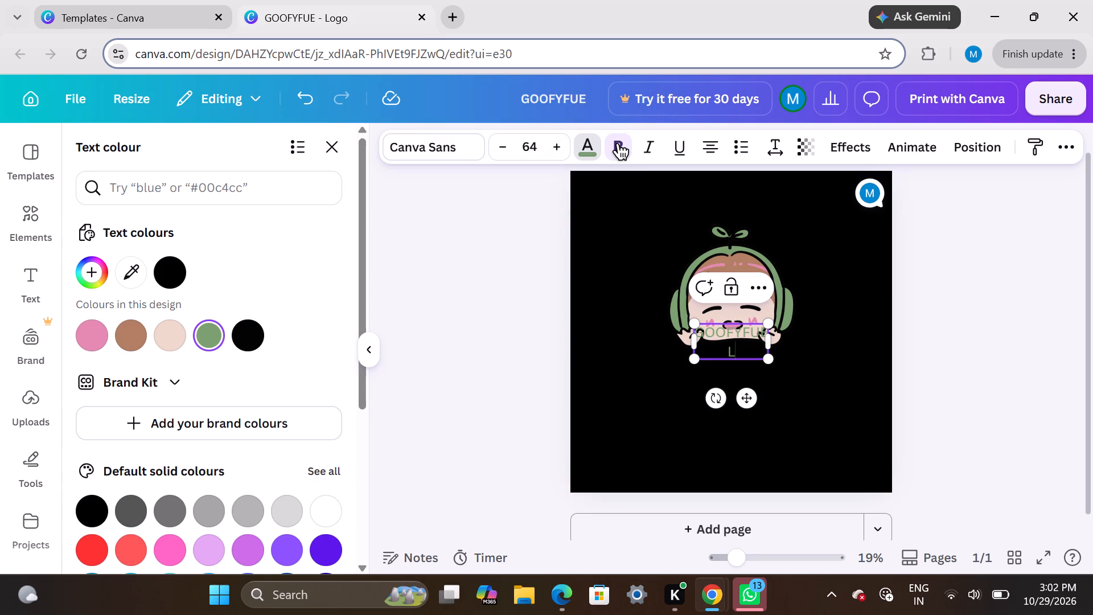
{"action": "left_click", "coordinate": [617, 144]}
{"action": "left_click", "coordinate": [617, 144]}
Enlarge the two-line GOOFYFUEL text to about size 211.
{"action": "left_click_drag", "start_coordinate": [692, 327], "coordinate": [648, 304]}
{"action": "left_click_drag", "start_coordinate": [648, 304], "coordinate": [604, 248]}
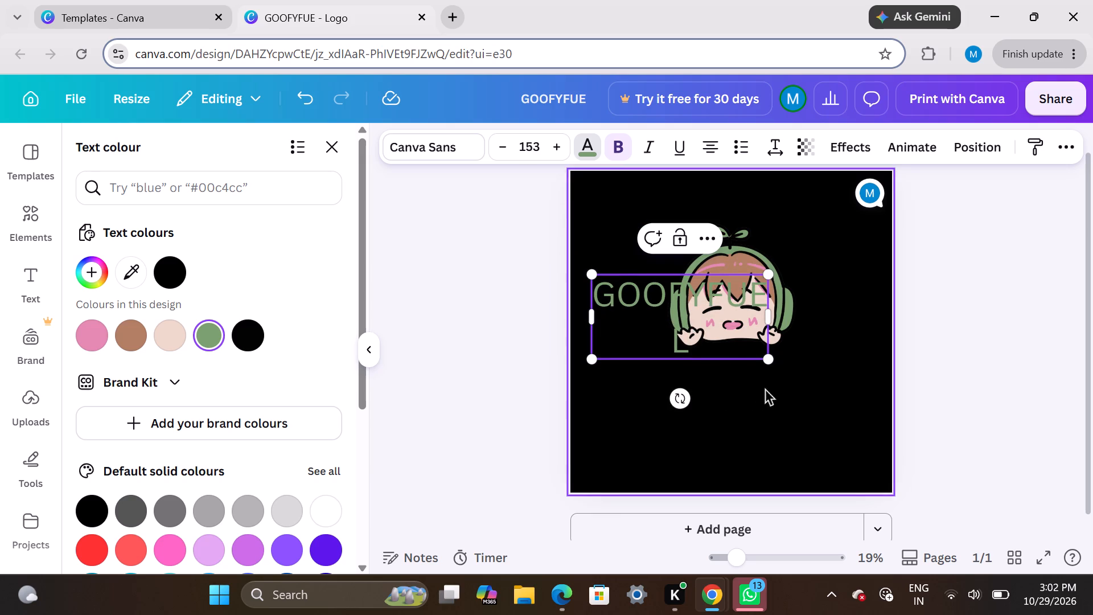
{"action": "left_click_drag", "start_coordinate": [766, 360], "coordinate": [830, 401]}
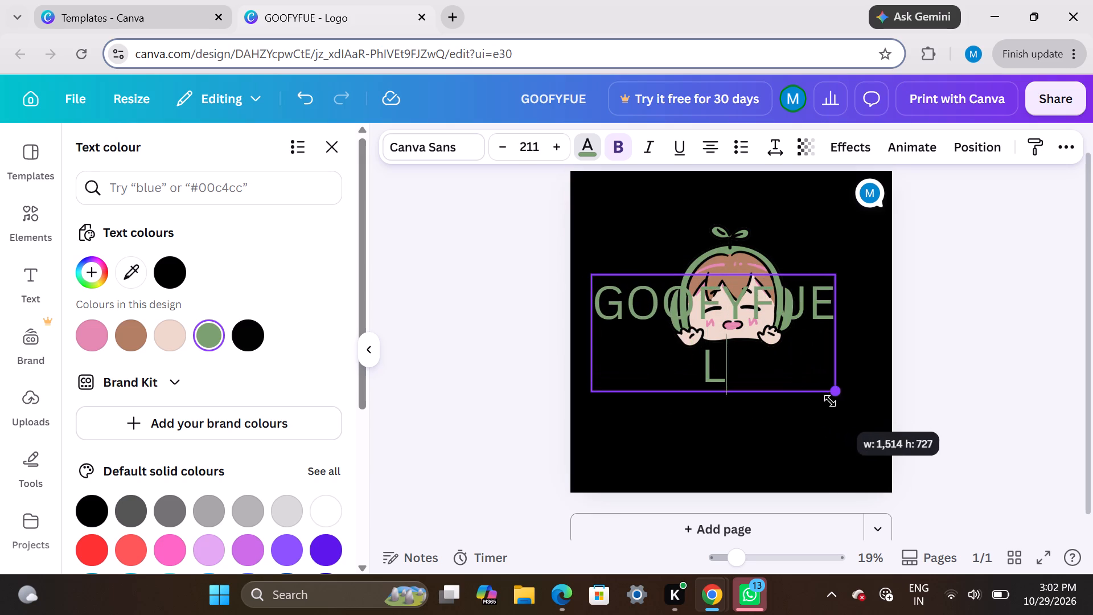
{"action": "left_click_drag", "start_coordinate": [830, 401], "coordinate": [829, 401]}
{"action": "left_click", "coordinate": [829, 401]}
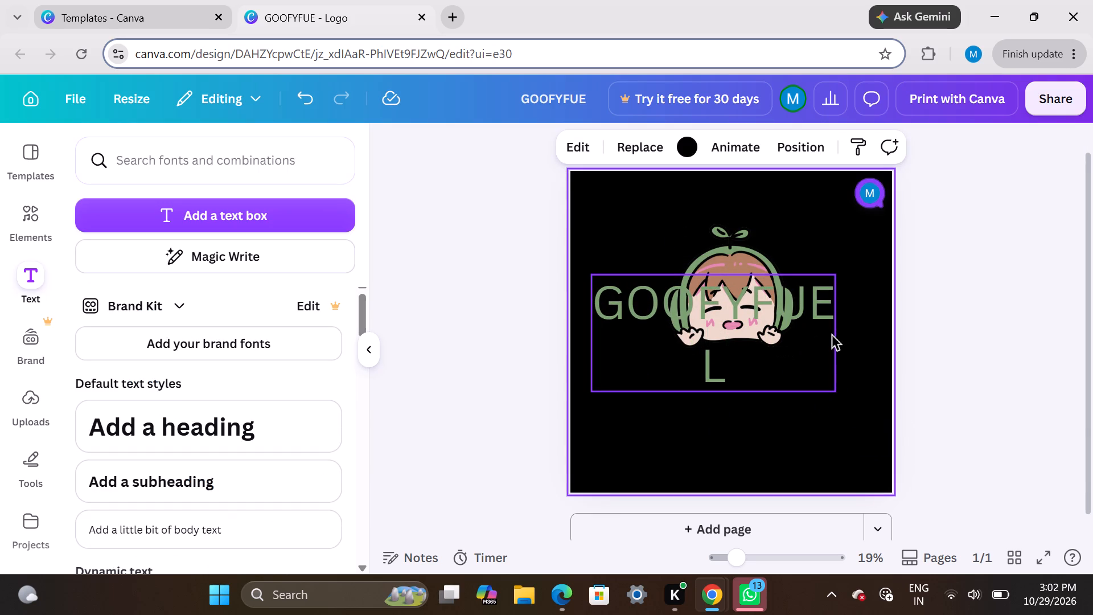
Widen the GOOFYFUEL text box beyond its letters and scale the text down to about size 67.2.
{"action": "left_click", "coordinate": [832, 334]}
{"action": "left_click_drag", "start_coordinate": [837, 332], "coordinate": [906, 329]}
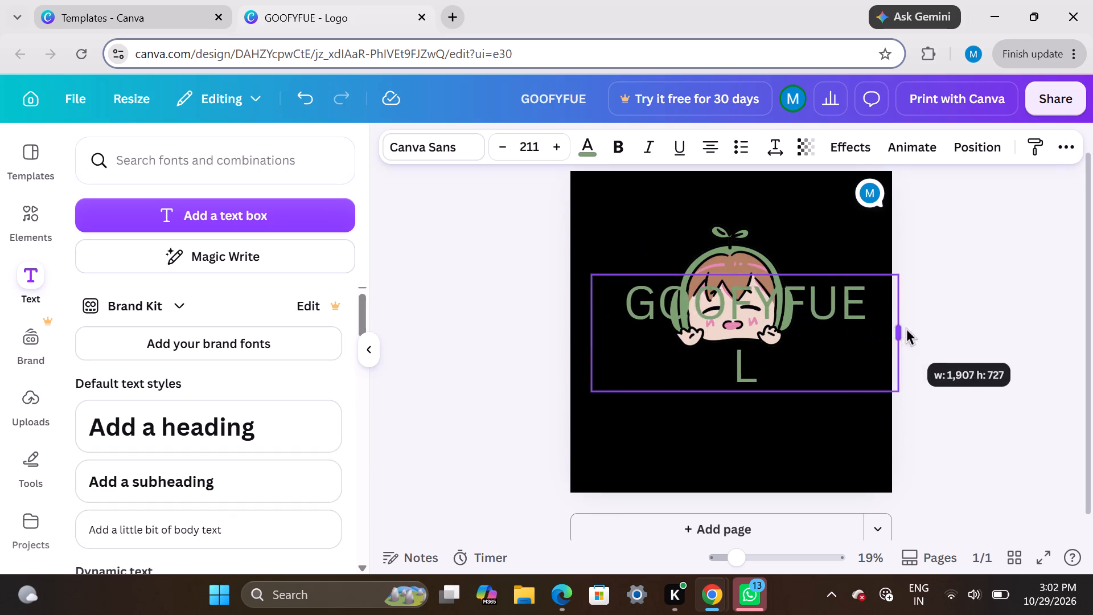
{"action": "left_click_drag", "start_coordinate": [906, 329], "coordinate": [744, 341]}
{"action": "left_click_drag", "start_coordinate": [740, 453], "coordinate": [650, 324]}
{"action": "left_click_drag", "start_coordinate": [643, 304], "coordinate": [738, 297]}
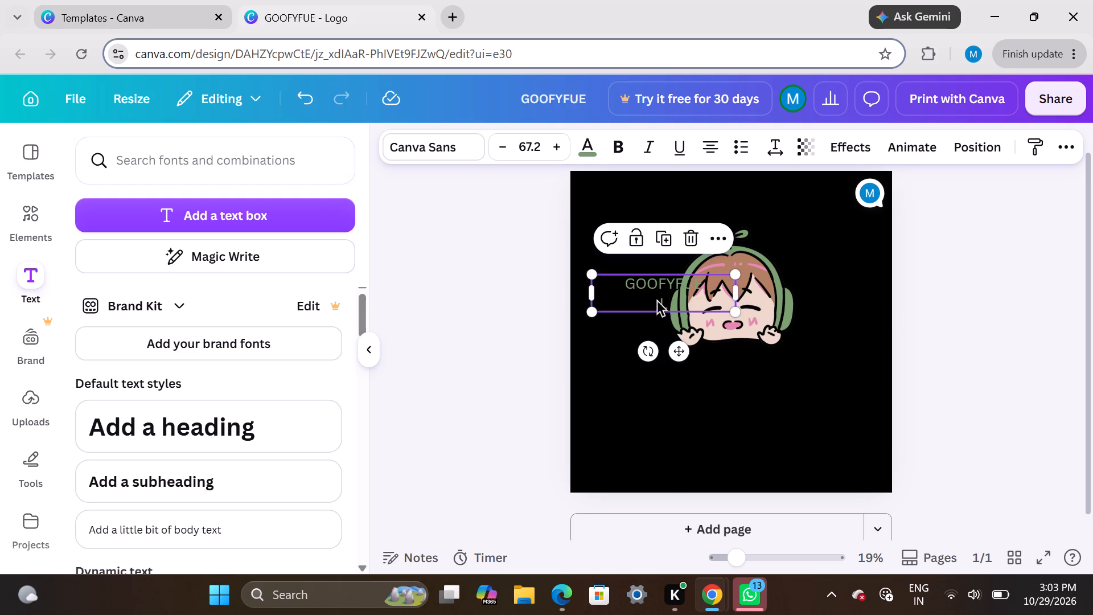
Remove the break before the final L so GOOFYFUEL sits on a single line.
{"action": "left_click", "coordinate": [657, 300]}
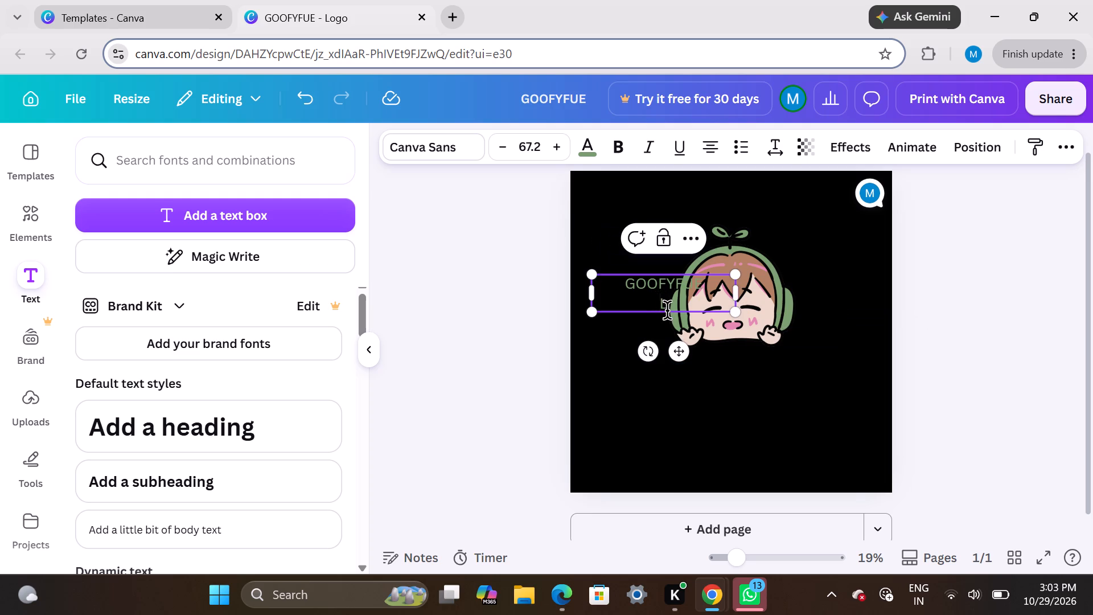
{"action": "key", "text": "BackSpace"}
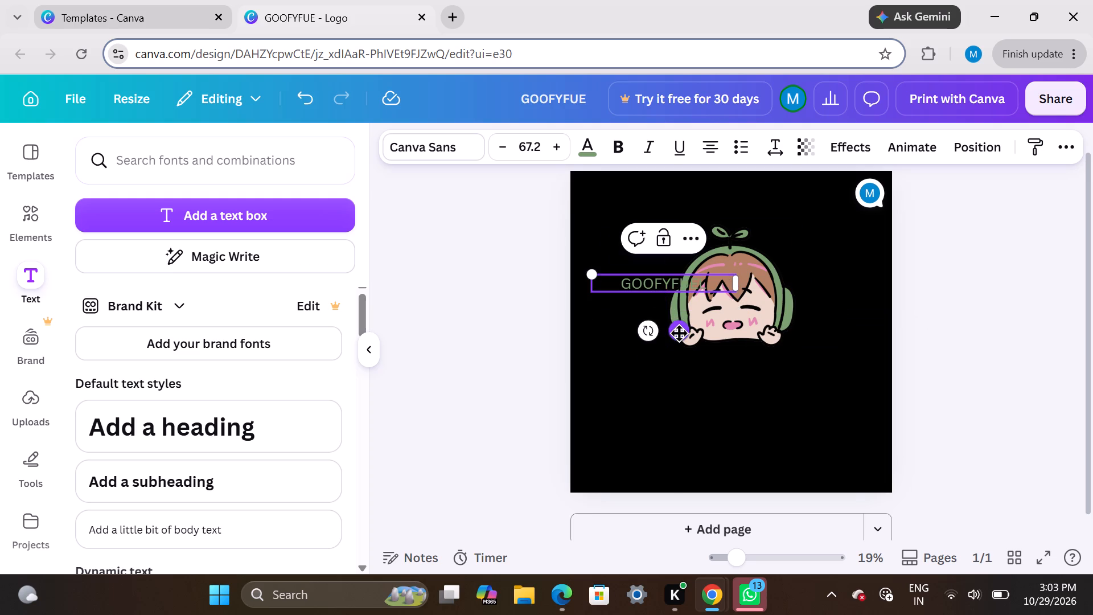
Move the GOOFYFUEL text just below the character, horizontally centred on the page.
{"action": "left_click_drag", "start_coordinate": [679, 332], "coordinate": [738, 408]}
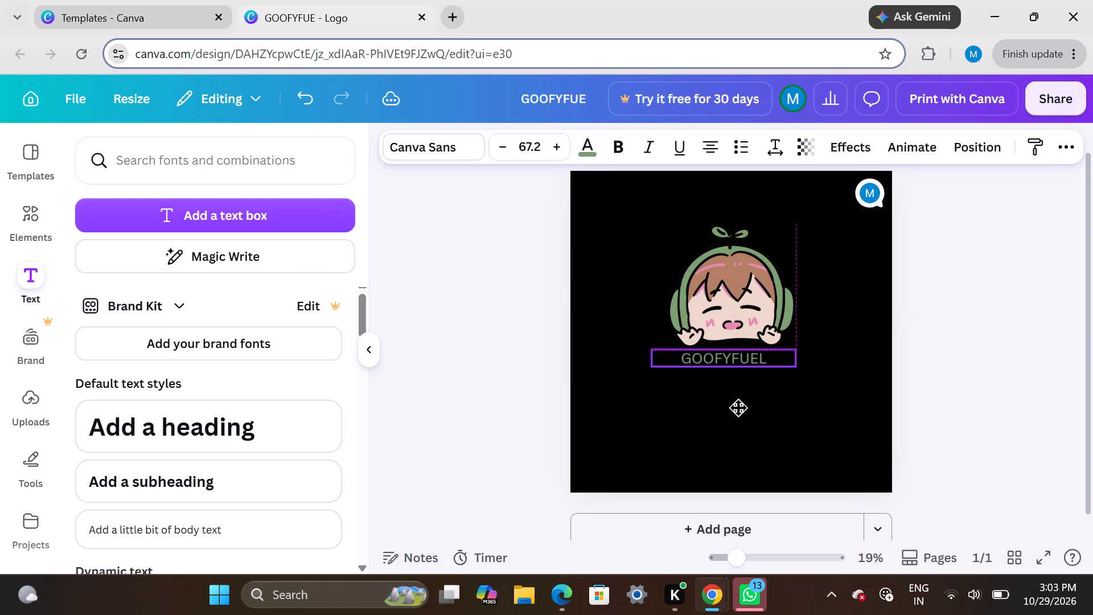
{"action": "left_click_drag", "start_coordinate": [738, 408], "coordinate": [745, 419]}
{"action": "left_click", "coordinate": [921, 427]}
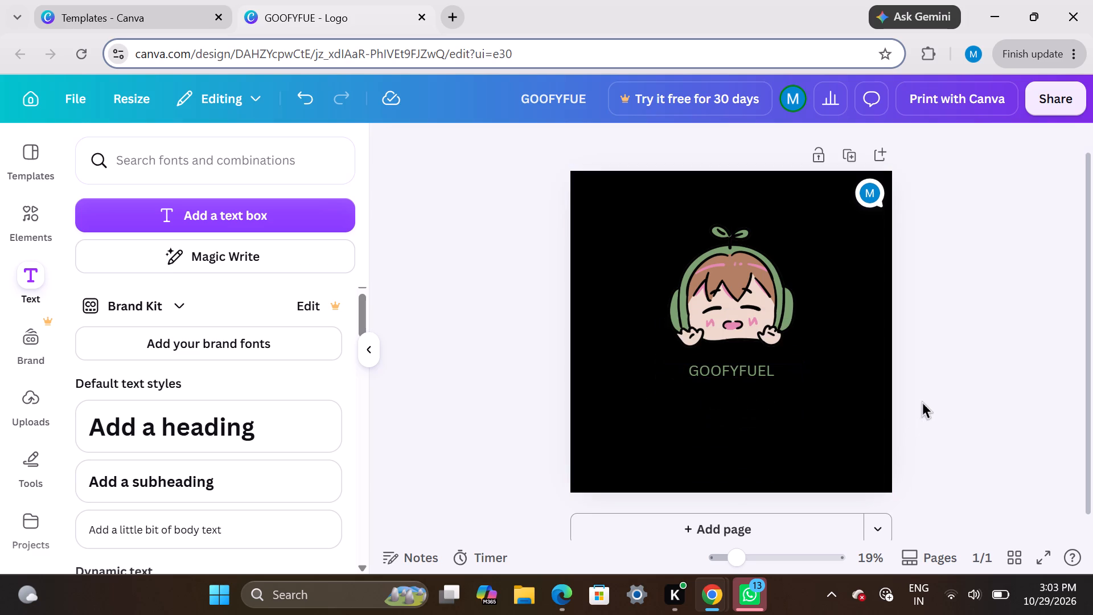
Change the font of the GOOFYFUEL text to Horizon.
{"action": "left_click", "coordinate": [717, 379]}
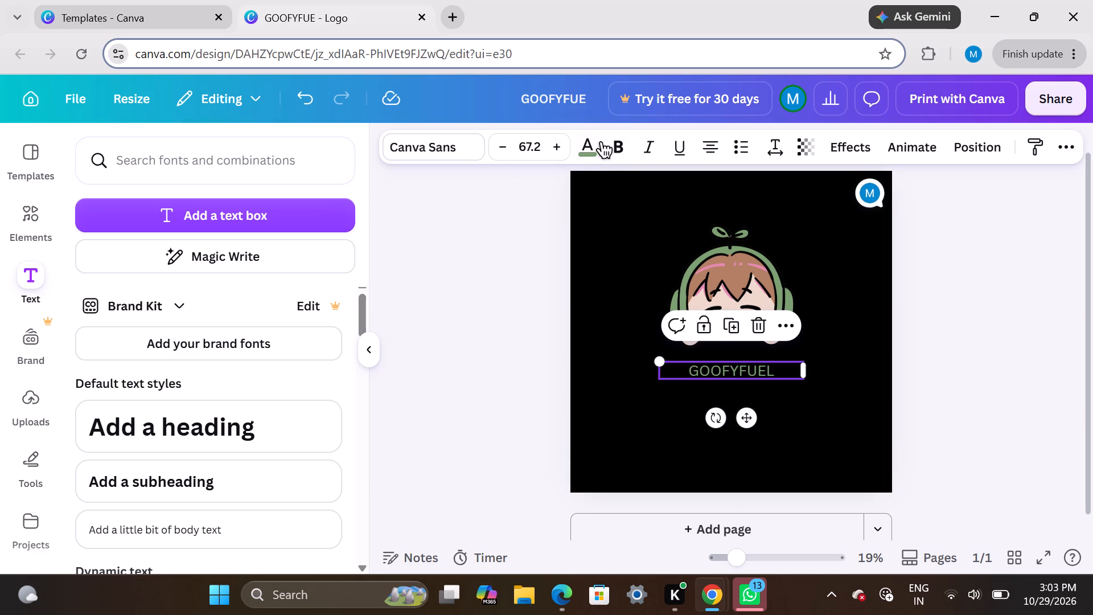
{"action": "scroll", "coordinate": [206, 311], "scroll_direction": "up", "scroll_amount": 1}
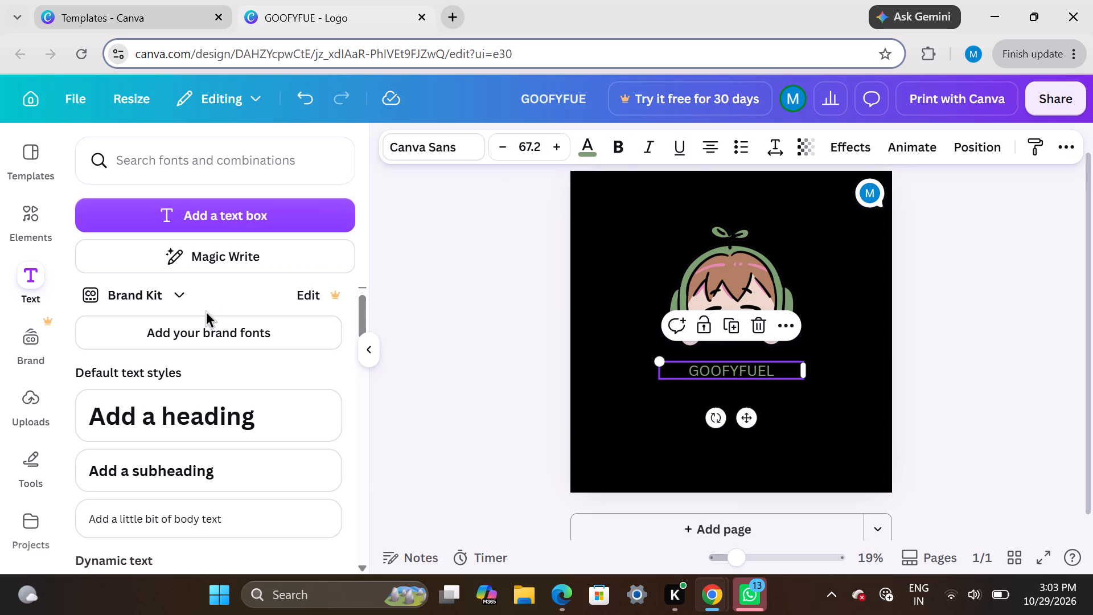
{"action": "scroll", "coordinate": [206, 311], "scroll_direction": "up", "scroll_amount": 1}
{"action": "left_click", "coordinate": [447, 151]}
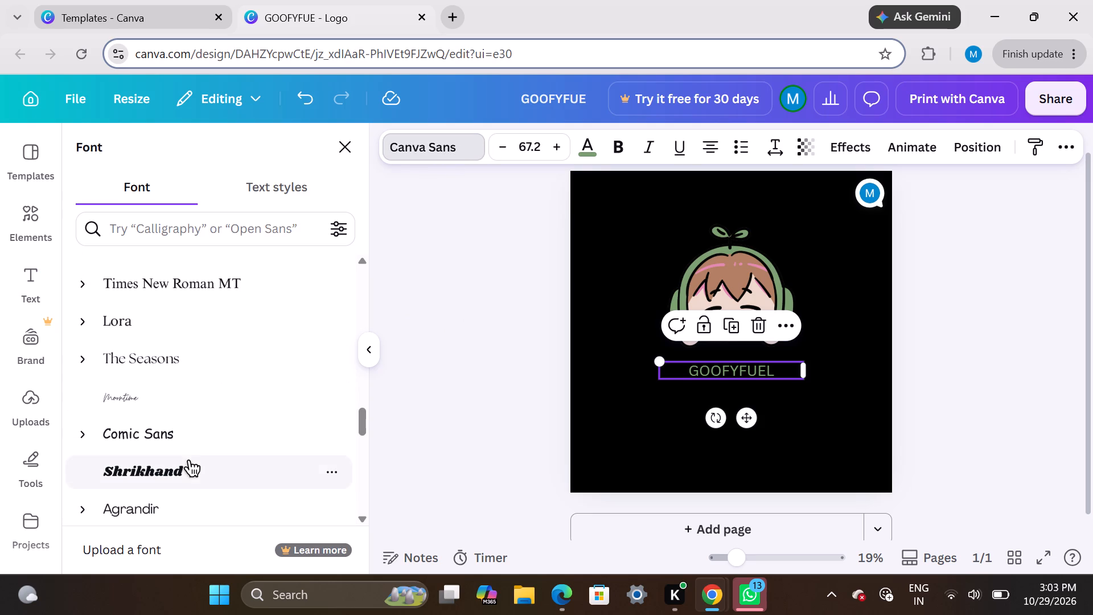
{"action": "scroll", "coordinate": [209, 338], "scroll_direction": "up", "scroll_amount": 4}
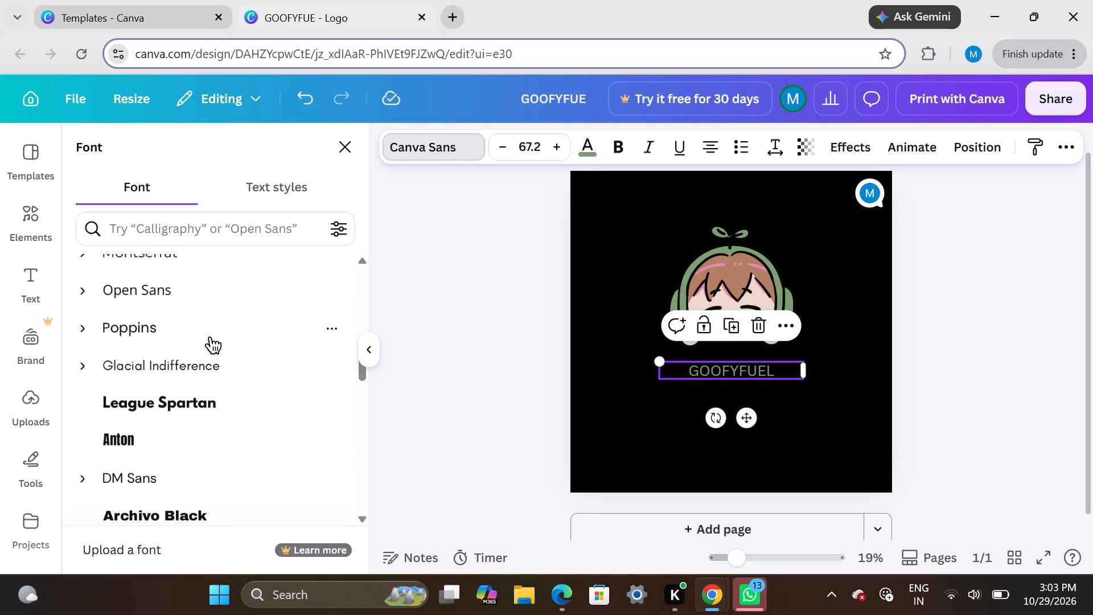
{"action": "scroll", "coordinate": [209, 338], "scroll_direction": "up", "scroll_amount": 4}
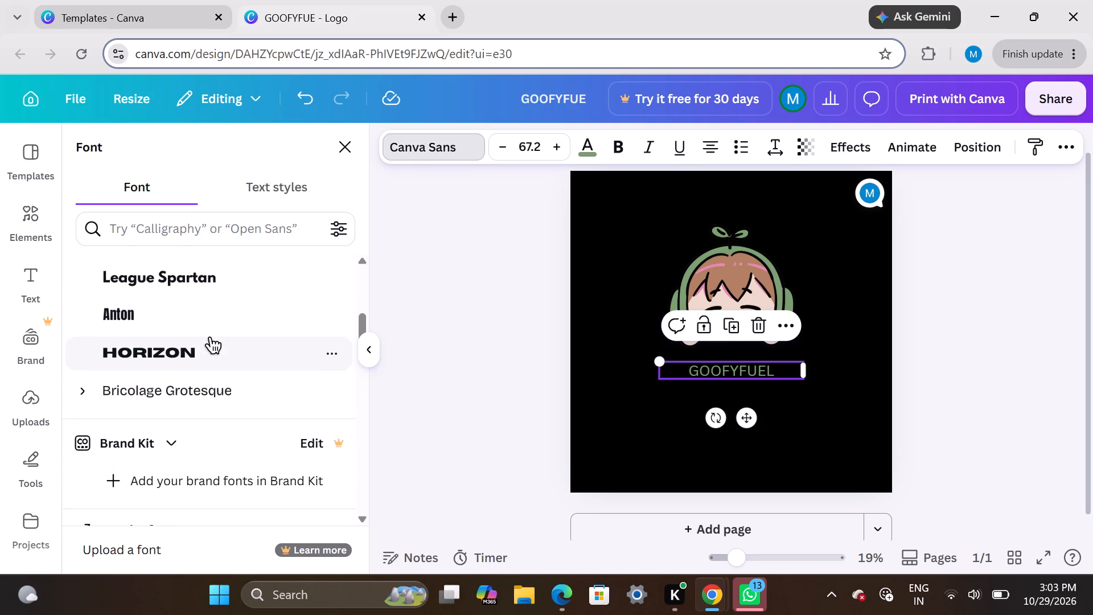
{"action": "left_click", "coordinate": [200, 366]}
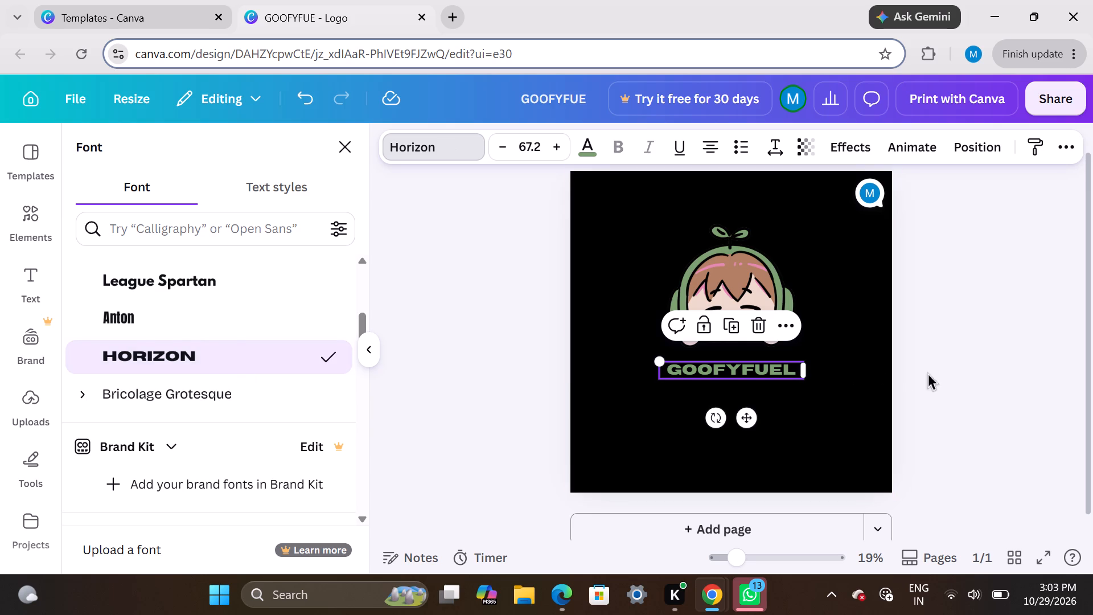
{"action": "left_click", "coordinate": [956, 378]}
{"action": "left_click", "coordinate": [954, 376]}
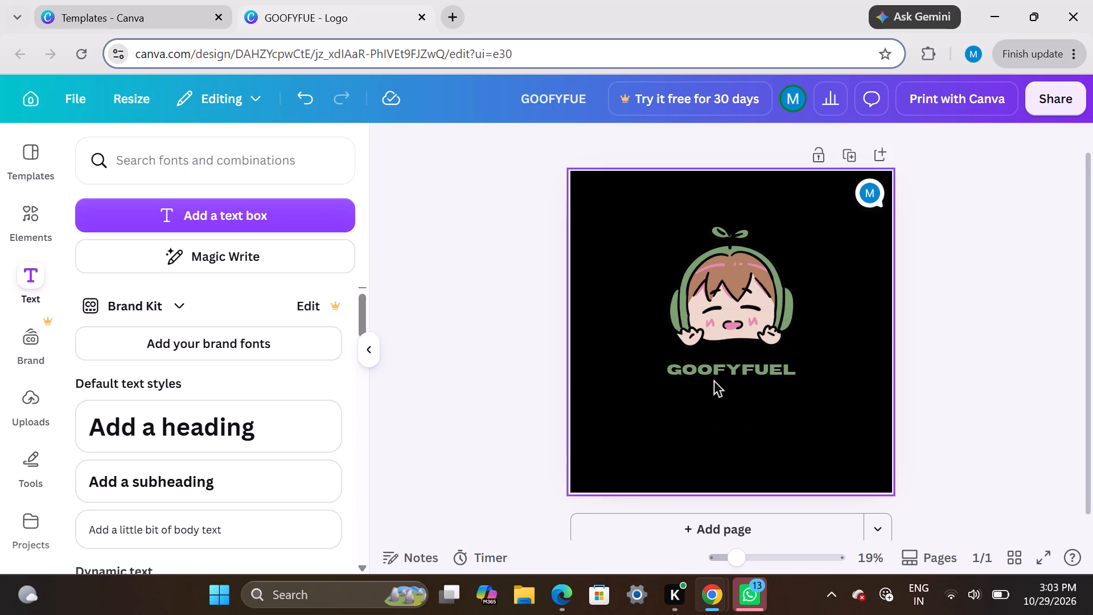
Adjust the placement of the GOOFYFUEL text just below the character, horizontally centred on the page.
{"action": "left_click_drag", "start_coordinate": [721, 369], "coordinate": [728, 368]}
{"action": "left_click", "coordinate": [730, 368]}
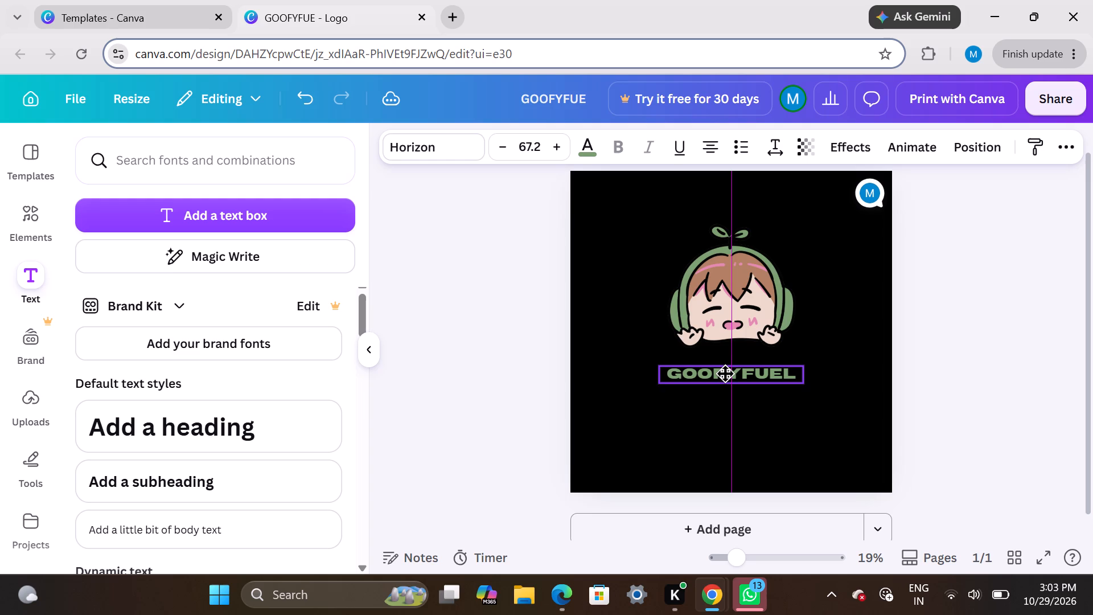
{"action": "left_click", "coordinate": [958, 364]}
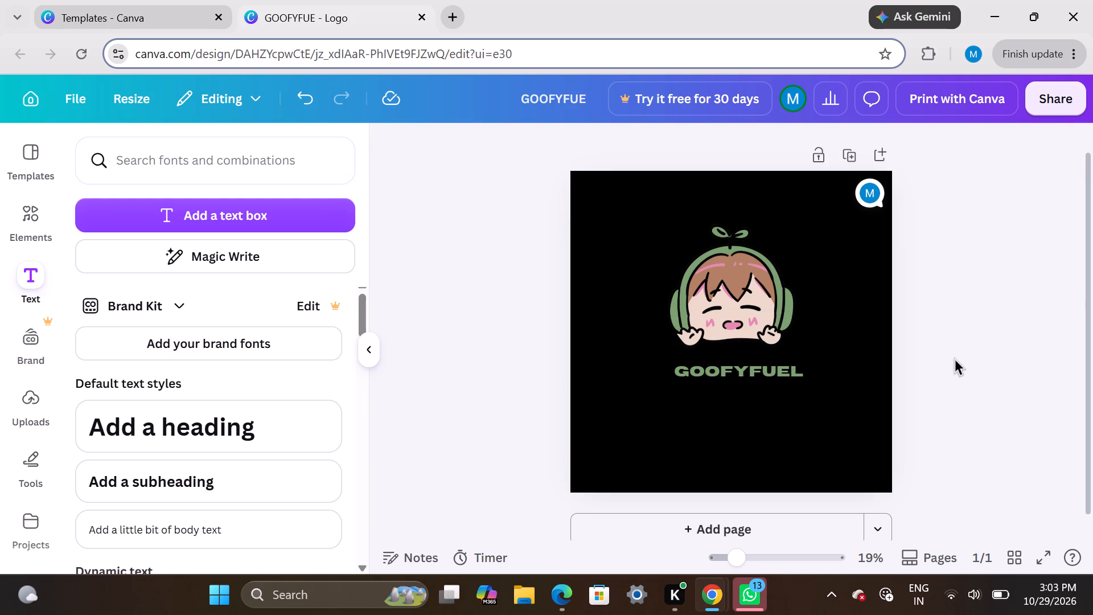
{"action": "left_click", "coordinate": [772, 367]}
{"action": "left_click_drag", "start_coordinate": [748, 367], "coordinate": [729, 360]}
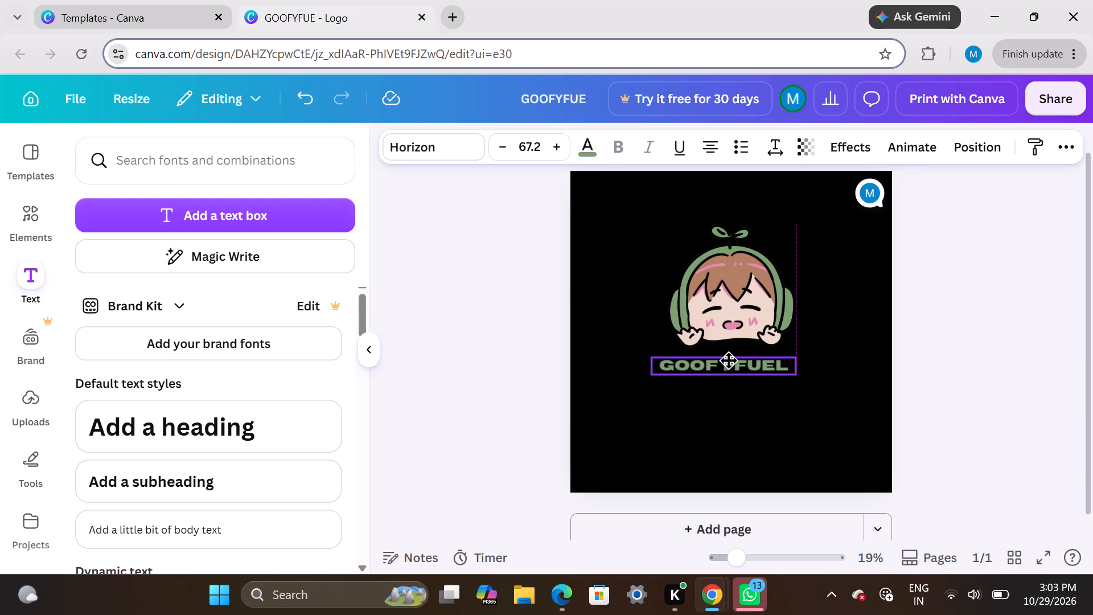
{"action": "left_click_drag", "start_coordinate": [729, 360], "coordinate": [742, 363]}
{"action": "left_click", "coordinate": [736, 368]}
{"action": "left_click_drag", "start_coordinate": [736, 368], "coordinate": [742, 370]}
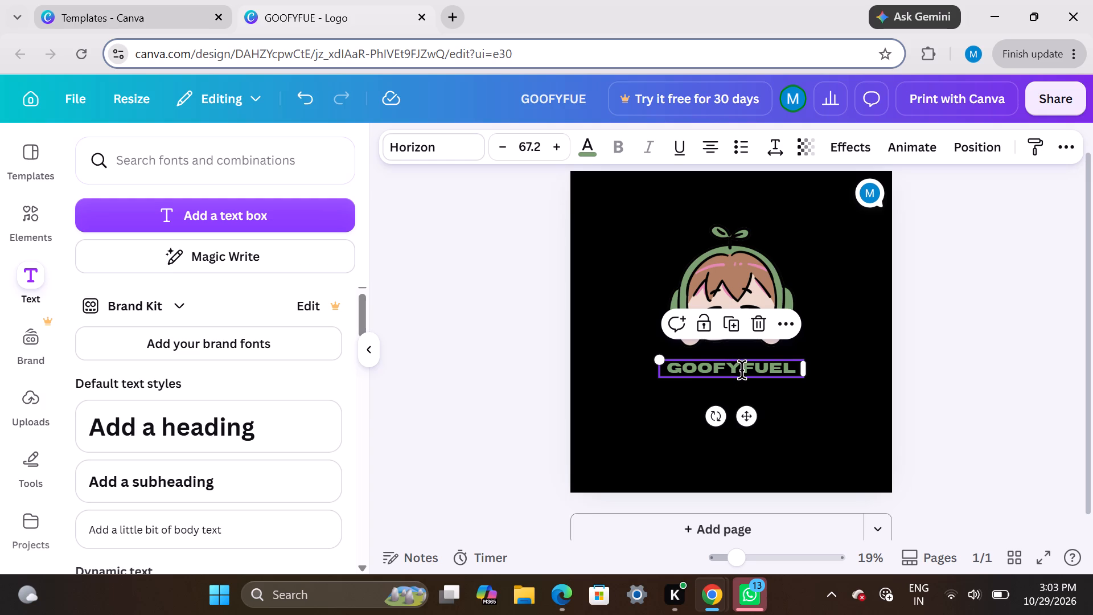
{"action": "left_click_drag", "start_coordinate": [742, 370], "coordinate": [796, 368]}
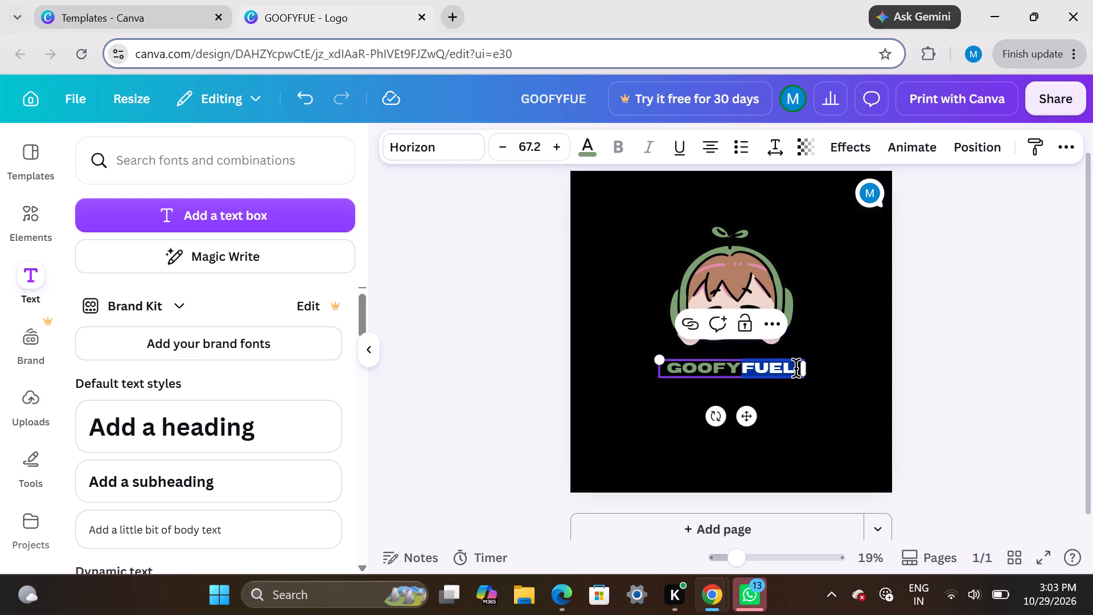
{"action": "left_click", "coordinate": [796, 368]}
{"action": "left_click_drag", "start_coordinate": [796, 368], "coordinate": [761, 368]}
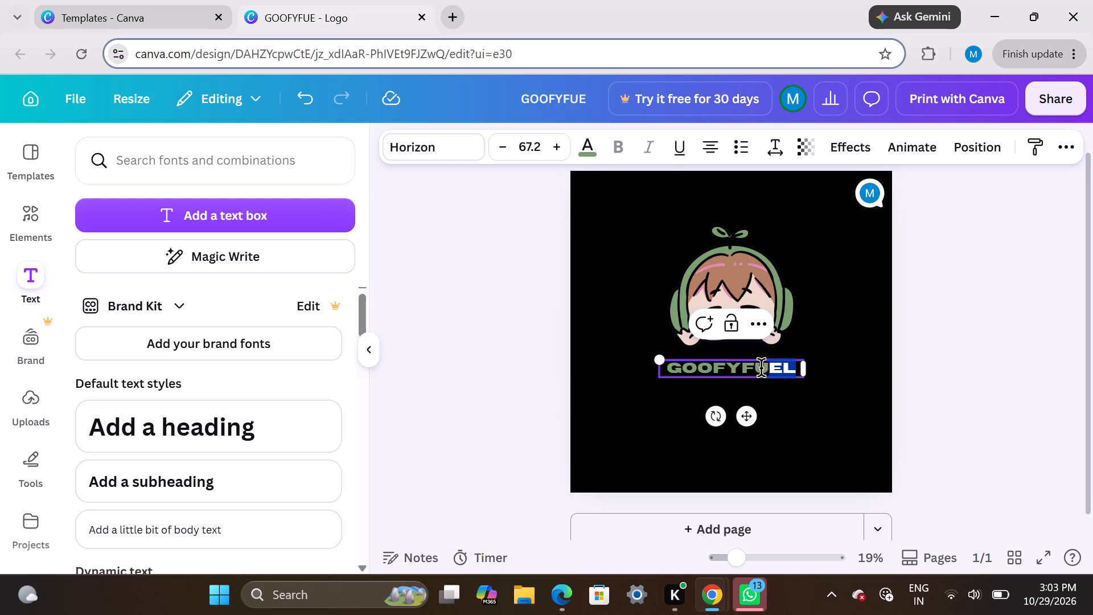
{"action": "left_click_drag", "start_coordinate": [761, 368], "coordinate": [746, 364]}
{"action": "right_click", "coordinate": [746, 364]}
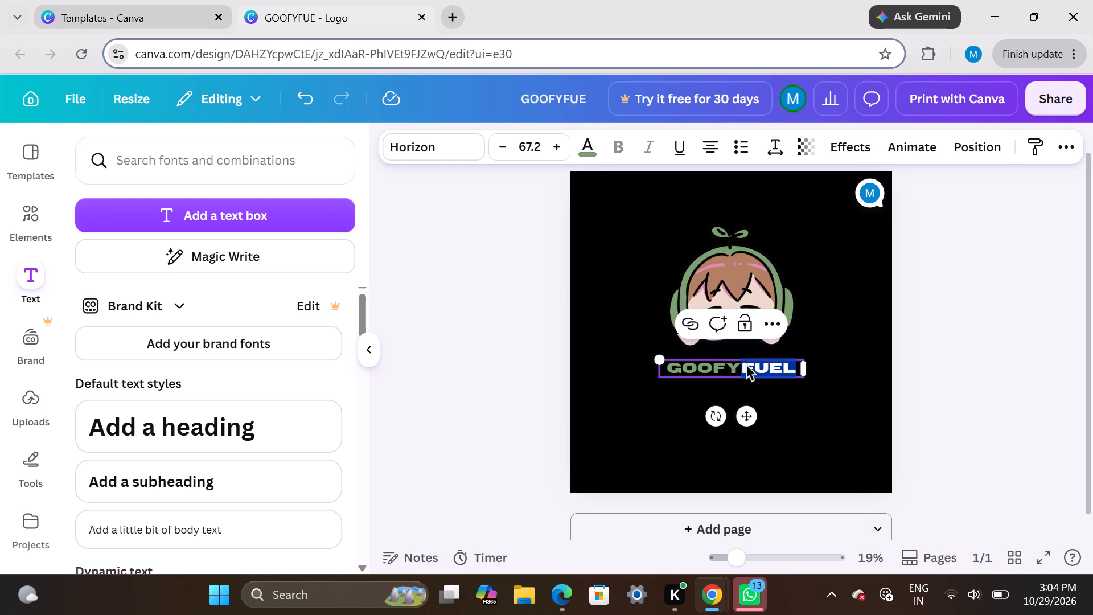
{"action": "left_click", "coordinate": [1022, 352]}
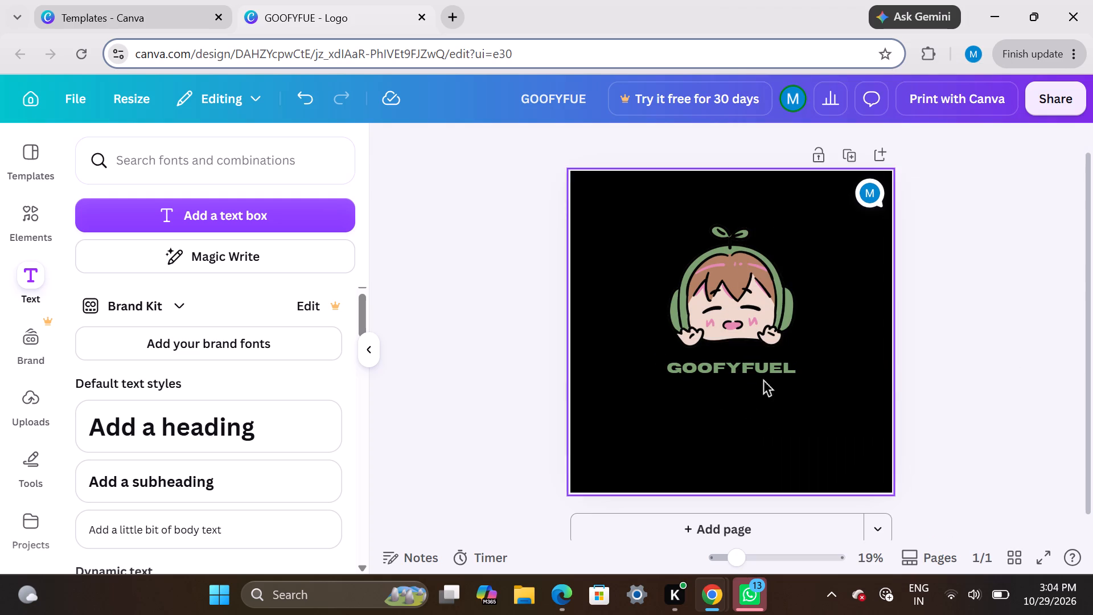
Shift the GOOFYFUEL text slightly lower beneath the character, keeping it horizontally centred.
{"action": "left_click_drag", "start_coordinate": [743, 366], "coordinate": [737, 366]}
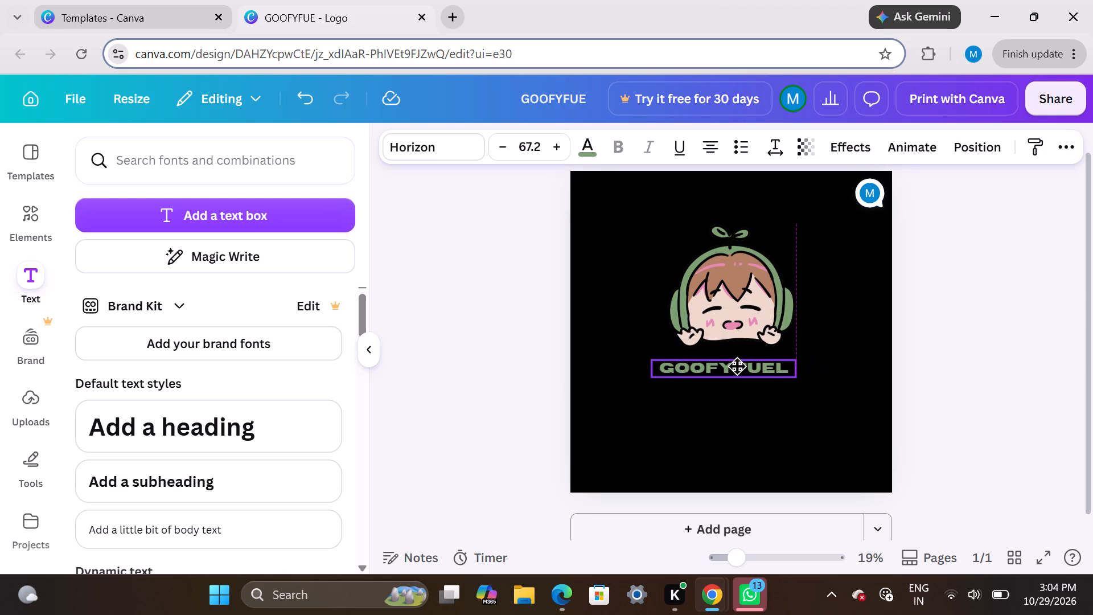
{"action": "left_click_drag", "start_coordinate": [737, 366], "coordinate": [742, 373]}
{"action": "left_click", "coordinate": [1018, 382]}
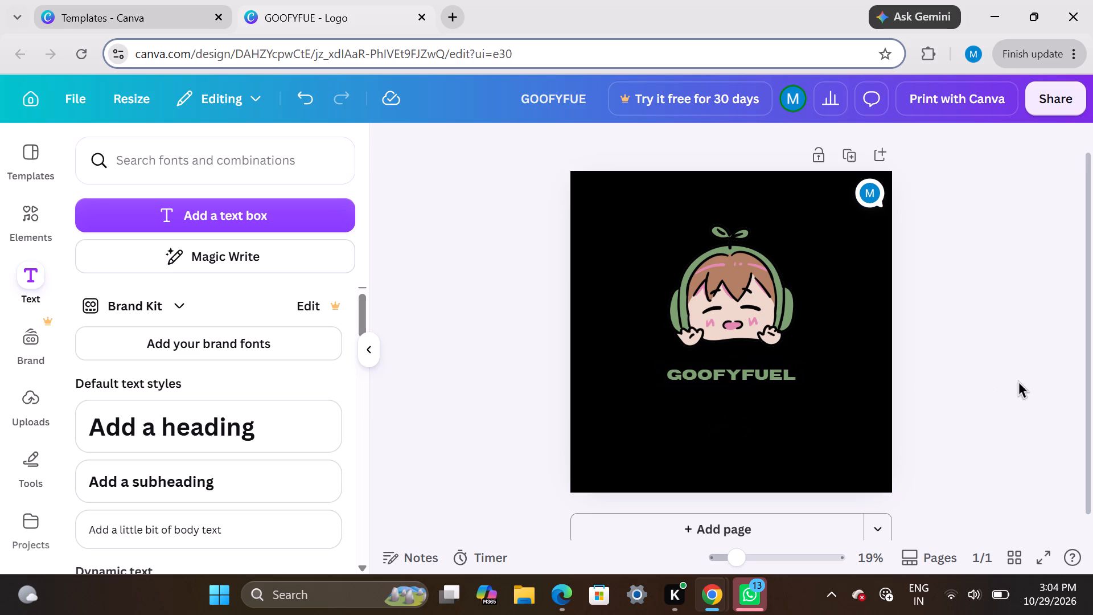
Nudge the green-headphone character slightly down towards the GOOFYFUEL text.
{"action": "left_click", "coordinate": [730, 318]}
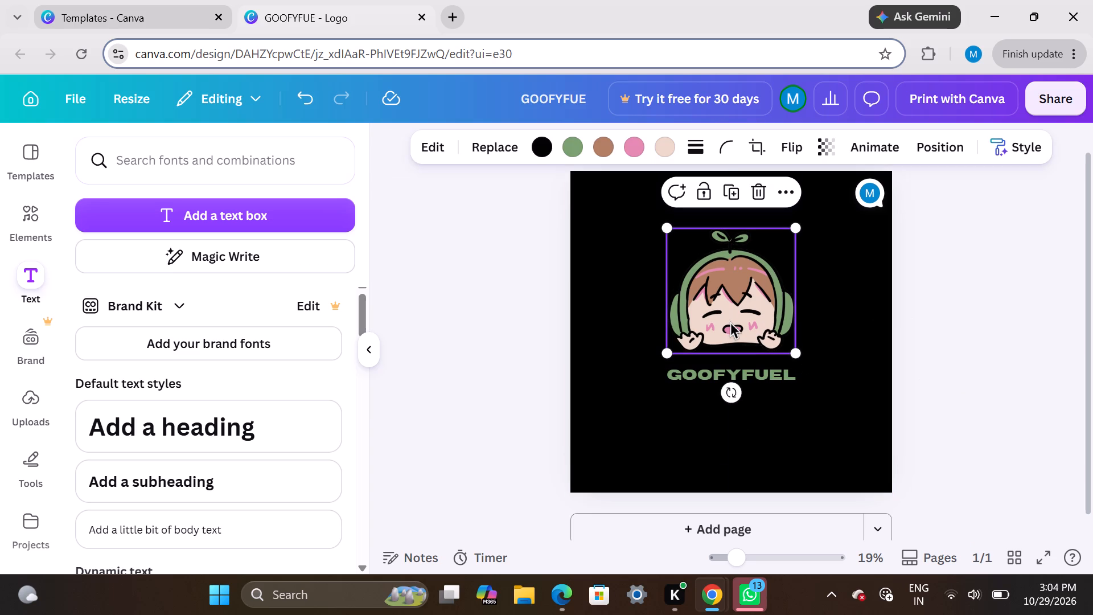
{"action": "left_click", "coordinate": [775, 379]}
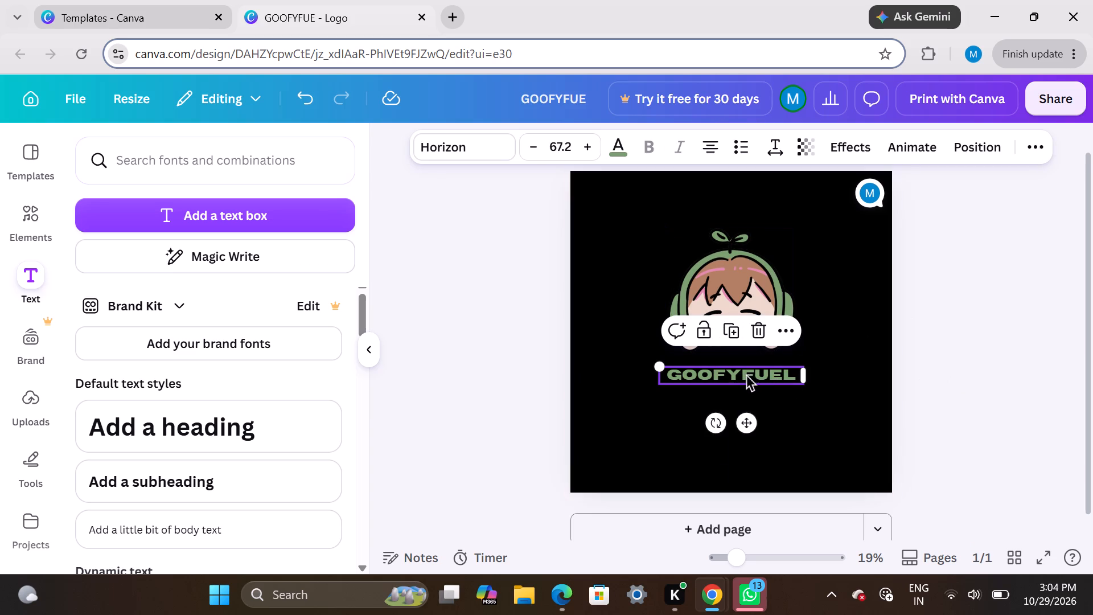
{"action": "left_click", "coordinate": [743, 374]}
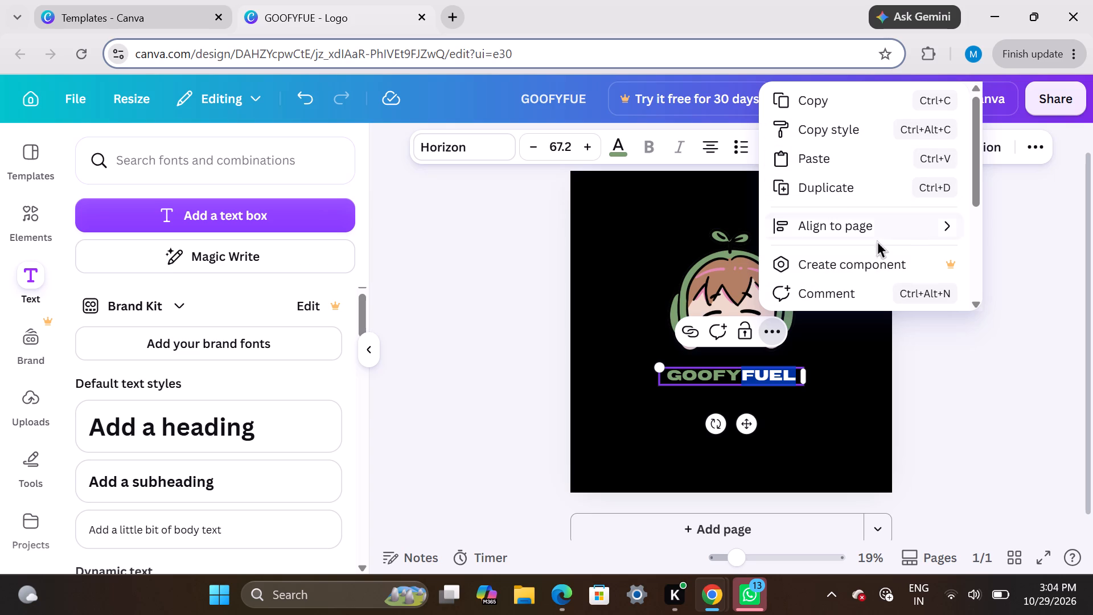
{"action": "left_click", "coordinate": [883, 191]}
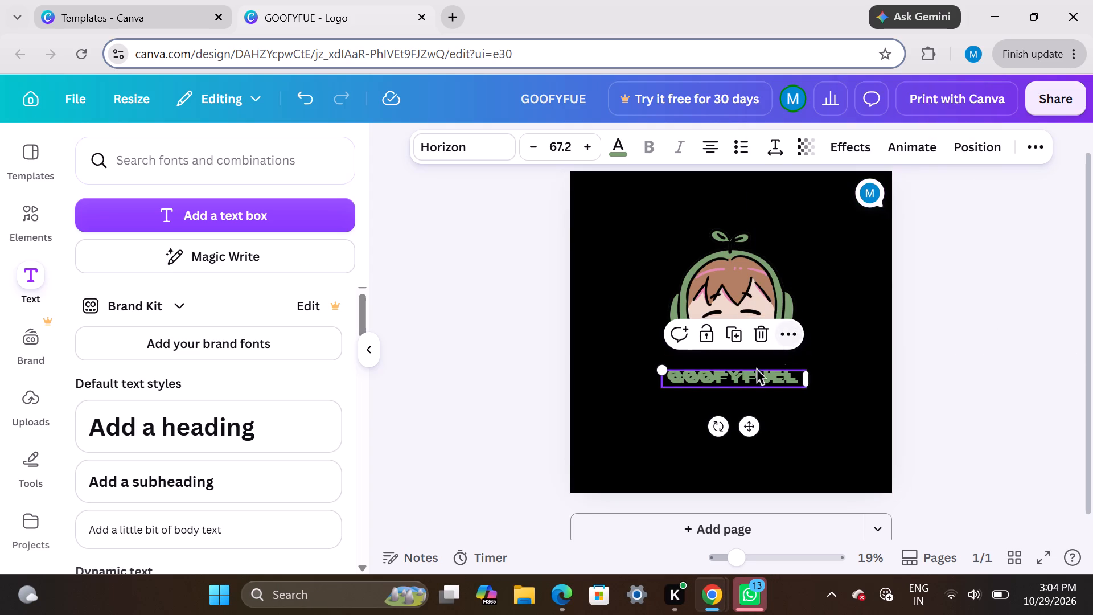
{"action": "left_click", "coordinate": [749, 379]}
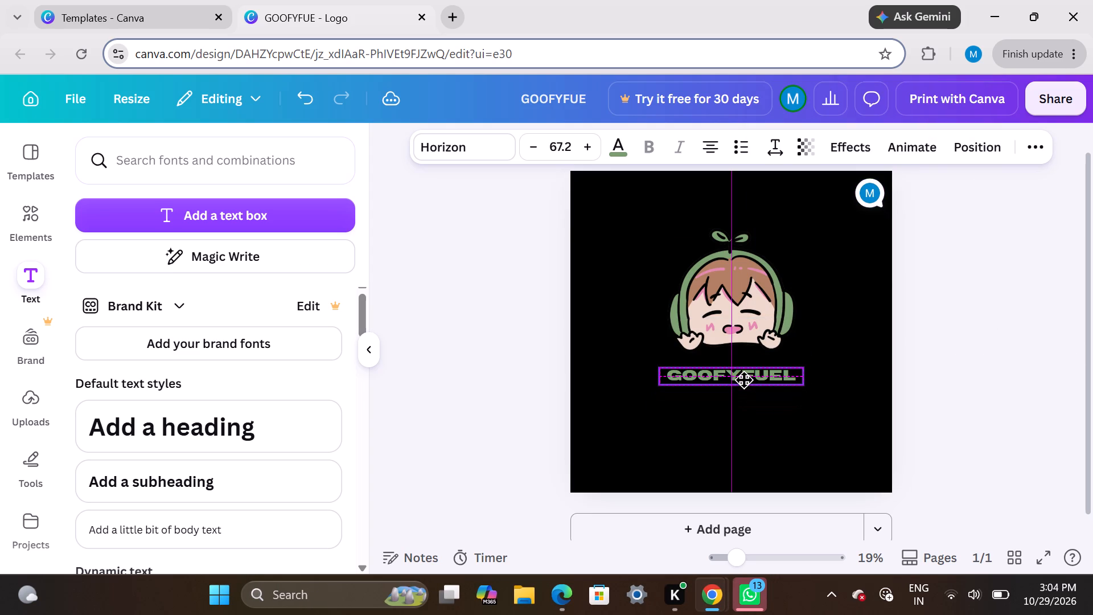
{"action": "left_click", "coordinate": [988, 429]}
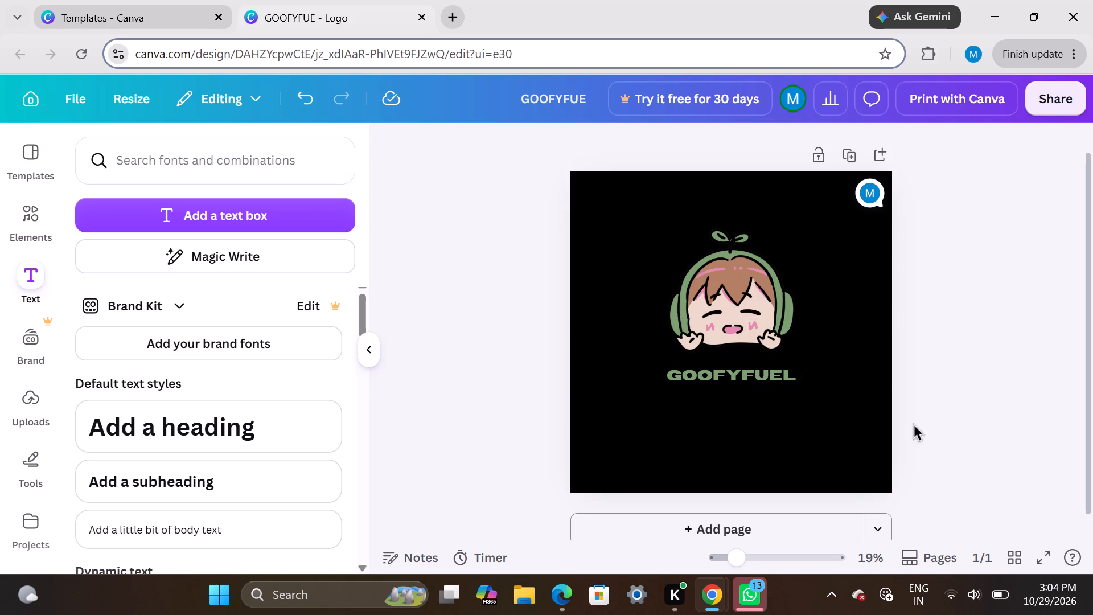
Change the text colour of the upper GOOFYFUEL copy to white.
{"action": "left_click", "coordinate": [761, 373]}
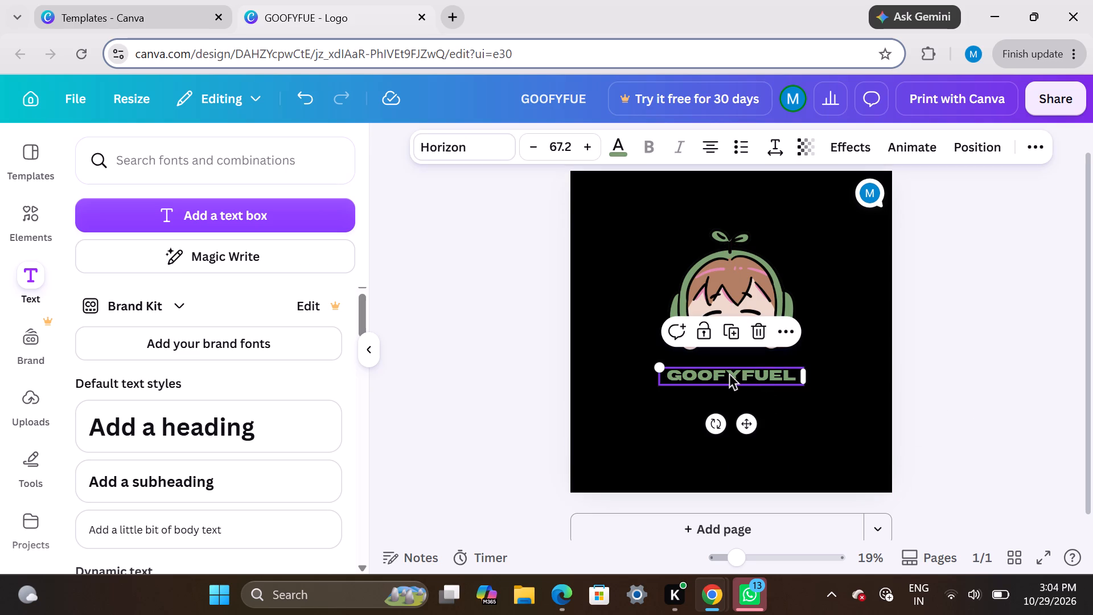
{"action": "left_click", "coordinate": [620, 145]}
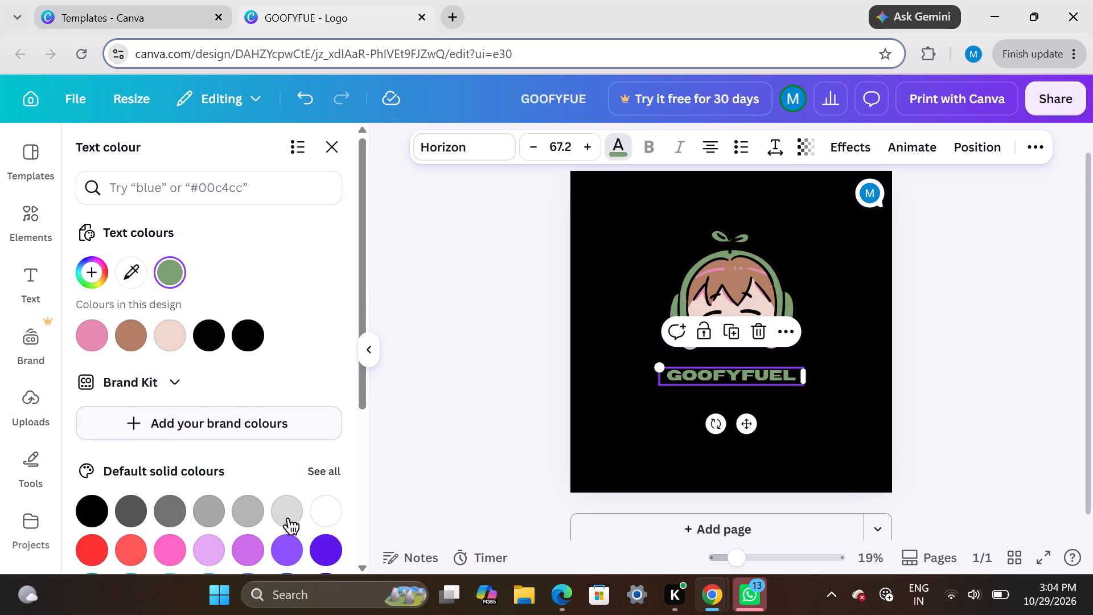
{"action": "left_click", "coordinate": [324, 518]}
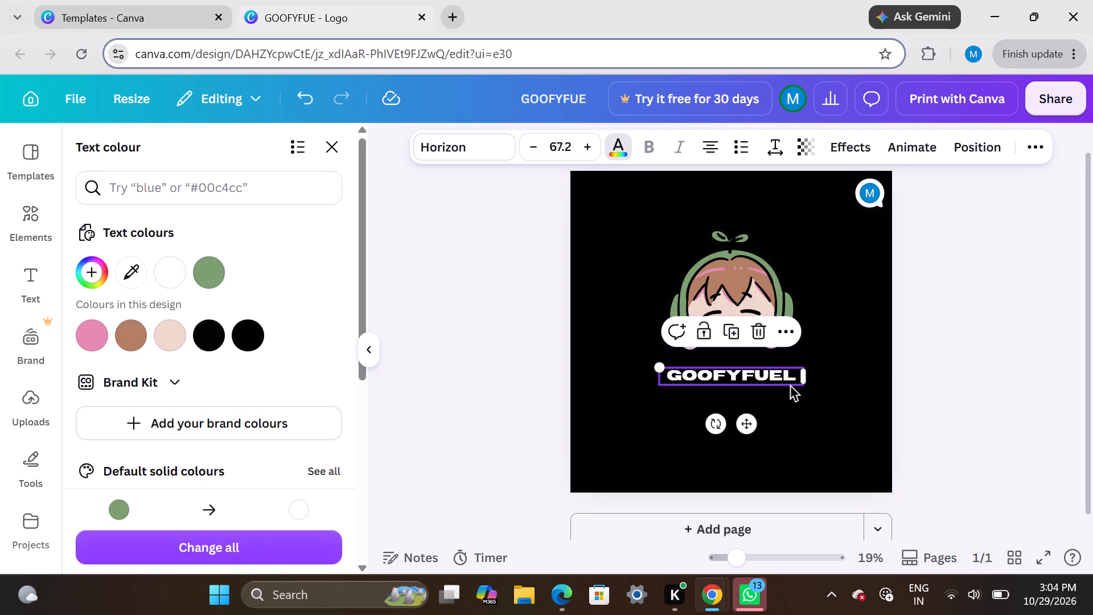
Remove the letters GOOFY from the white copy, leaving only FUEL.
{"action": "left_click", "coordinate": [734, 373]}
{"action": "left_click", "coordinate": [749, 379]}
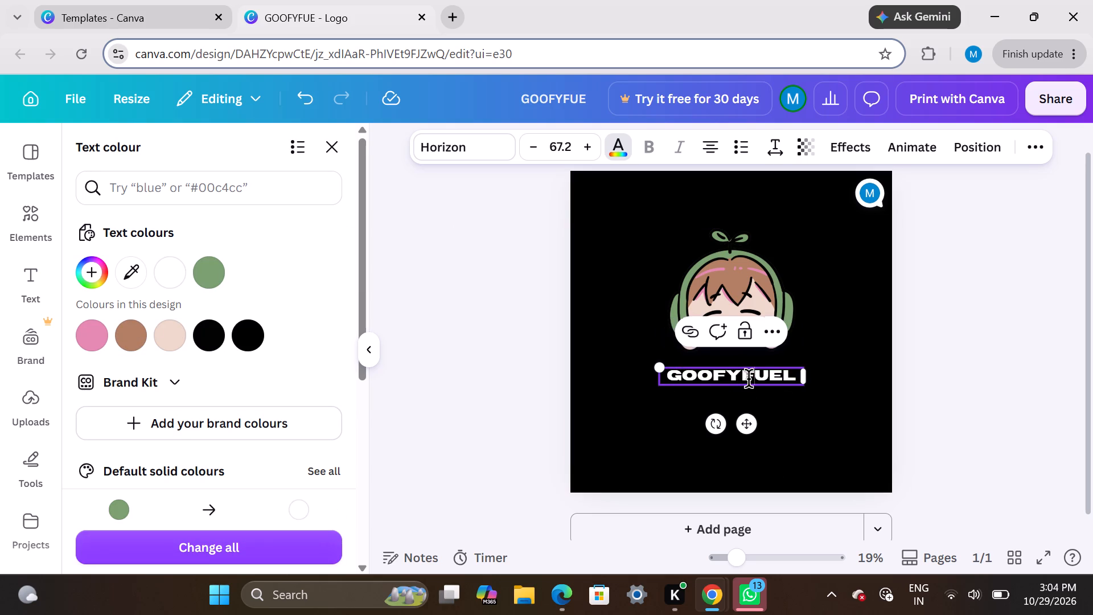
{"action": "left_click", "coordinate": [742, 371]}
{"action": "key", "text": "BackSpace"}
{"action": "key", "text": "BackSpace"}
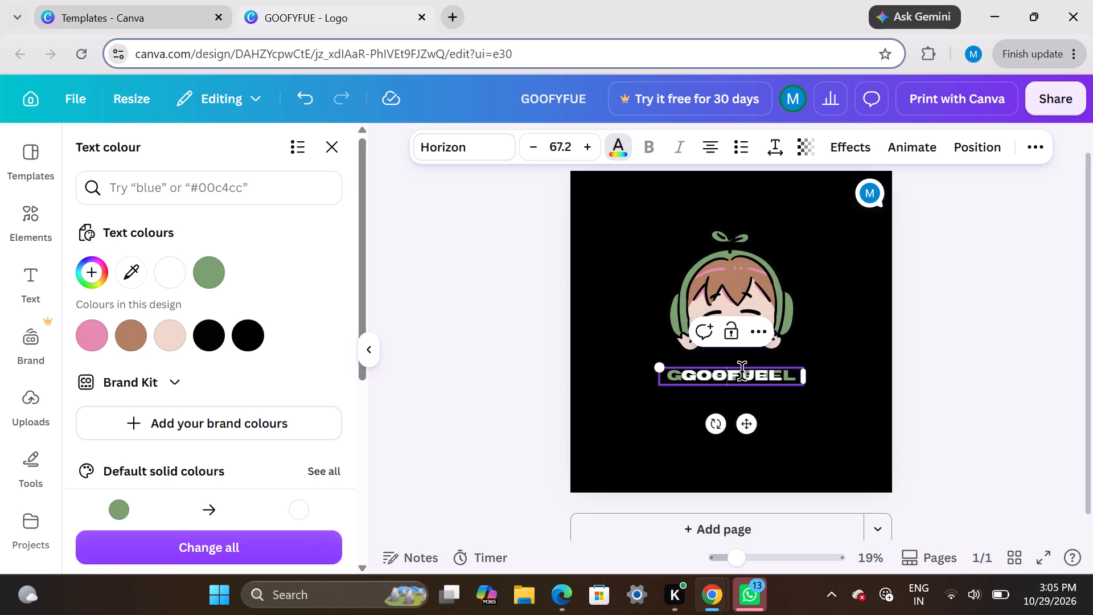
{"action": "key", "text": "BackSpace"}
{"action": "key", "text": "BackSpace"}
{"action": "key", "text": "BackSpace"}
{"action": "key", "text": "BackSpace"}
{"action": "key", "text": "BackSpace"}
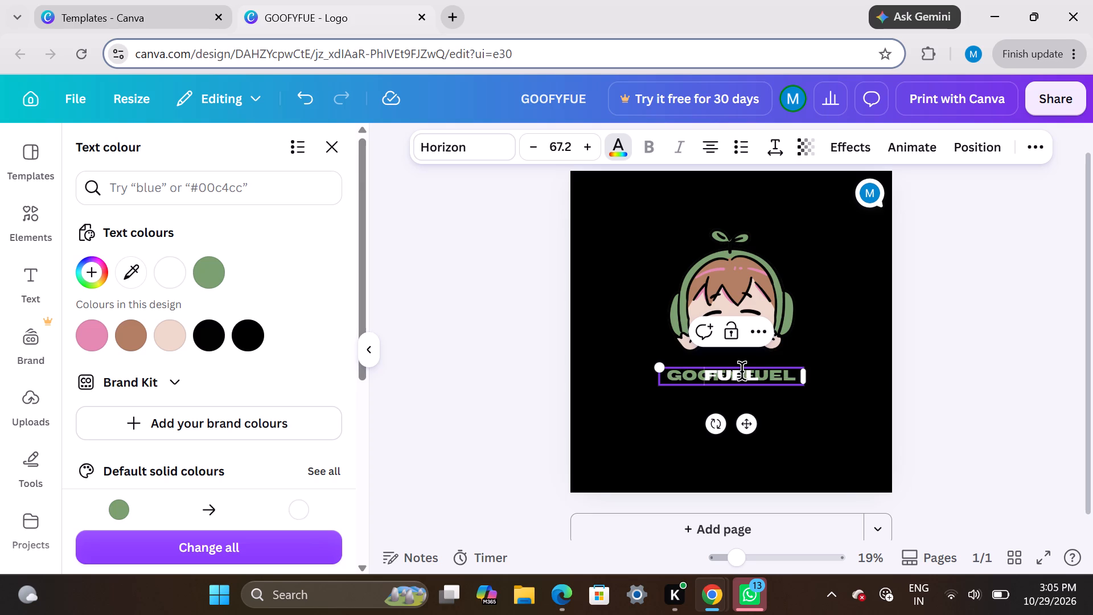
Move the white FUEL text sideways so it exactly covers the FUEL letters of the green GOOFYFUEL text.
{"action": "left_click_drag", "start_coordinate": [746, 424], "coordinate": [765, 424]}
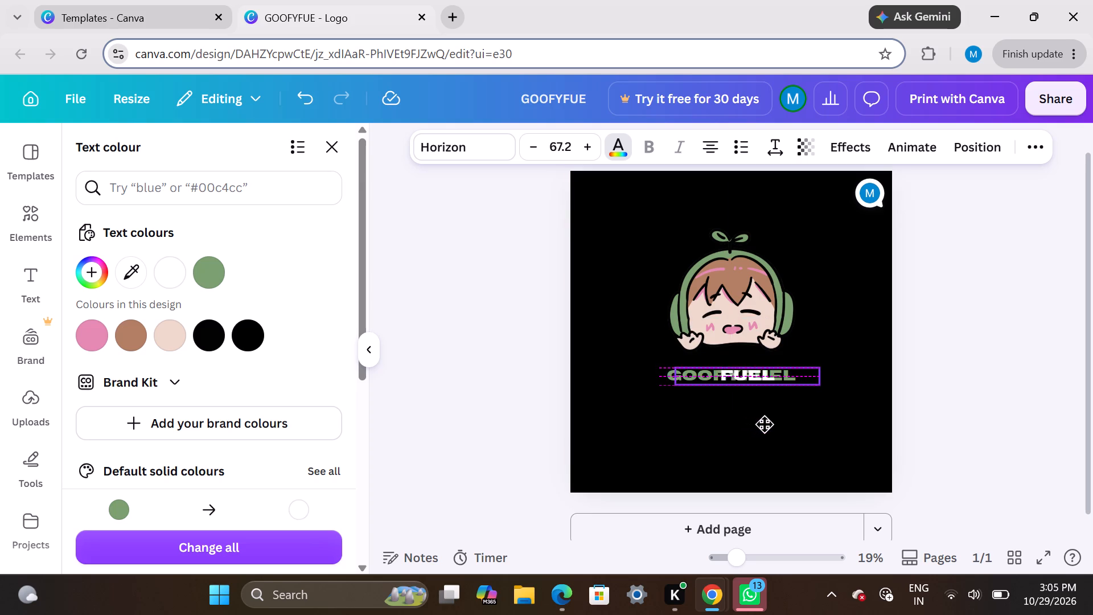
{"action": "left_click_drag", "start_coordinate": [765, 424], "coordinate": [784, 424]}
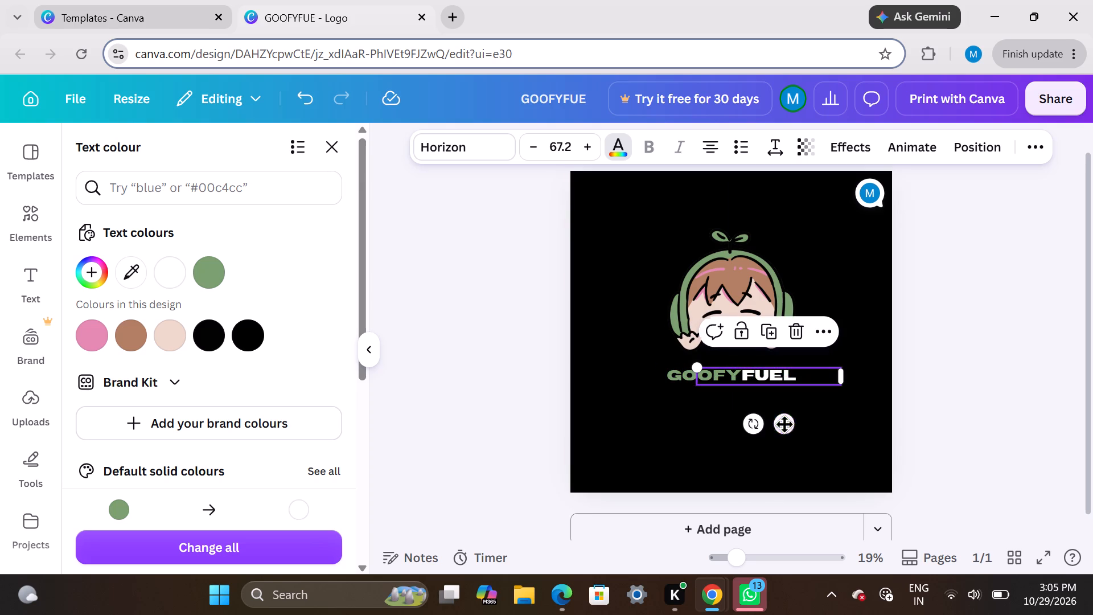
{"action": "left_click", "coordinate": [930, 432]}
{"action": "left_click", "coordinate": [919, 435]}
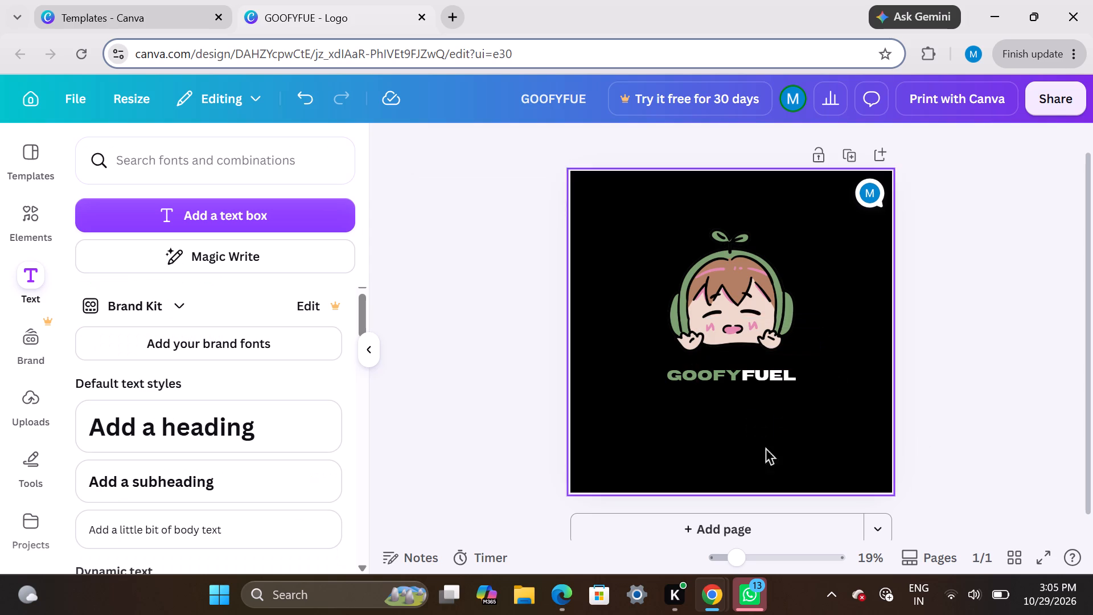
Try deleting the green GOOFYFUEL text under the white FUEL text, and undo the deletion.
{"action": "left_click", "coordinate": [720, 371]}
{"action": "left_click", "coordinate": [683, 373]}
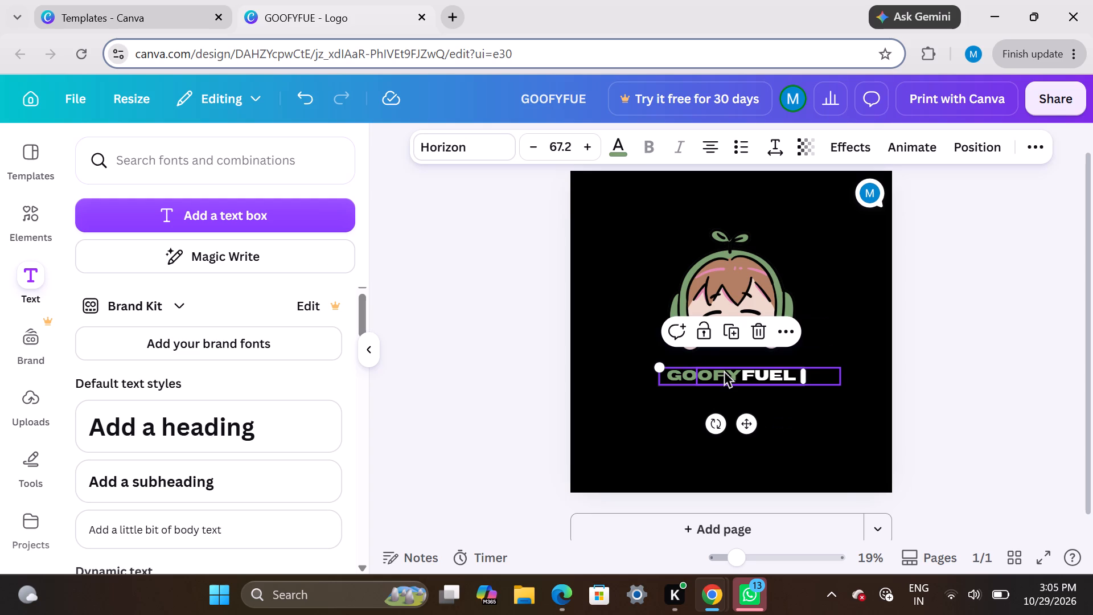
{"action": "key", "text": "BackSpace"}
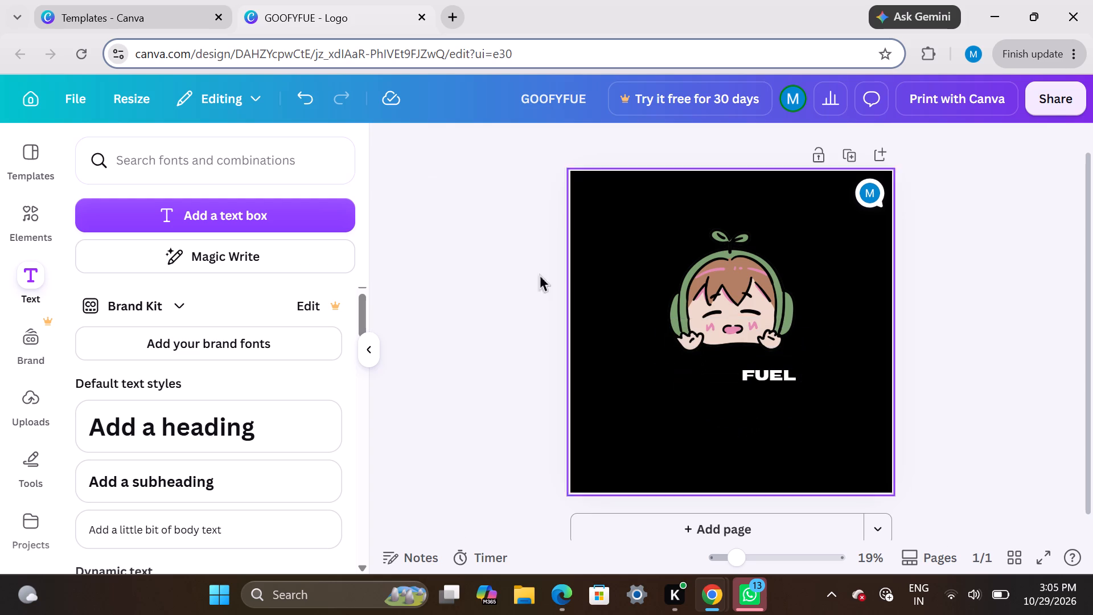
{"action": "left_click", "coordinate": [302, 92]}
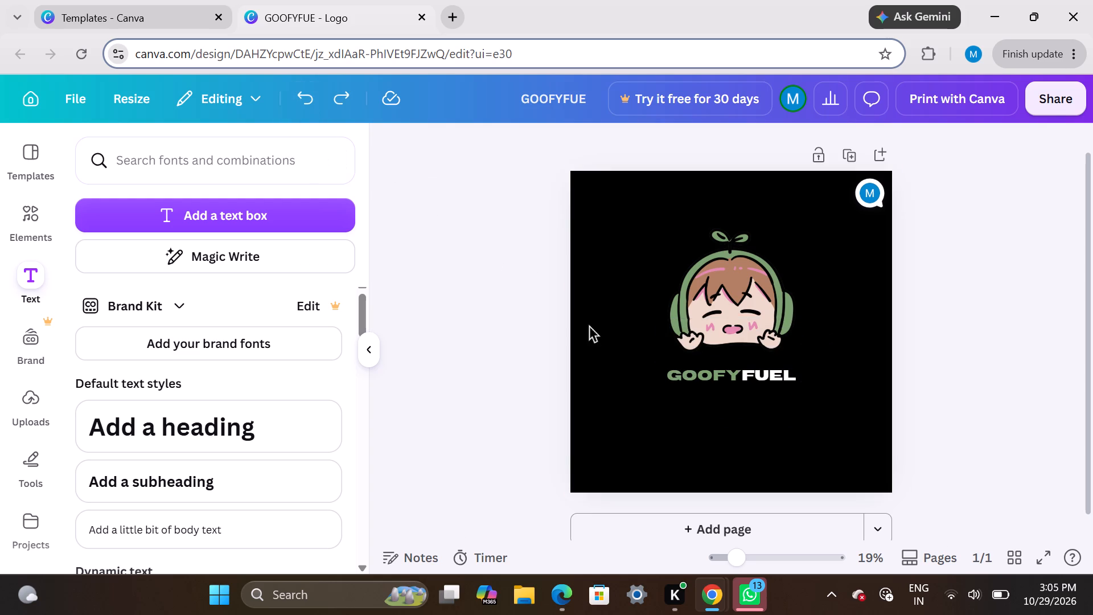
Move the white FUEL text below the green GOOFYFUEL text and select the green text for editing.
{"action": "left_click_drag", "start_coordinate": [769, 374], "coordinate": [784, 413]}
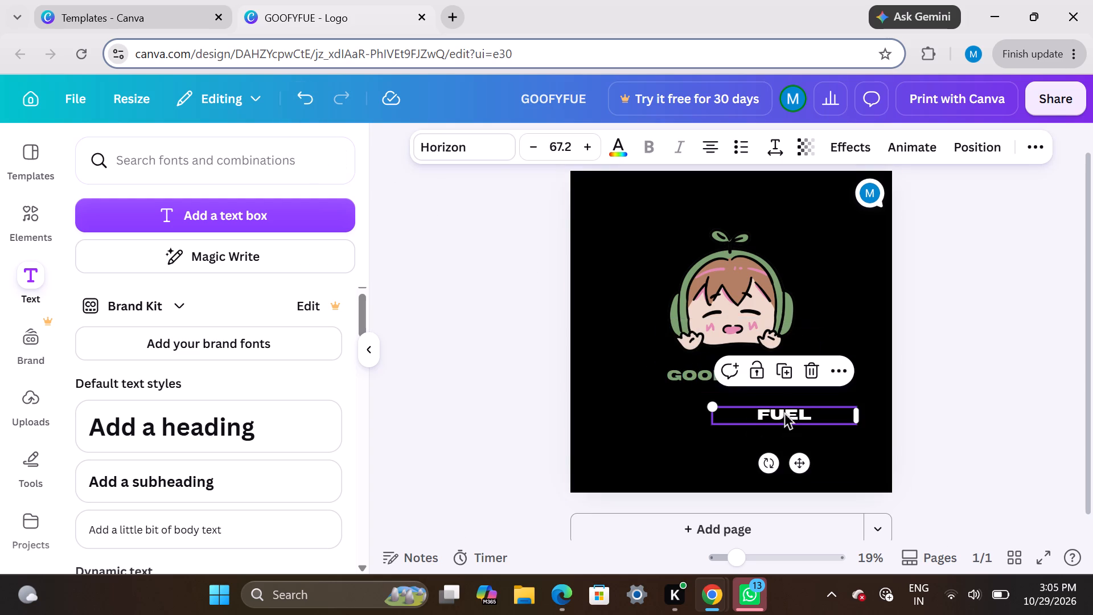
{"action": "left_click", "coordinate": [704, 370]}
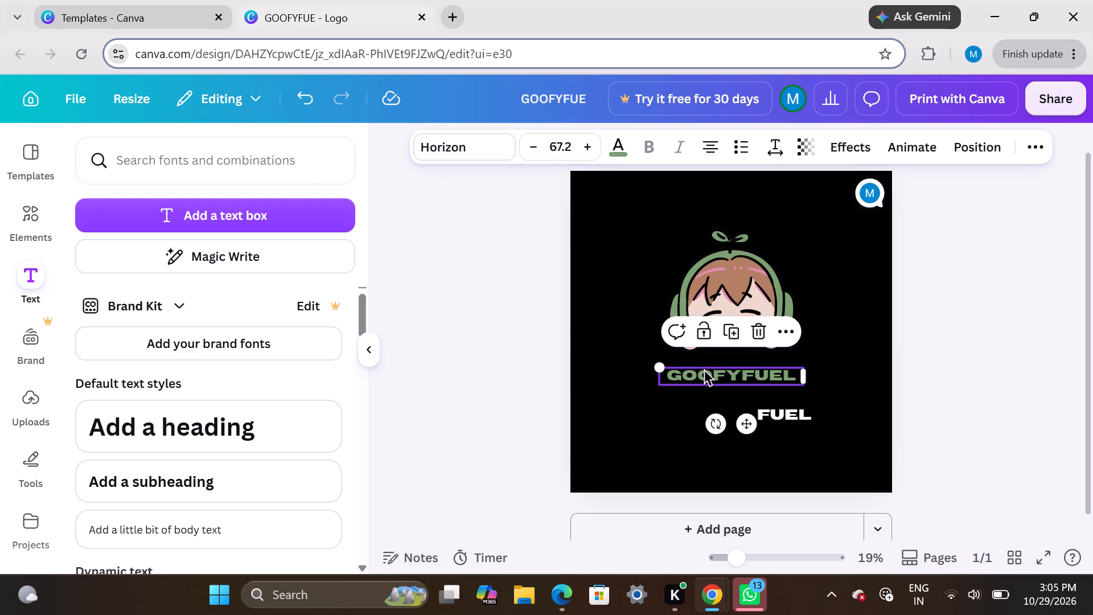
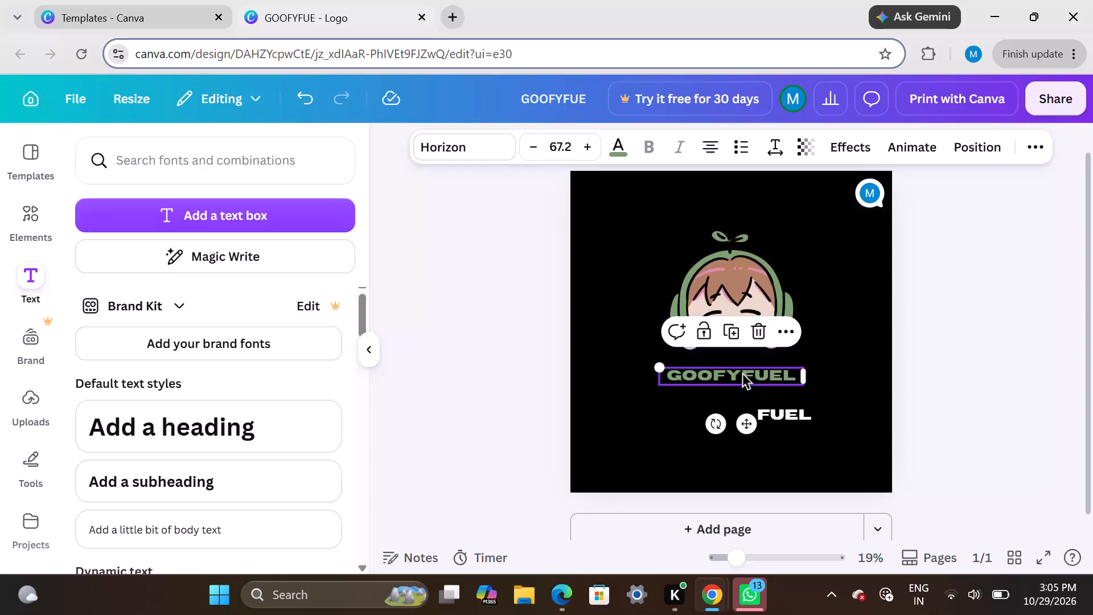
Delete the letters FUEL from the green GOOFYFUEL text, leaving only GOOFY beneath the character.
{"action": "left_click", "coordinate": [742, 373]}
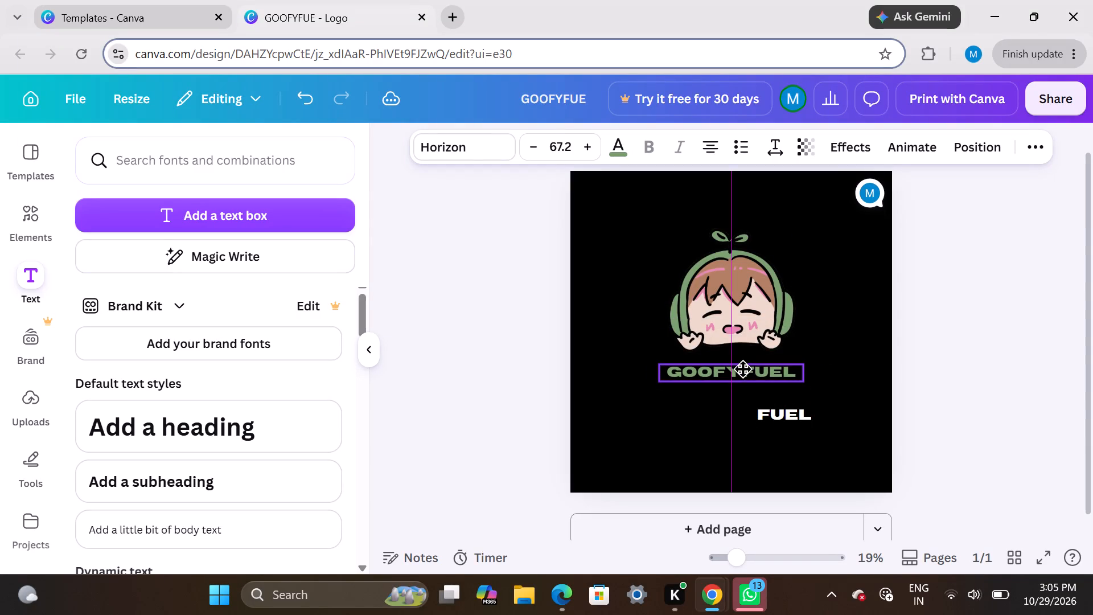
{"action": "triple_click", "coordinate": [743, 369]}
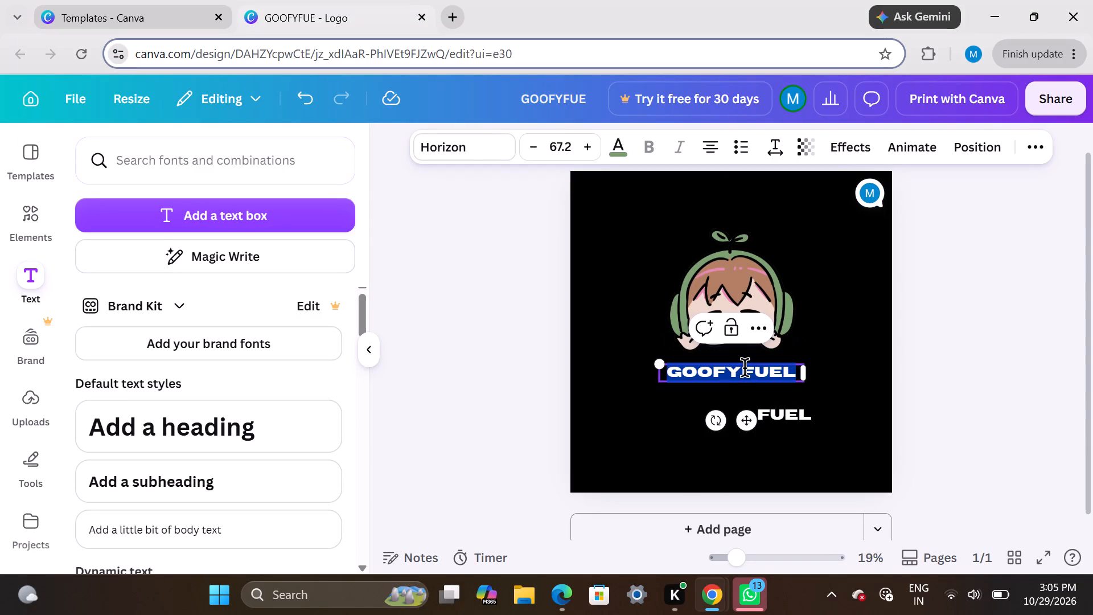
{"action": "left_click", "coordinate": [745, 368]}
{"action": "left_click_drag", "start_coordinate": [745, 368], "coordinate": [804, 370]}
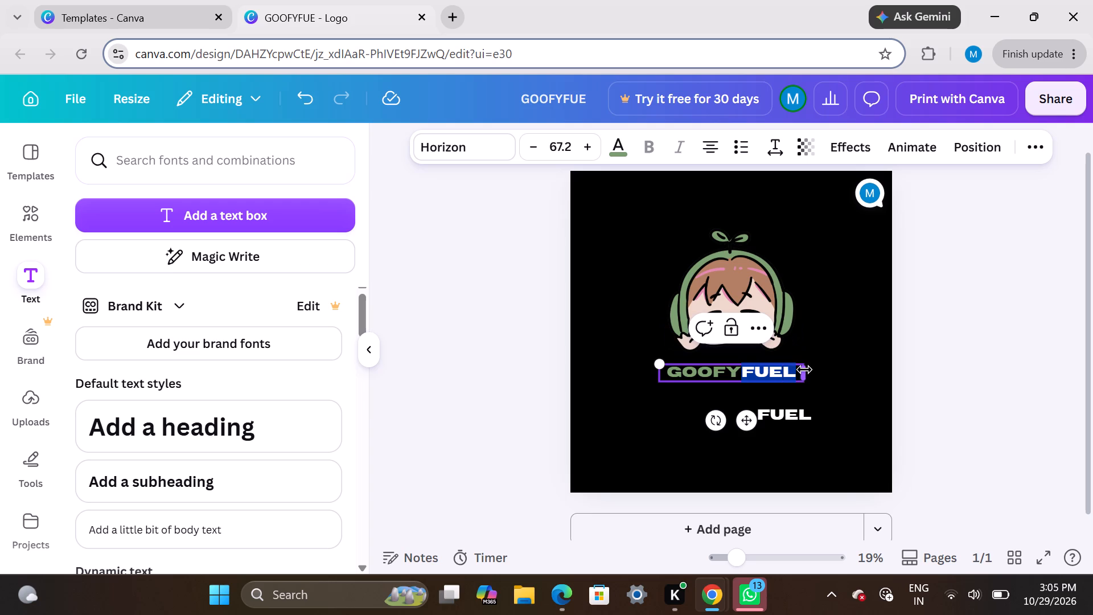
{"action": "left_click_drag", "start_coordinate": [804, 370], "coordinate": [847, 390]}
{"action": "key", "text": "BackSpace"}
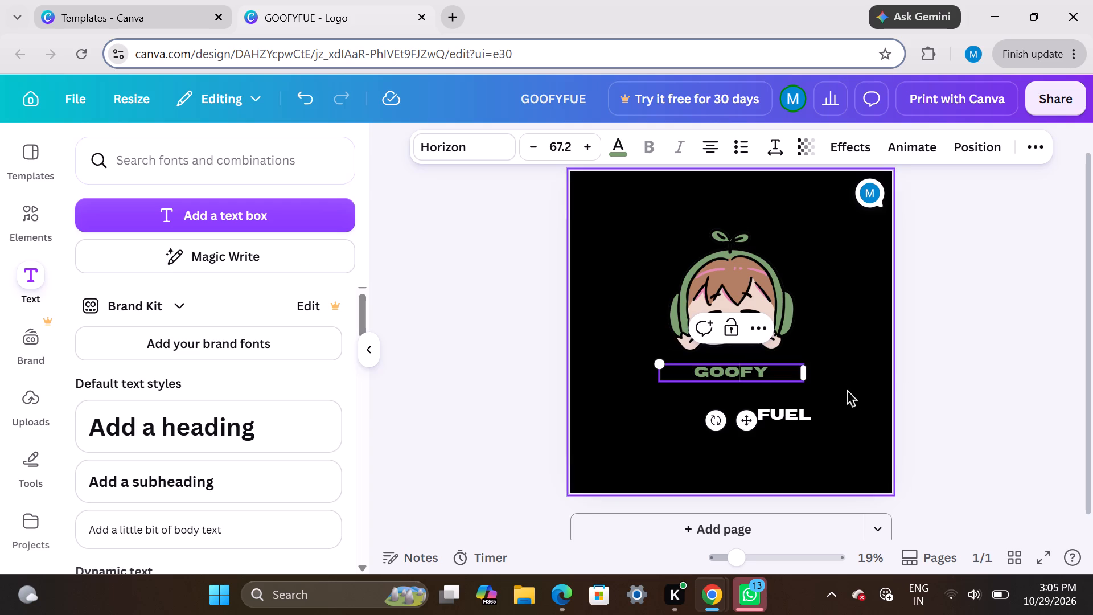
{"action": "left_click_drag", "start_coordinate": [847, 390], "coordinate": [779, 376]}
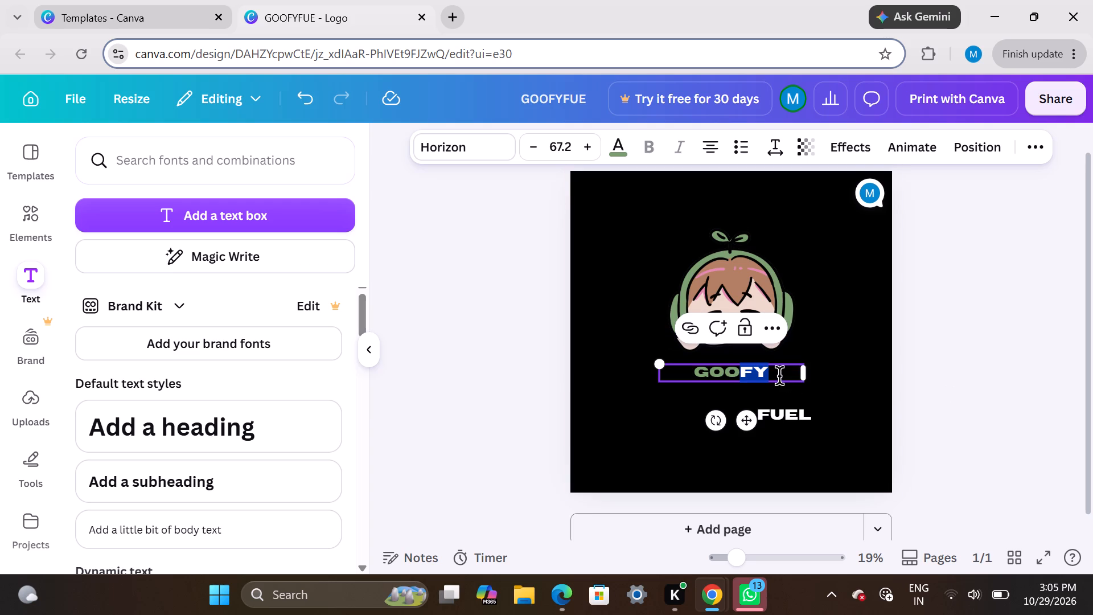
{"action": "left_click", "coordinate": [779, 376]}
{"action": "left_click", "coordinate": [779, 376]}
{"action": "left_click", "coordinate": [977, 375]}
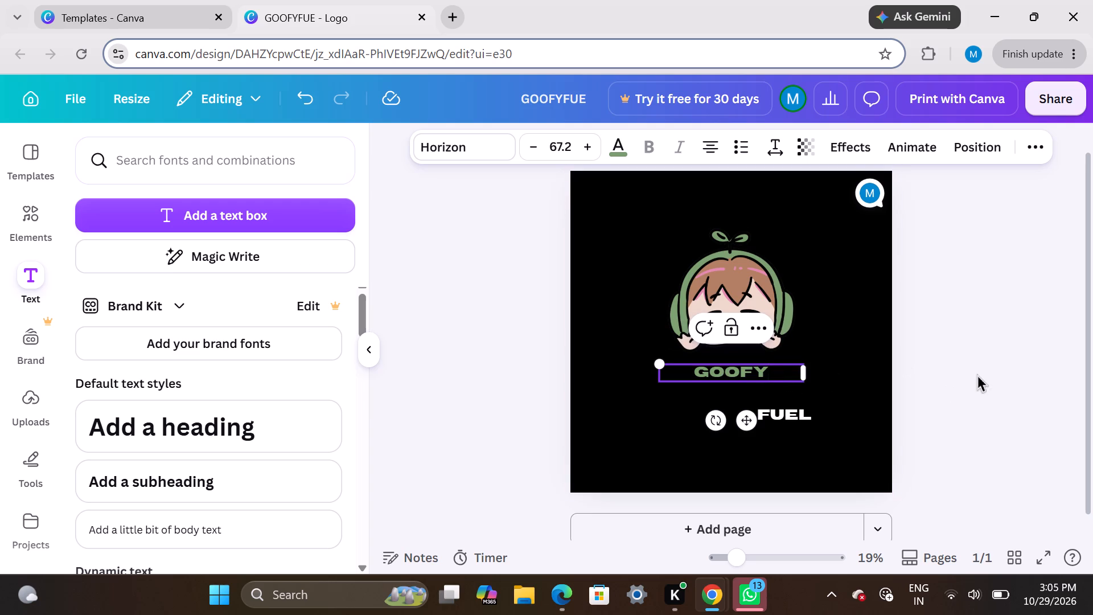
Shift the green GOOFY text to the left and raise the white FUEL text onto the same line beside it.
{"action": "left_click", "coordinate": [749, 364]}
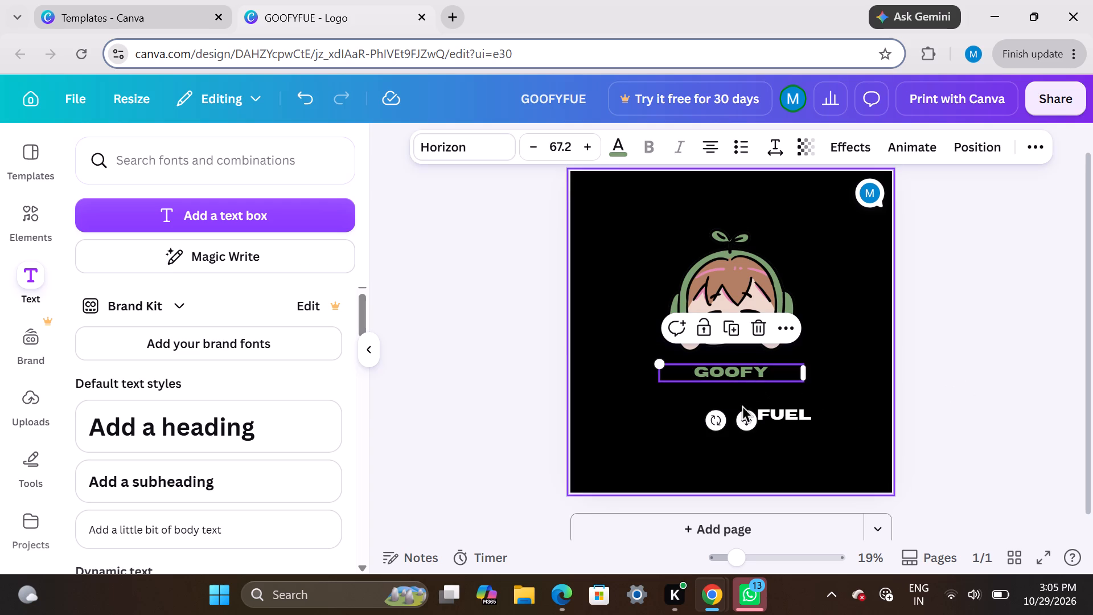
{"action": "left_click_drag", "start_coordinate": [747, 423], "coordinate": [734, 423]}
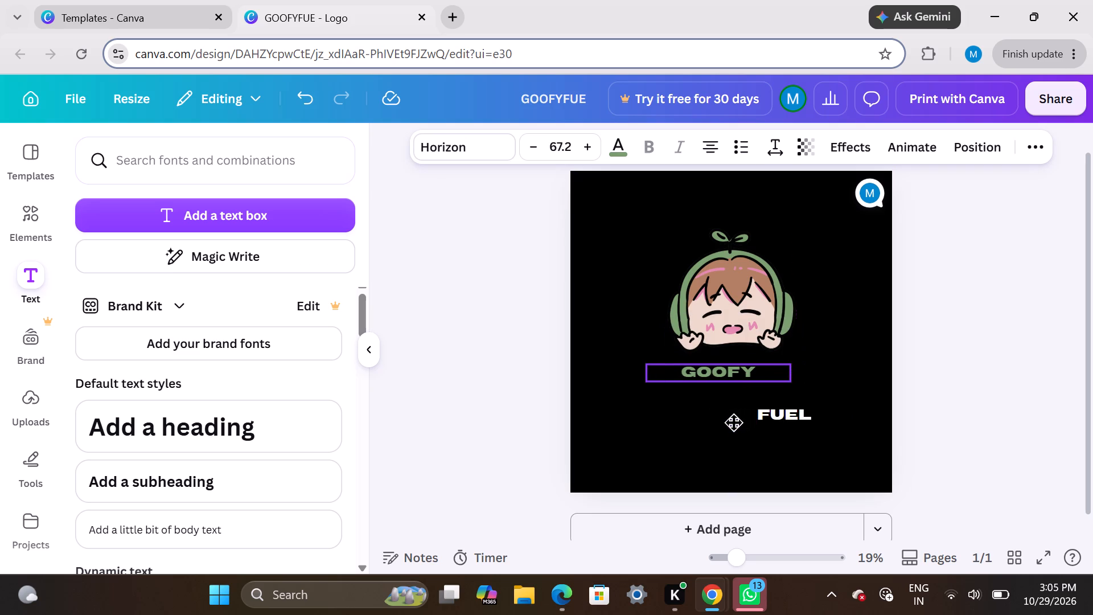
{"action": "left_click_drag", "start_coordinate": [734, 423], "coordinate": [725, 423]}
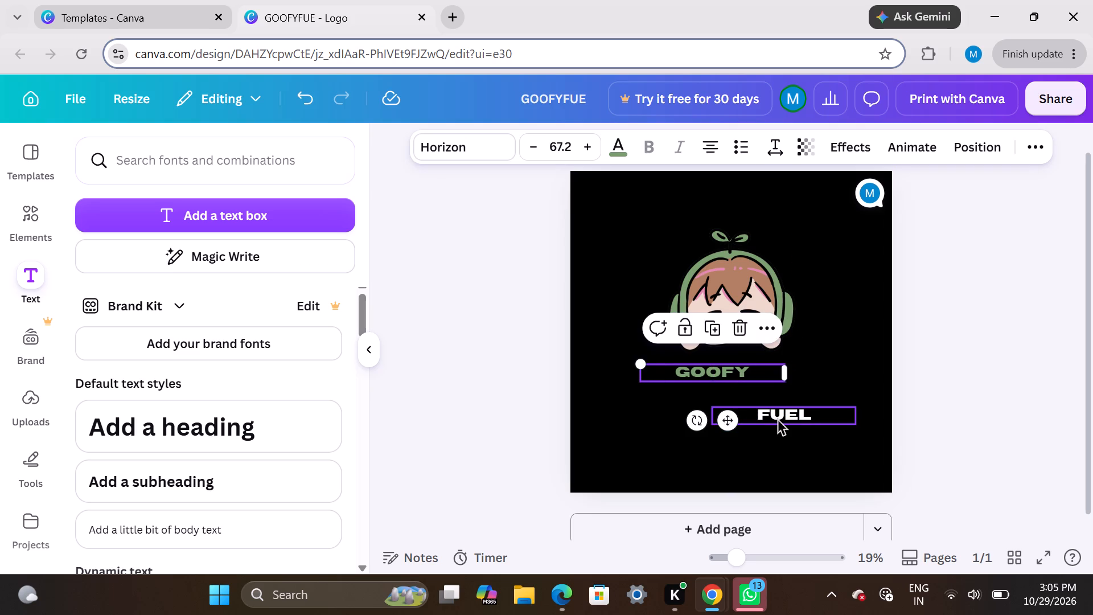
{"action": "left_click", "coordinate": [778, 419]}
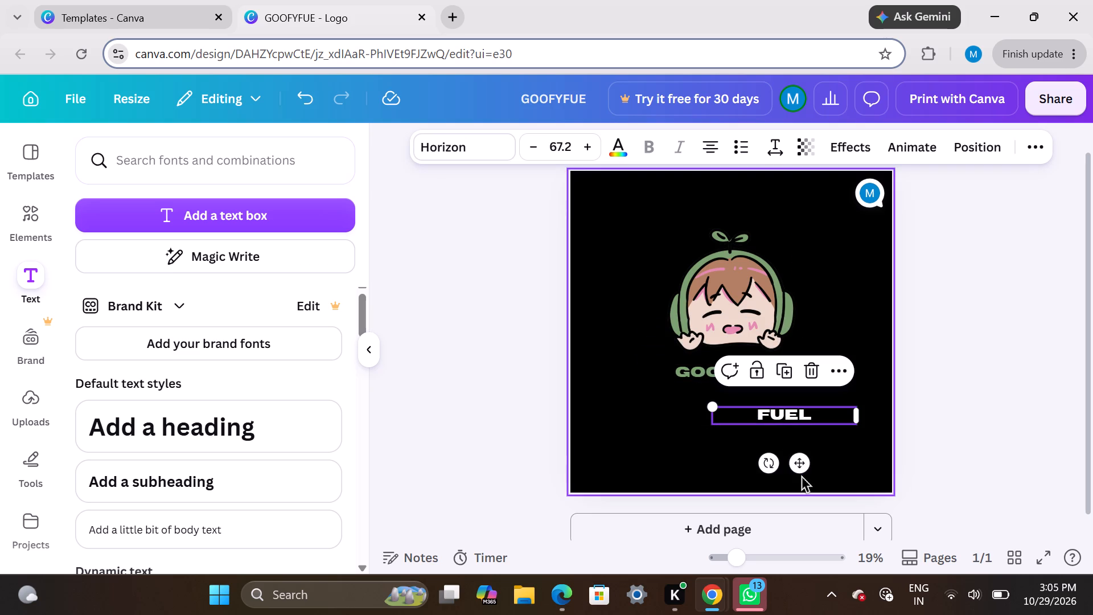
{"action": "left_click", "coordinate": [802, 476]}
{"action": "left_click", "coordinate": [797, 415]}
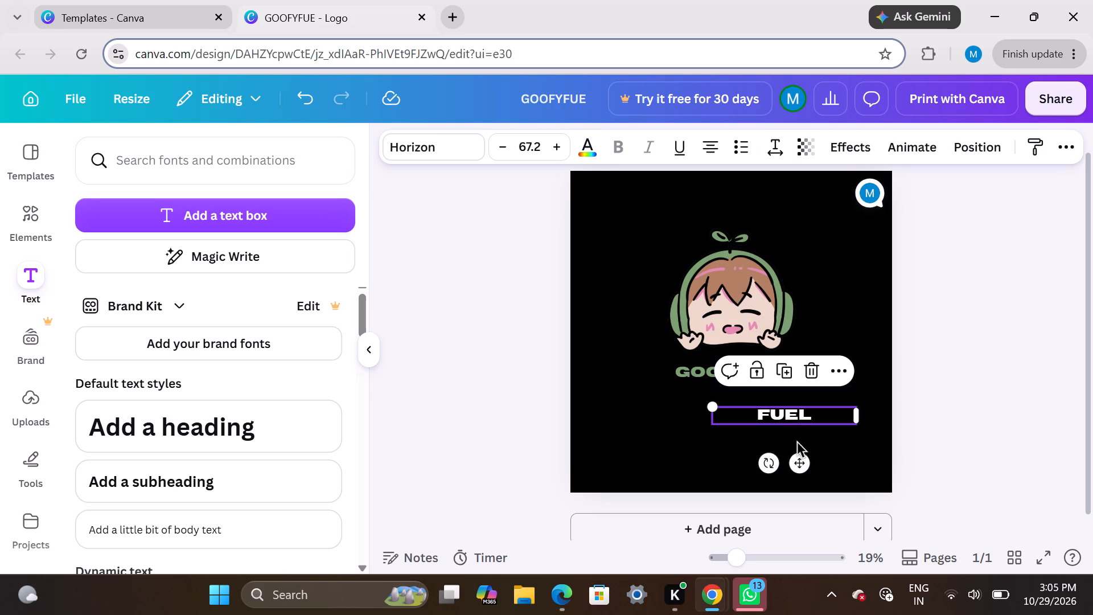
{"action": "left_click_drag", "start_coordinate": [802, 465], "coordinate": [803, 424]}
{"action": "left_click", "coordinate": [978, 445]}
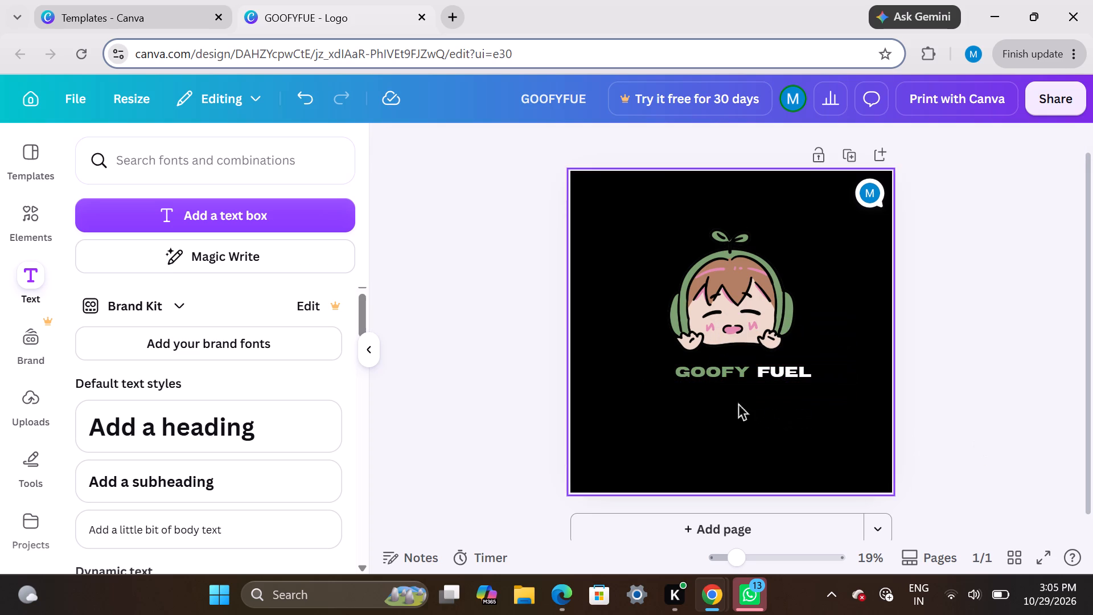
Adjust the horizontal spacing of GOOFY and FUEL so they sit centred under the character with a small gap between the words.
{"action": "left_click", "coordinate": [695, 370]}
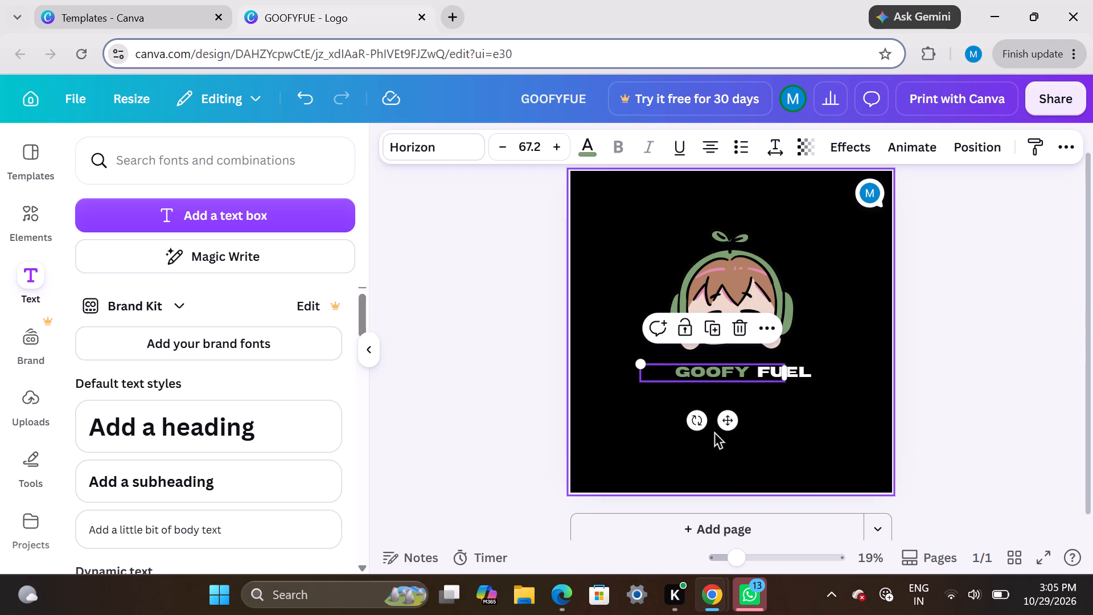
{"action": "left_click_drag", "start_coordinate": [725, 417], "coordinate": [700, 417]}
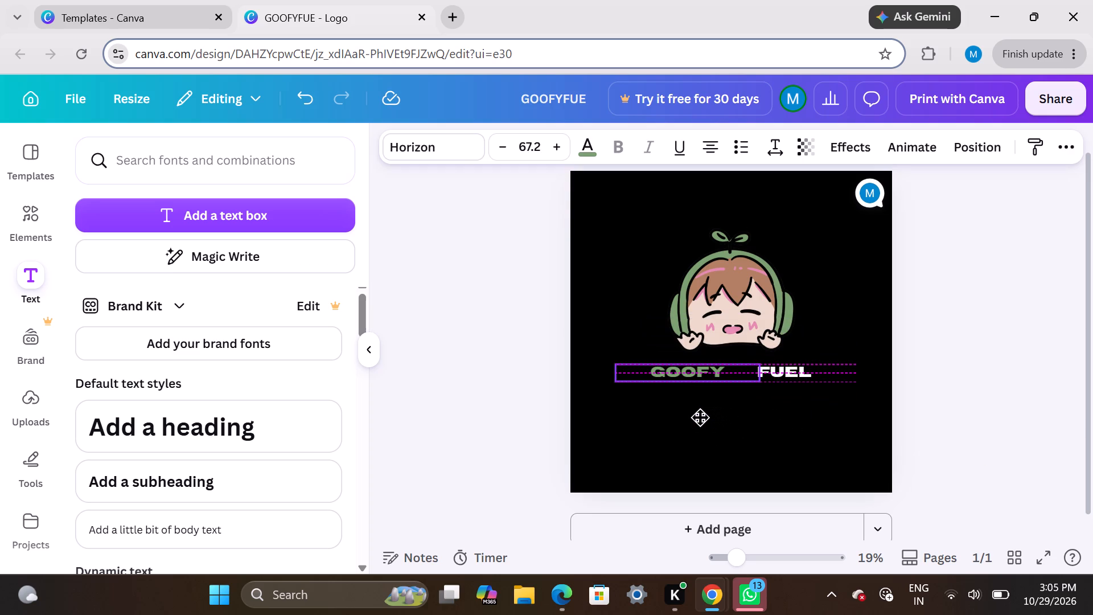
{"action": "left_click_drag", "start_coordinate": [700, 417], "coordinate": [699, 417]}
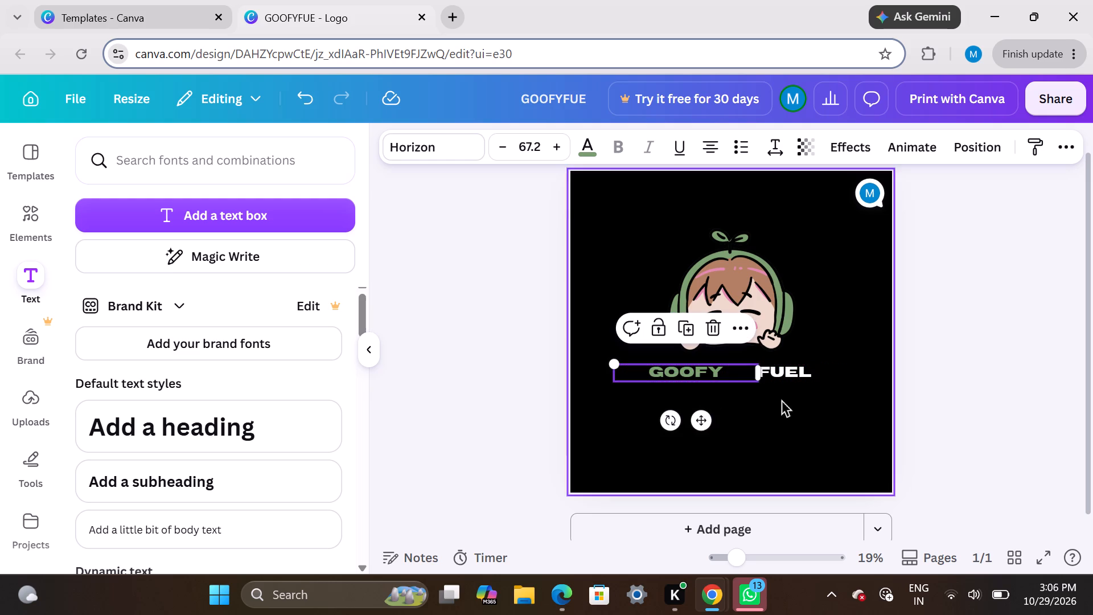
{"action": "left_click", "coordinate": [791, 376]}
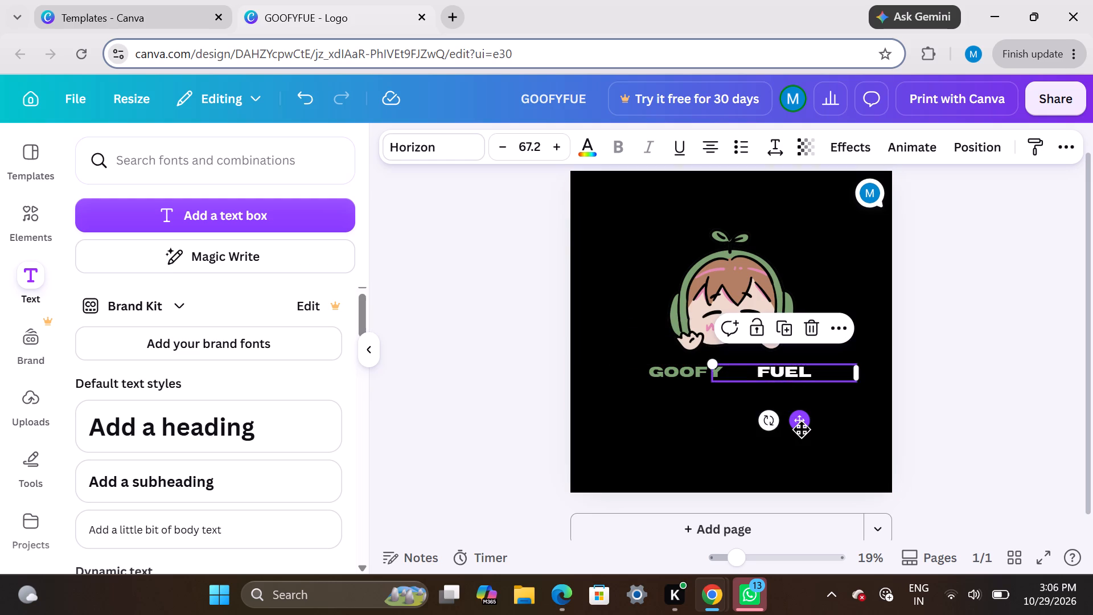
{"action": "left_click_drag", "start_coordinate": [802, 429], "coordinate": [783, 430]}
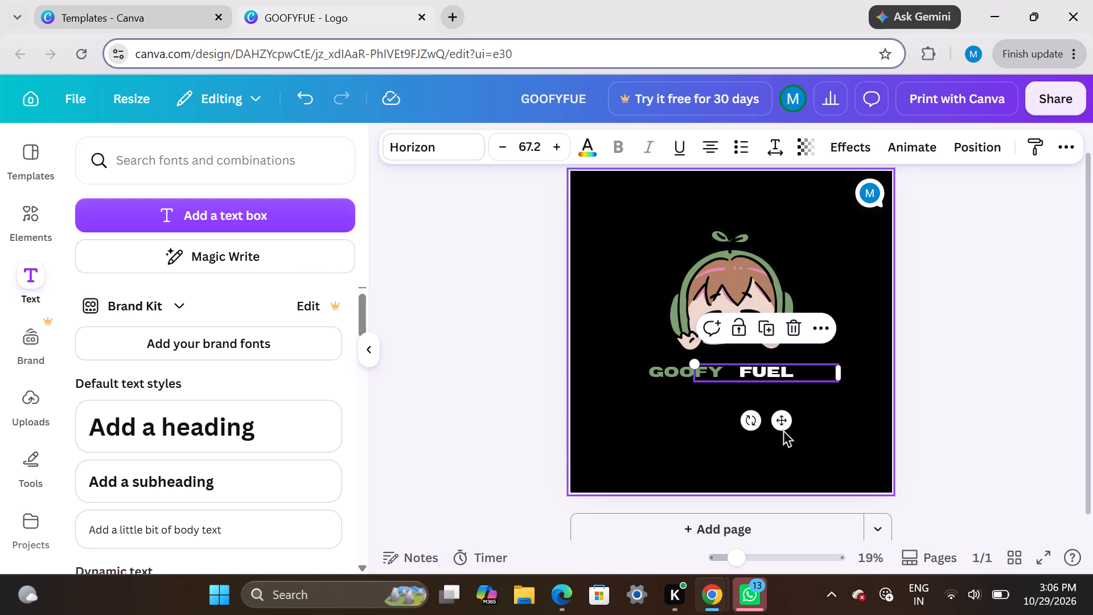
{"action": "left_click", "coordinate": [655, 368]}
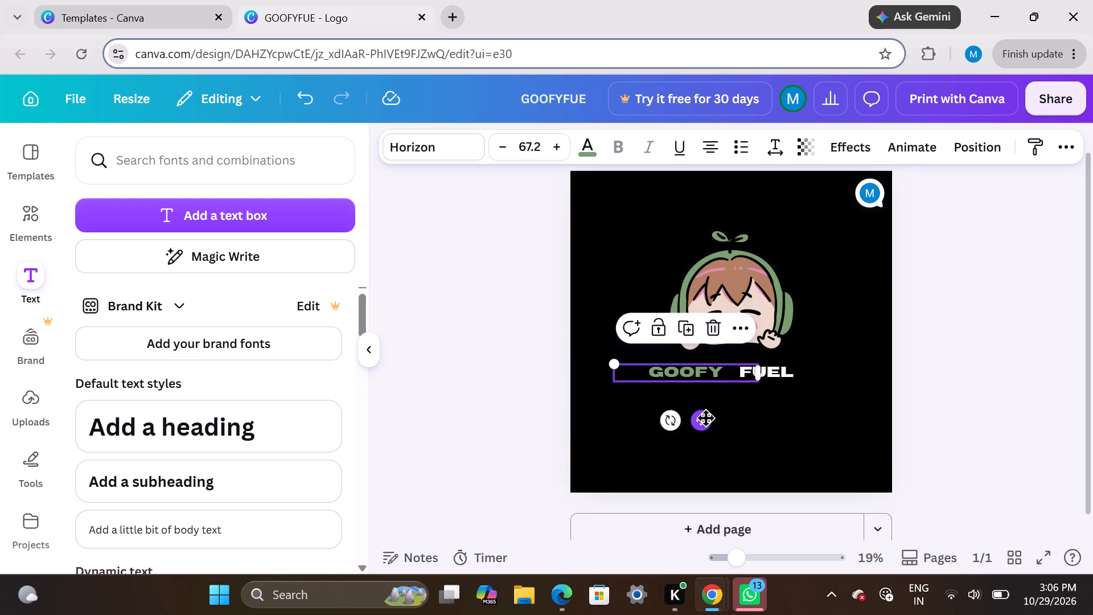
{"action": "left_click_drag", "start_coordinate": [705, 418], "coordinate": [717, 418]}
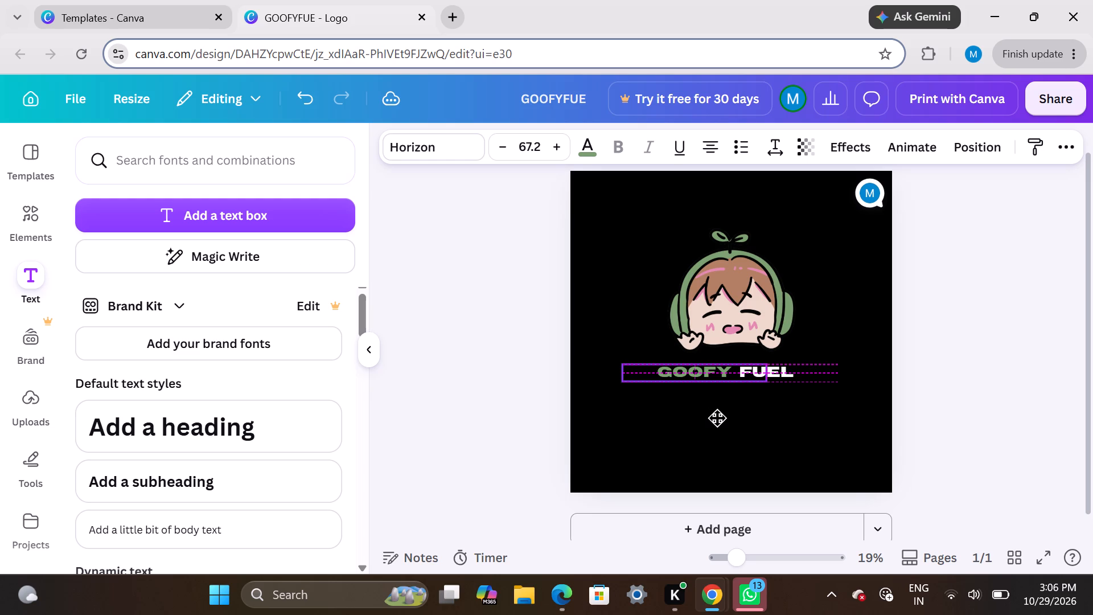
{"action": "left_click_drag", "start_coordinate": [717, 418], "coordinate": [721, 417]}
{"action": "left_click", "coordinate": [962, 427]}
{"action": "left_click", "coordinate": [776, 378]}
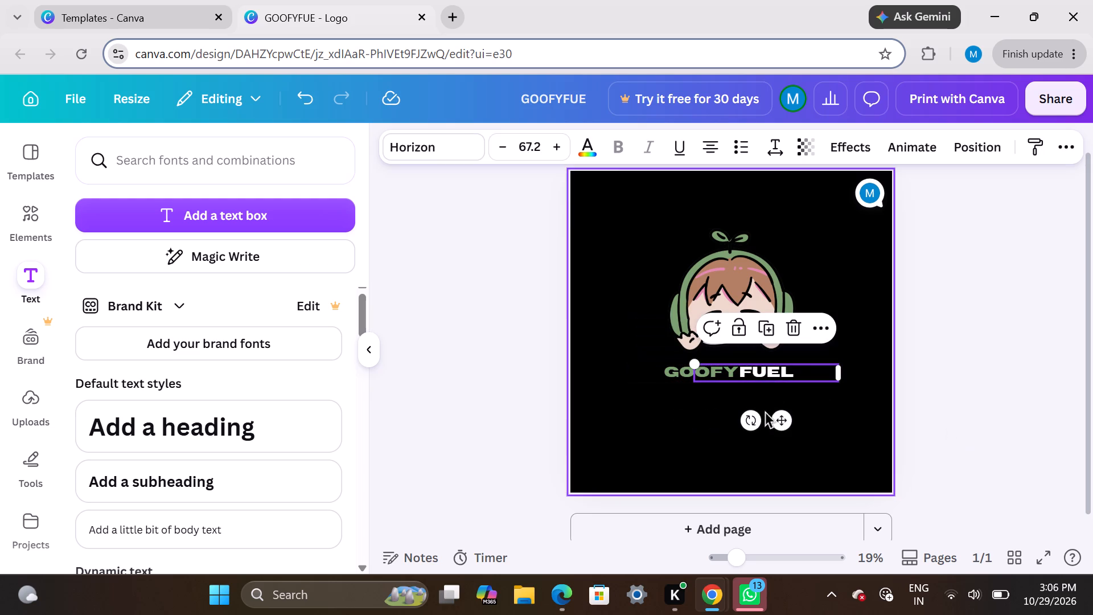
{"action": "left_click", "coordinate": [785, 427]}
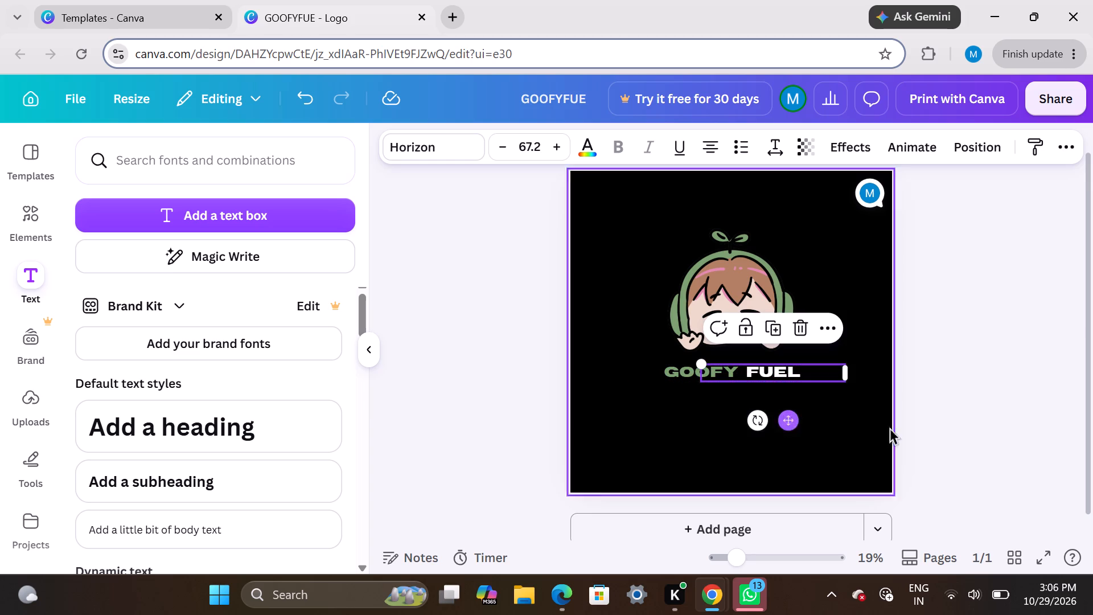
{"action": "left_click", "coordinate": [941, 440]}
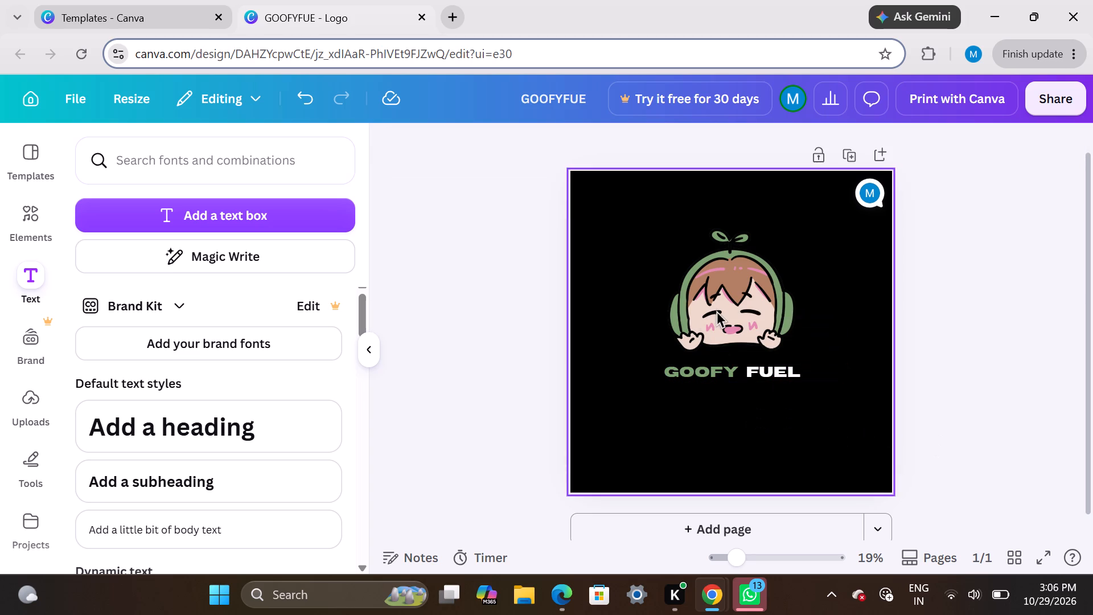
Move the headphone character slightly down toward the text, keeping it horizontally centred on the page.
{"action": "left_click_drag", "start_coordinate": [717, 309], "coordinate": [726, 315]}
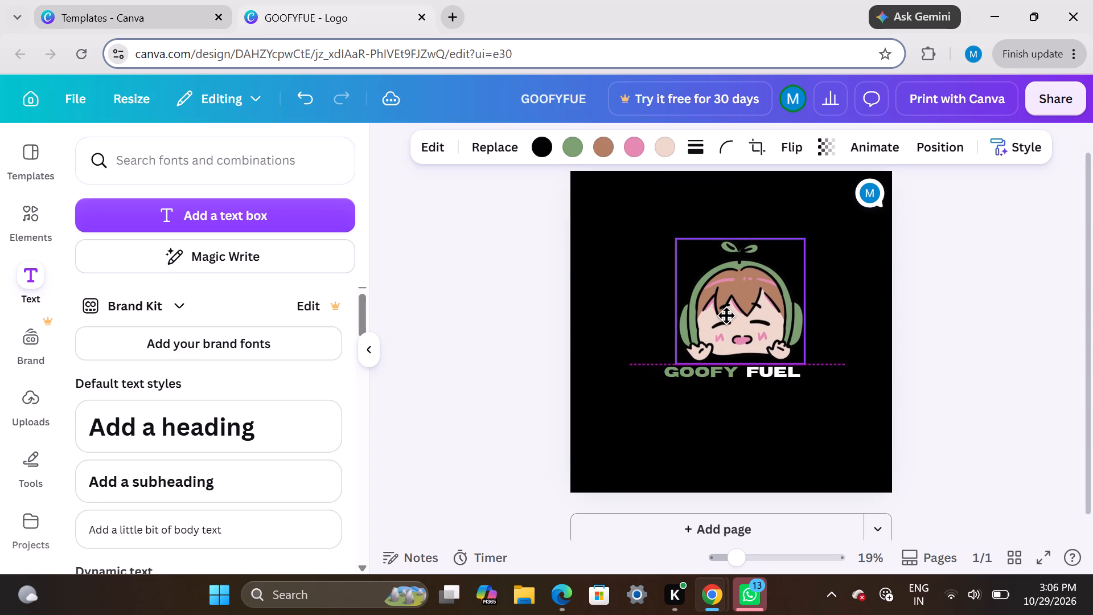
{"action": "left_click_drag", "start_coordinate": [726, 315], "coordinate": [724, 315]}
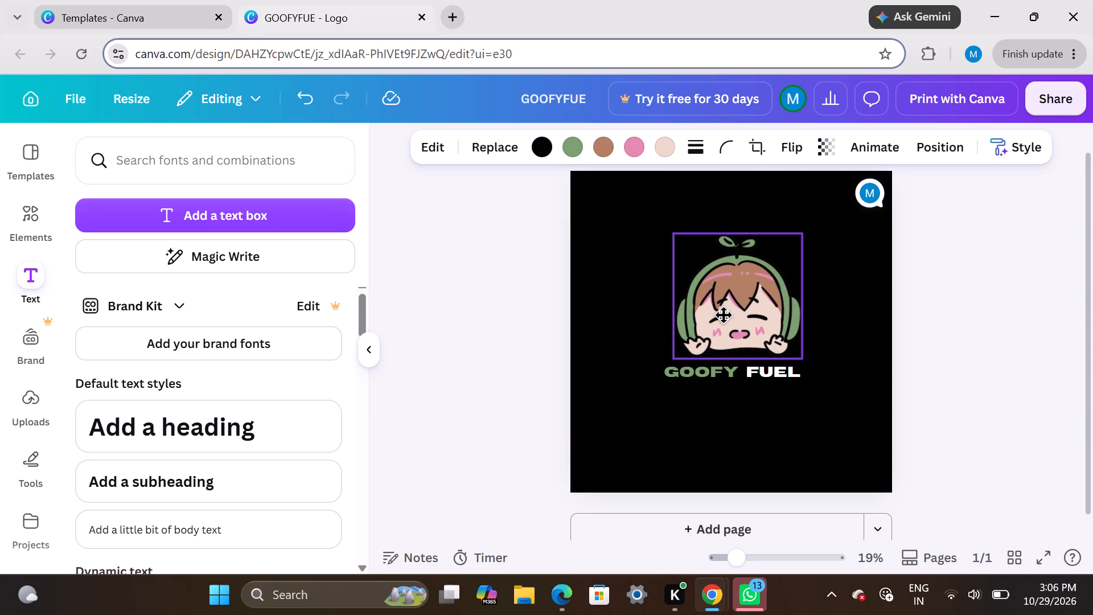
{"action": "left_click_drag", "start_coordinate": [724, 315], "coordinate": [725, 315]}
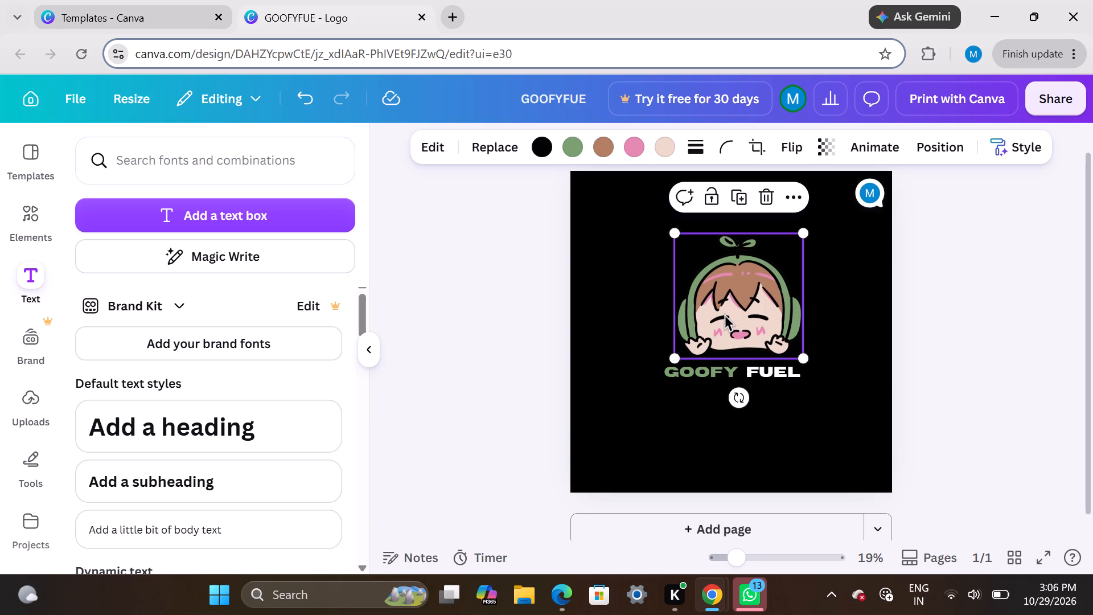
{"action": "left_click", "coordinate": [1015, 379]}
{"action": "left_click_drag", "start_coordinate": [760, 322], "coordinate": [753, 319]}
{"action": "left_click", "coordinate": [753, 319]}
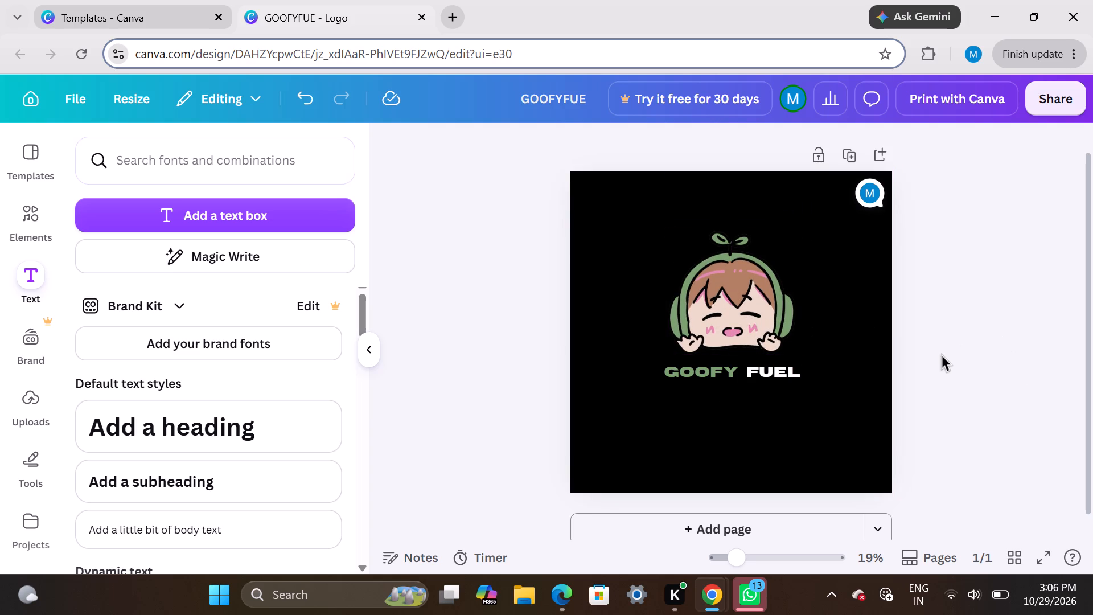
Delete the emoji comment thread from the logo page and close the comments.
{"action": "left_click", "coordinate": [867, 196]}
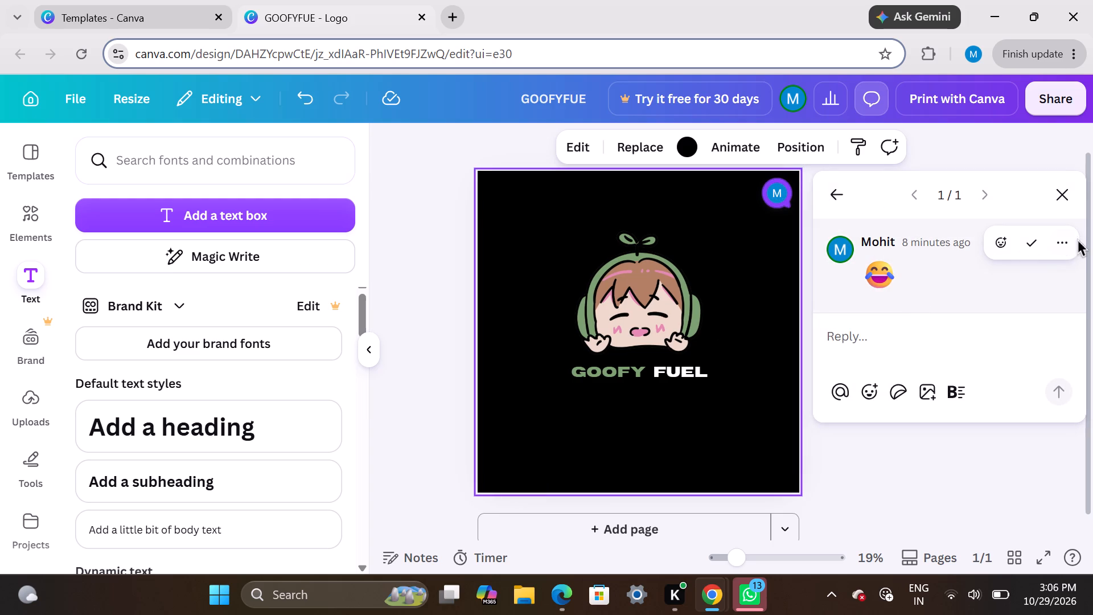
{"action": "left_click", "coordinate": [1072, 243]}
{"action": "left_click", "coordinate": [1002, 321]}
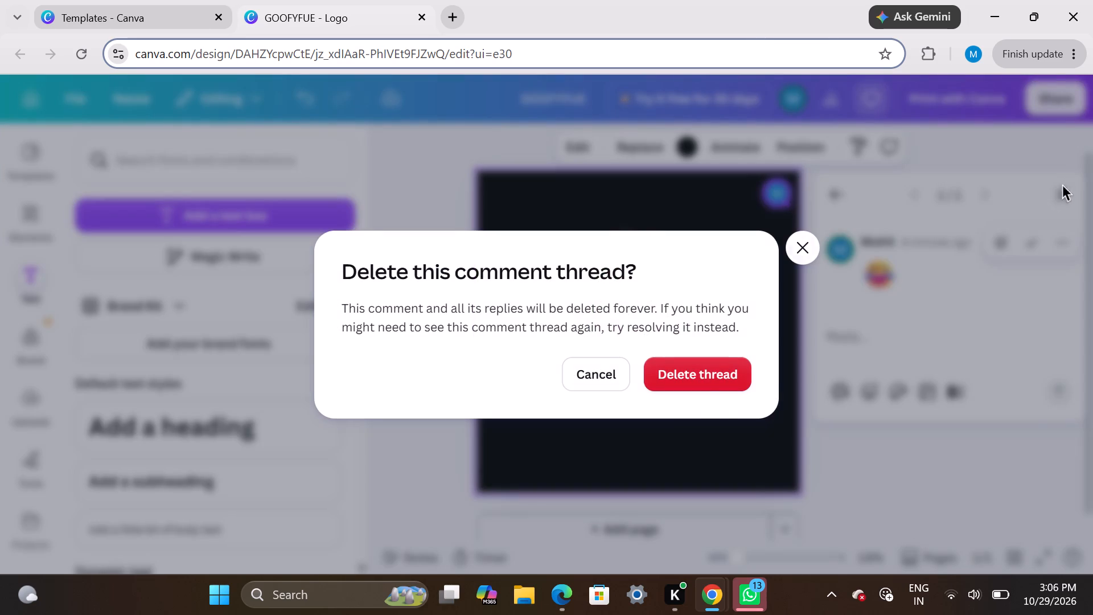
{"action": "left_click", "coordinate": [712, 383]}
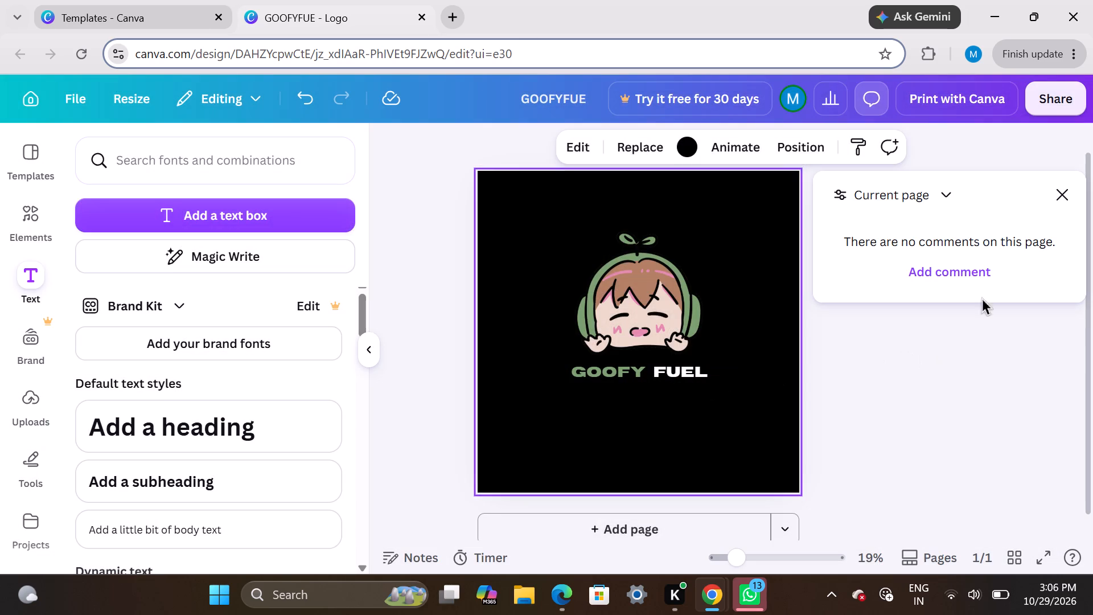
{"action": "left_click", "coordinate": [1062, 190]}
{"action": "scroll", "coordinate": [918, 276], "scroll_direction": "left", "scroll_amount": 1}
{"action": "left_click", "coordinate": [853, 413]}
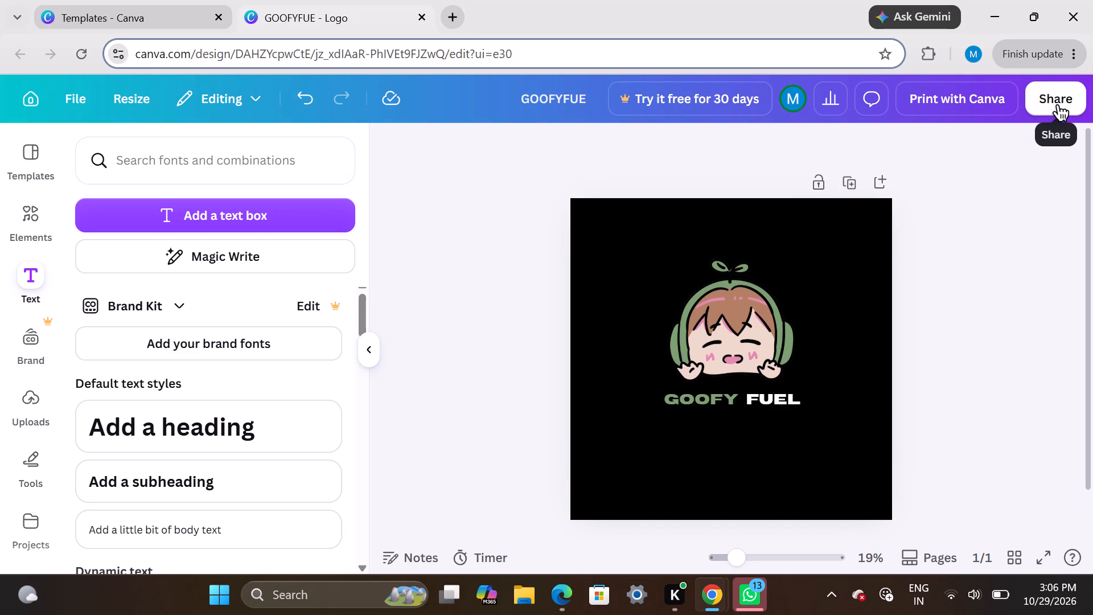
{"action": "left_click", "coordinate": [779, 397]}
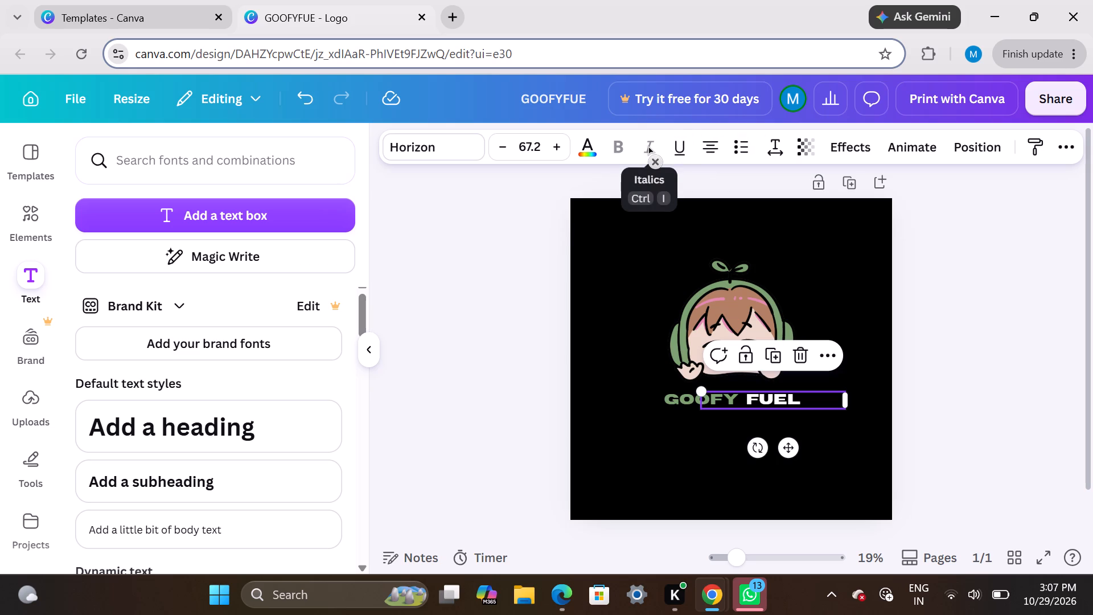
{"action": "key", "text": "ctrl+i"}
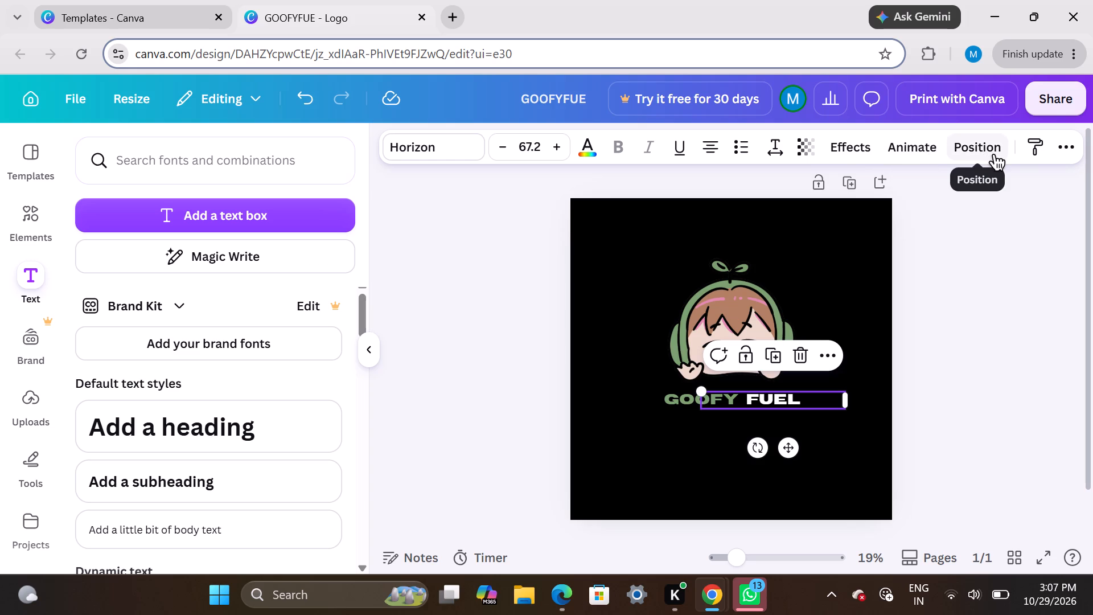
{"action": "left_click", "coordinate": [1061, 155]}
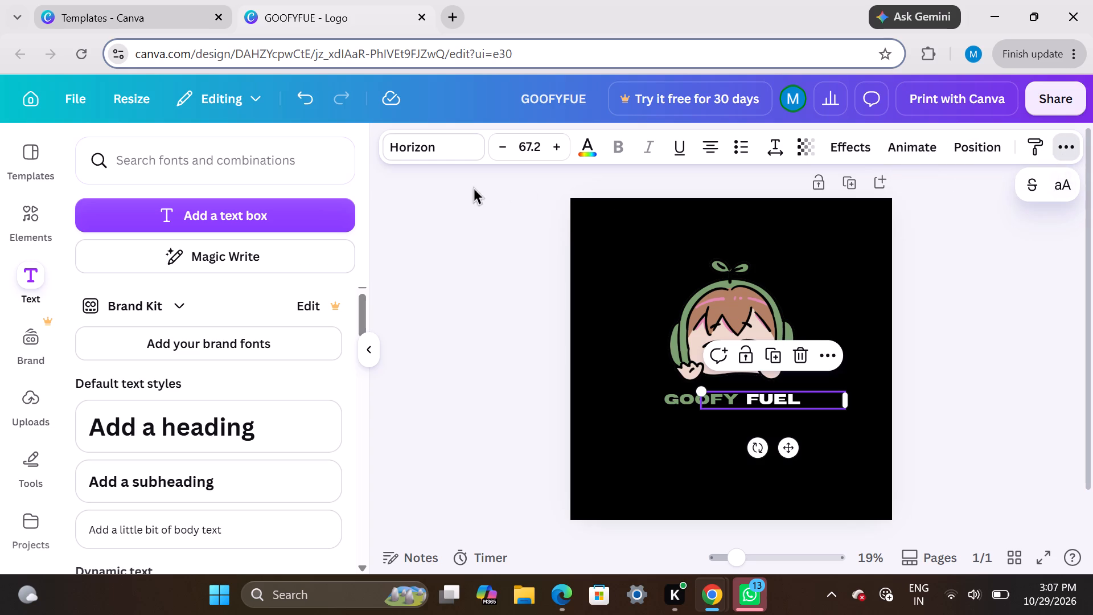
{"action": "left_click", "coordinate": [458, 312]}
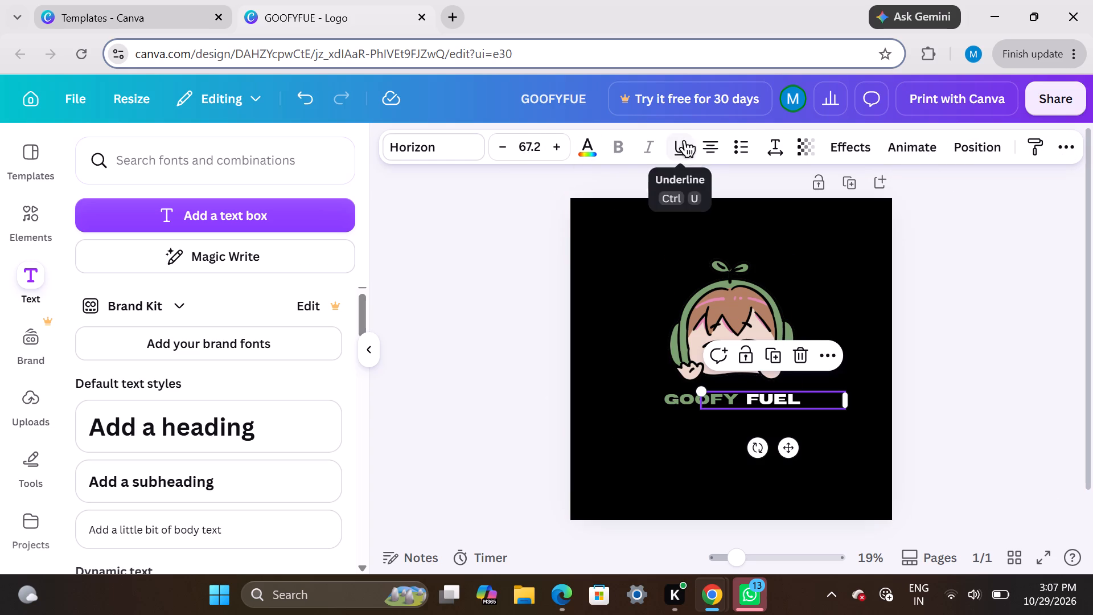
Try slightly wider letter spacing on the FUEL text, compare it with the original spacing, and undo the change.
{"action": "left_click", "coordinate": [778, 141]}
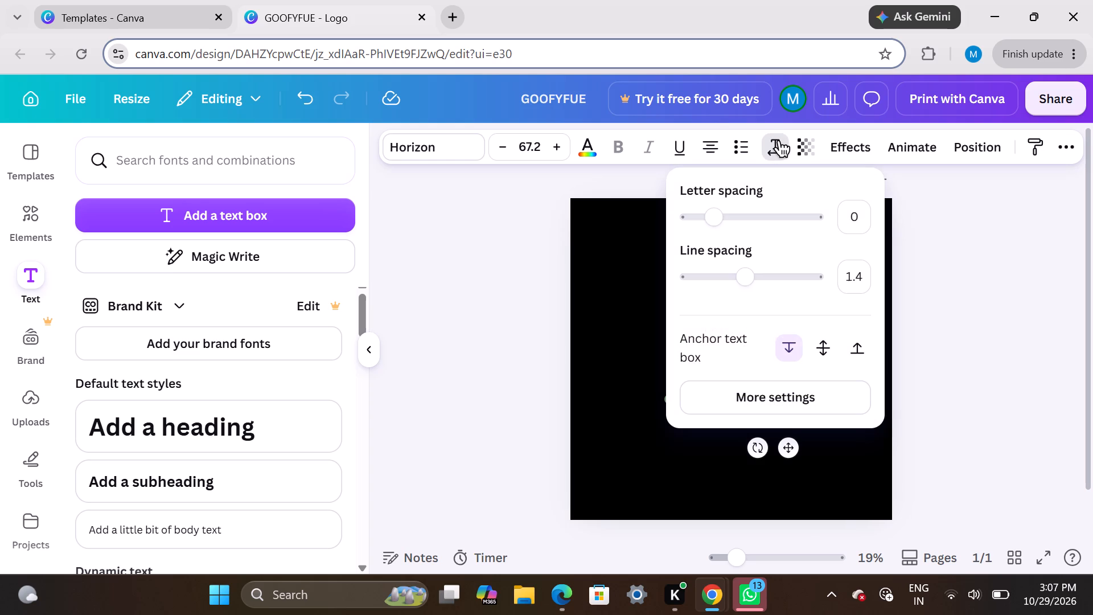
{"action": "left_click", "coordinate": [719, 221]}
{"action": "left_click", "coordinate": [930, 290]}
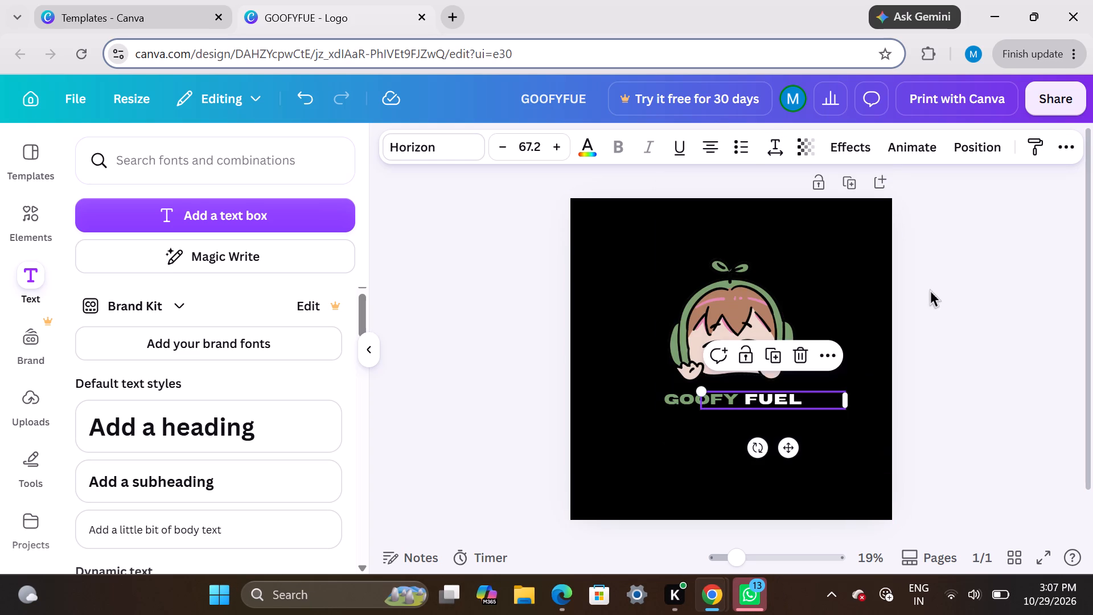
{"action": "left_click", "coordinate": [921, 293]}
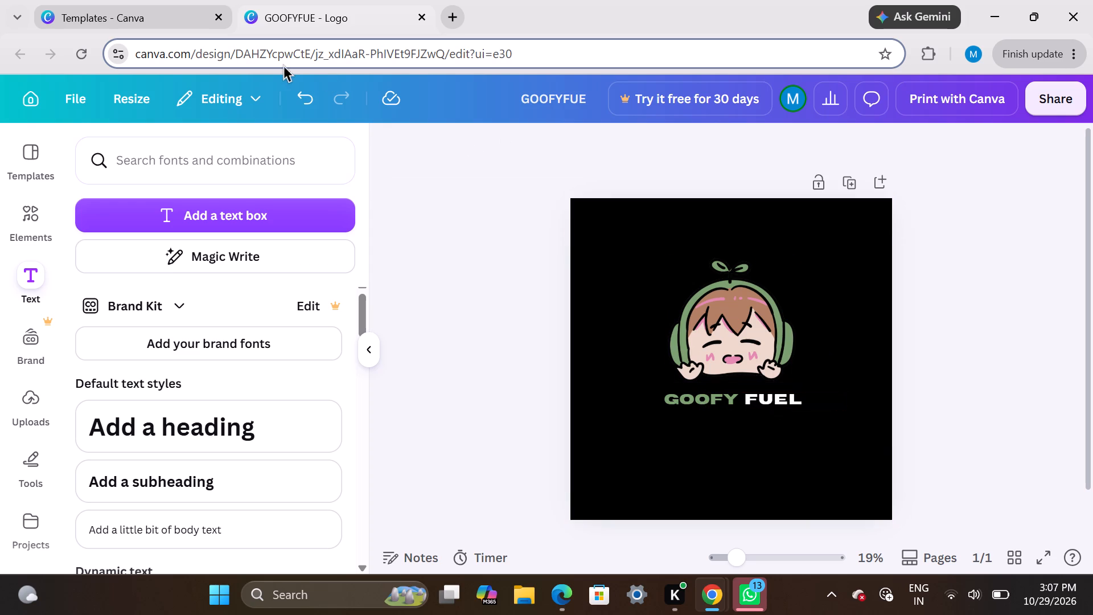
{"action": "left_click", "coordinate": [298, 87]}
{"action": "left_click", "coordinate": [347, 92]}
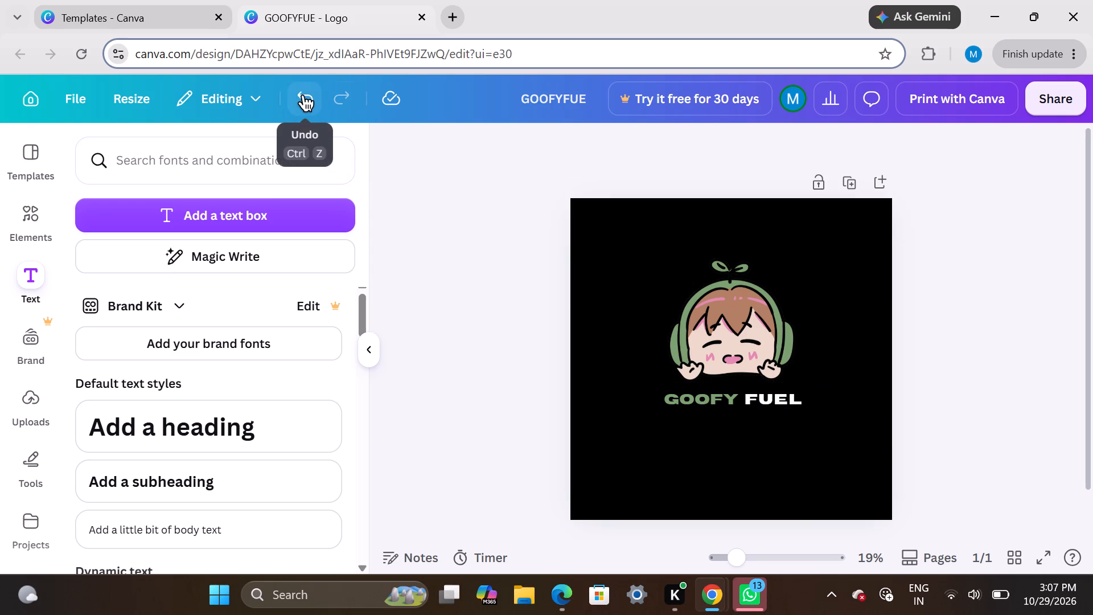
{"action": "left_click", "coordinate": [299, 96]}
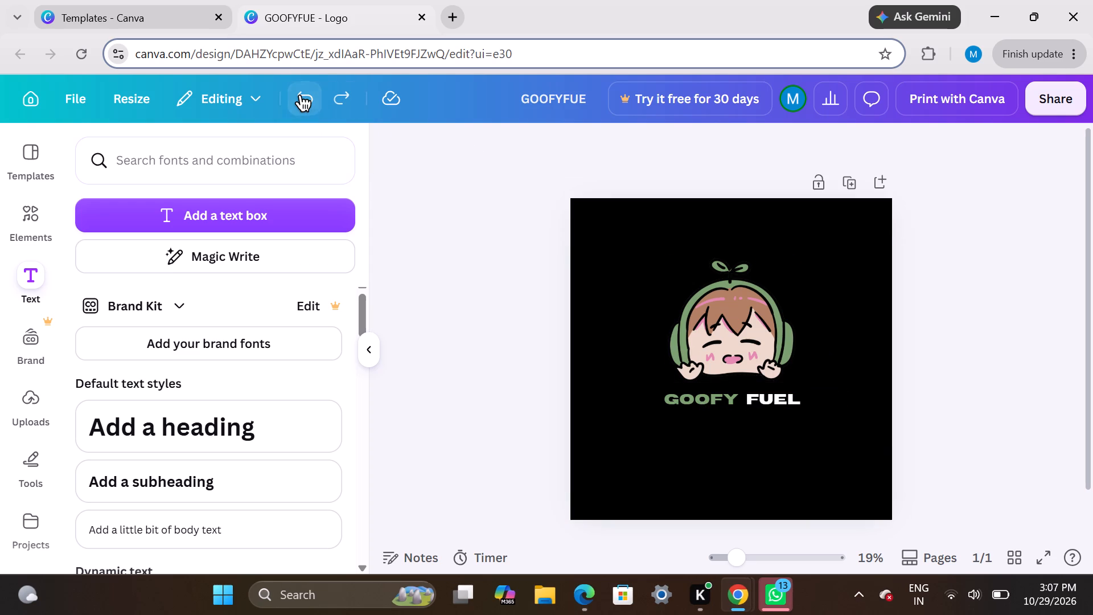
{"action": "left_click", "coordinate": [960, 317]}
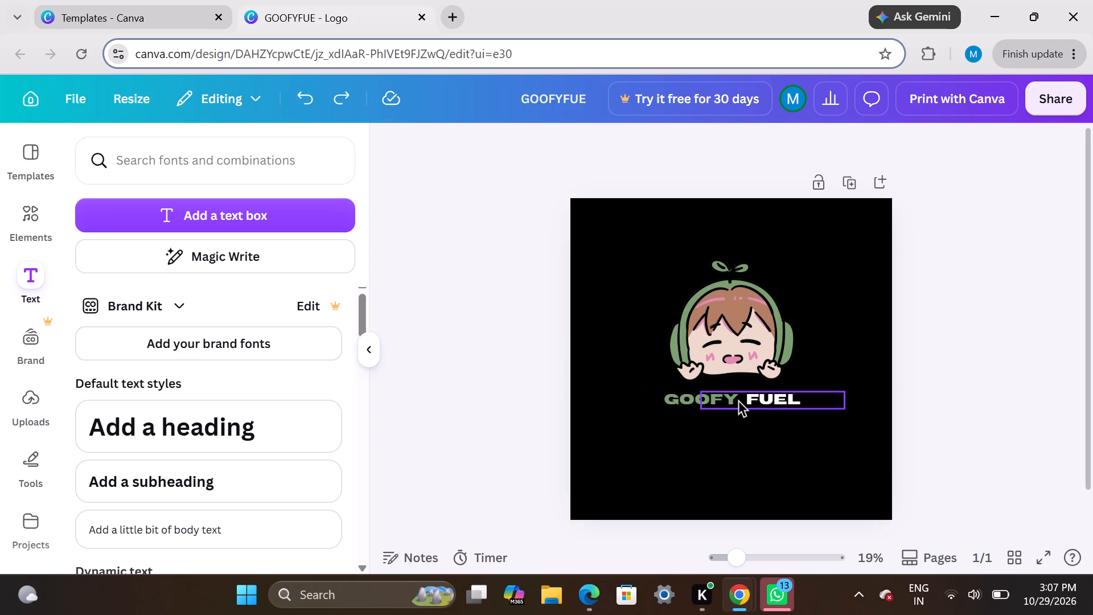
Change the text colour of GOOFY to white.
{"action": "left_click", "coordinate": [680, 402]}
{"action": "left_click", "coordinate": [591, 140]}
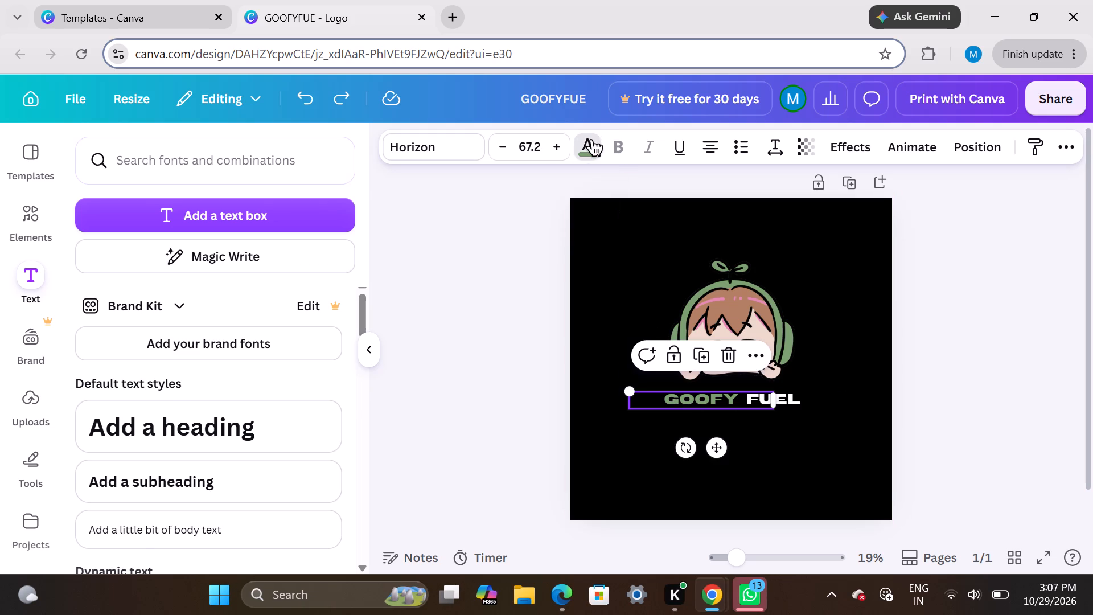
{"action": "left_click", "coordinate": [210, 272]}
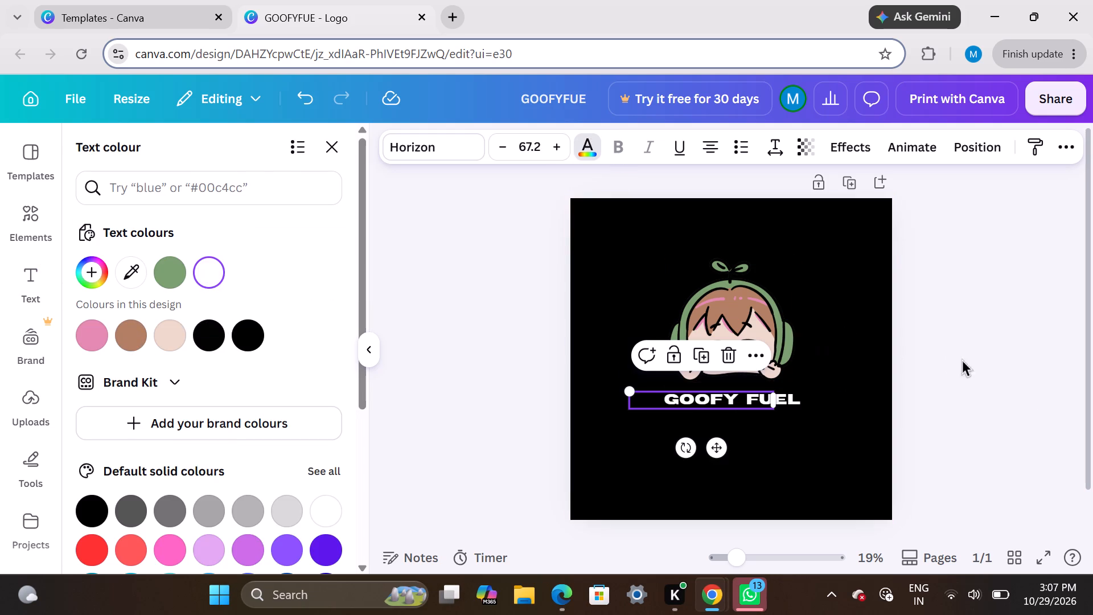
{"action": "left_click", "coordinate": [1029, 391]}
Change the text colour of FUEL to the green already used for the character's headphones.
{"action": "left_click", "coordinate": [803, 398]}
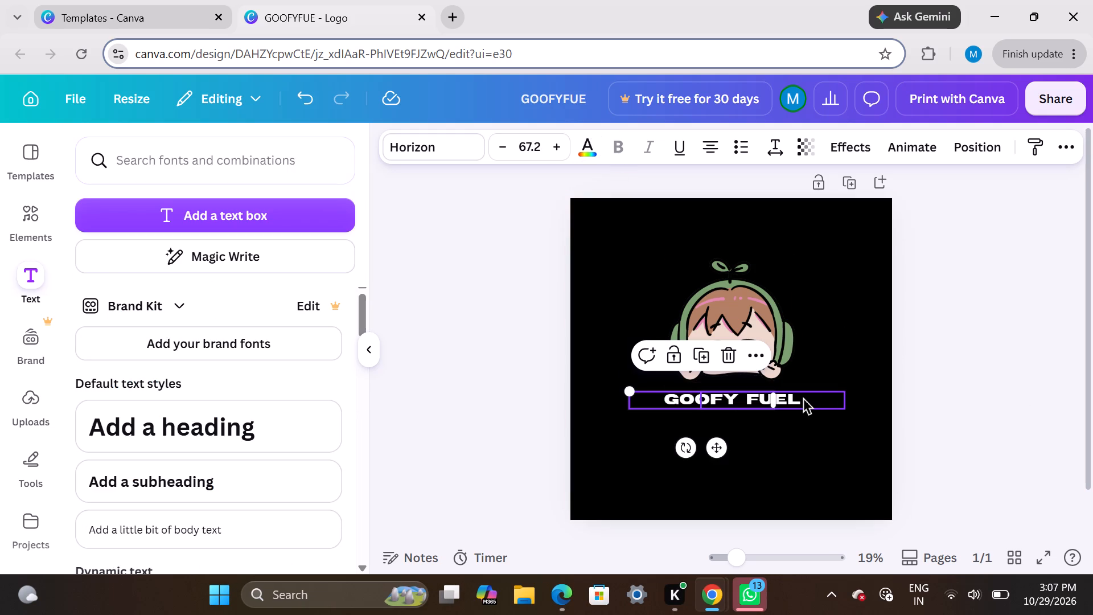
{"action": "left_click", "coordinate": [577, 153]}
{"action": "left_click", "coordinate": [207, 342]}
{"action": "left_click", "coordinate": [1004, 399]}
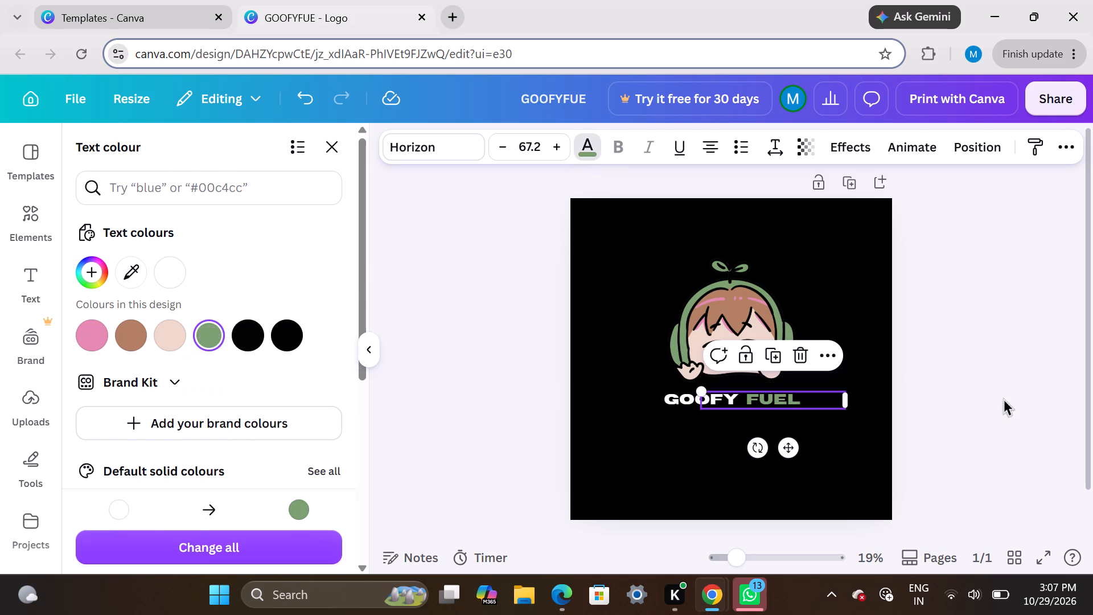
{"action": "left_click", "coordinate": [979, 417]}
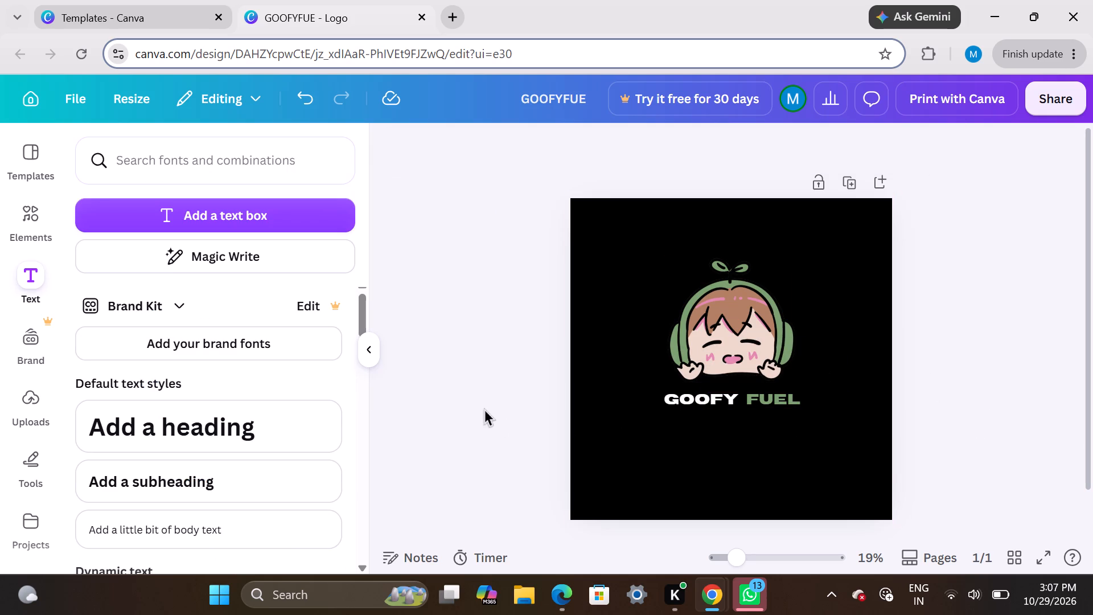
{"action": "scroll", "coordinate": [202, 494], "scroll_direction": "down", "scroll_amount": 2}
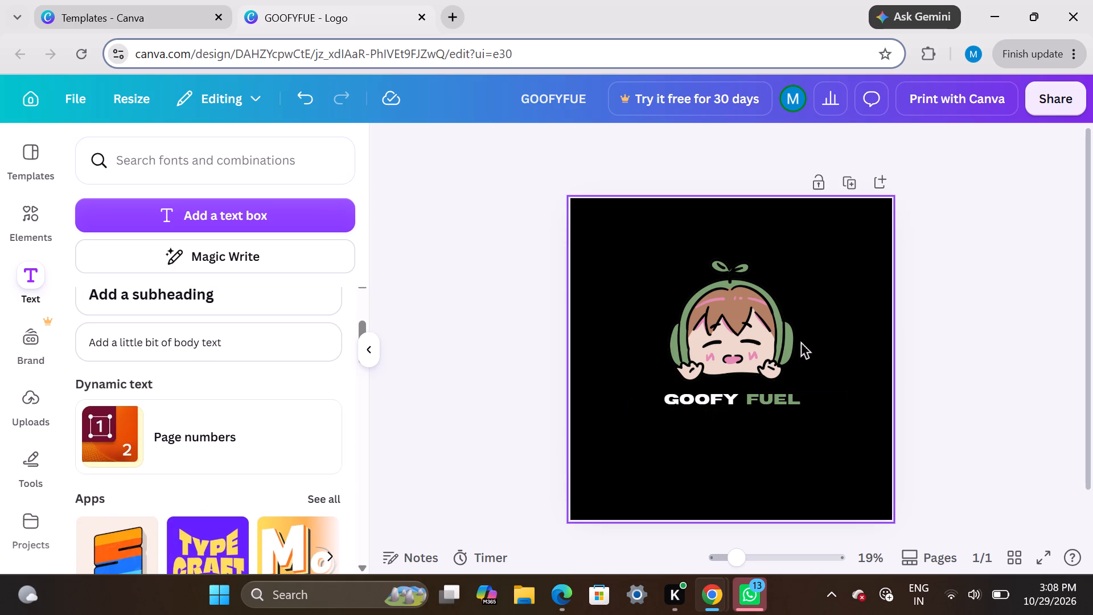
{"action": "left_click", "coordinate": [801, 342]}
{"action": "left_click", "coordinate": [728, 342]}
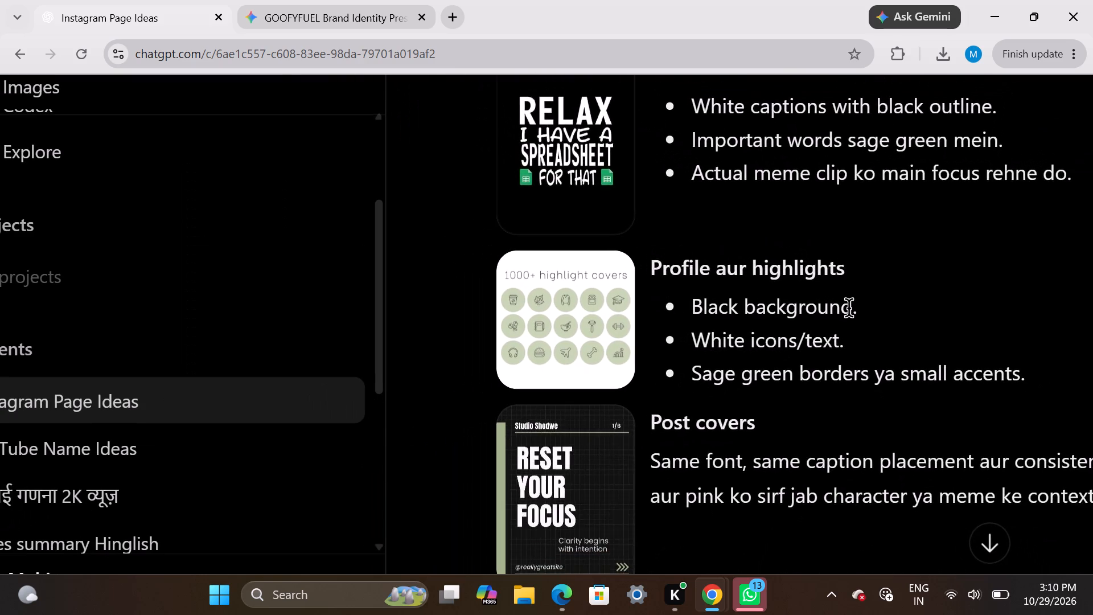
Read the rest of ChatGPT's branding advice, including the post covers, color ratio and final advice sections.
{"action": "scroll", "coordinate": [849, 308], "scroll_direction": "down", "scroll_amount": 4}
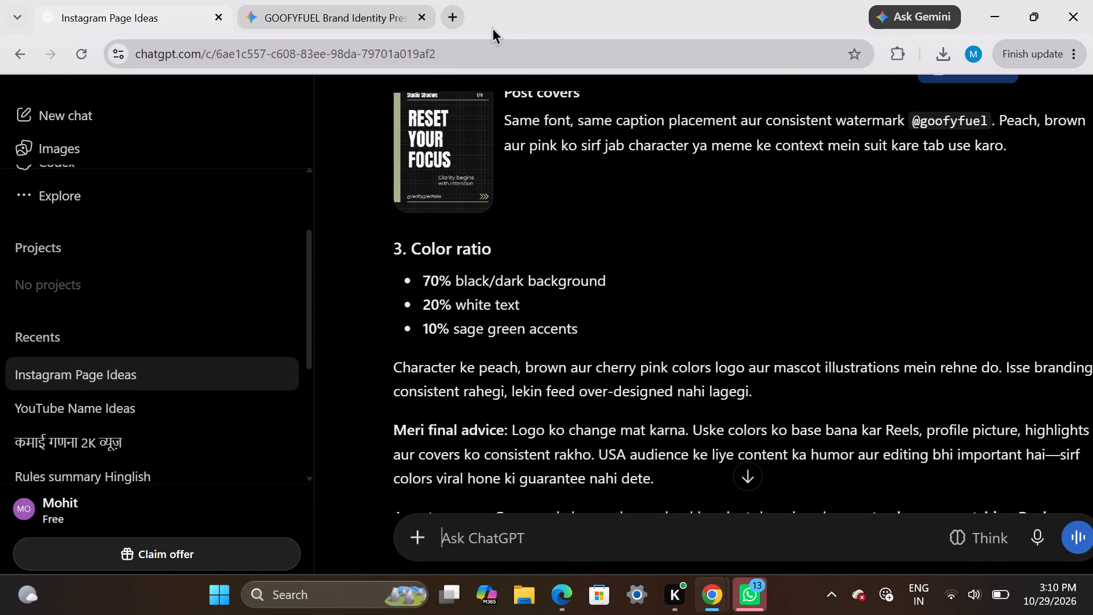
{"action": "left_click", "coordinate": [455, 17]}
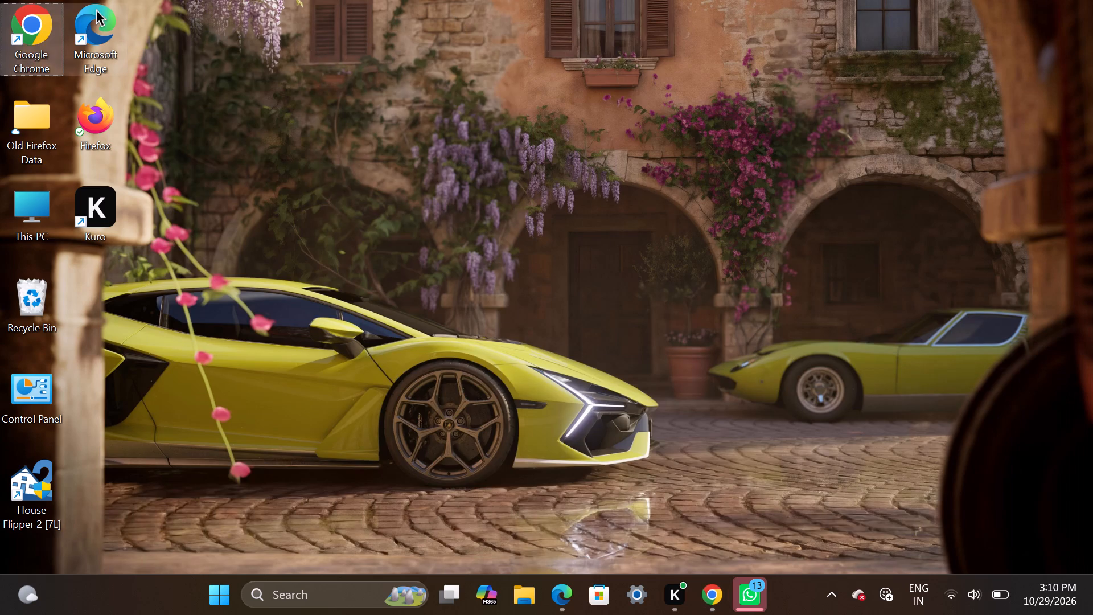
{"action": "double_click", "coordinate": [97, 10]}
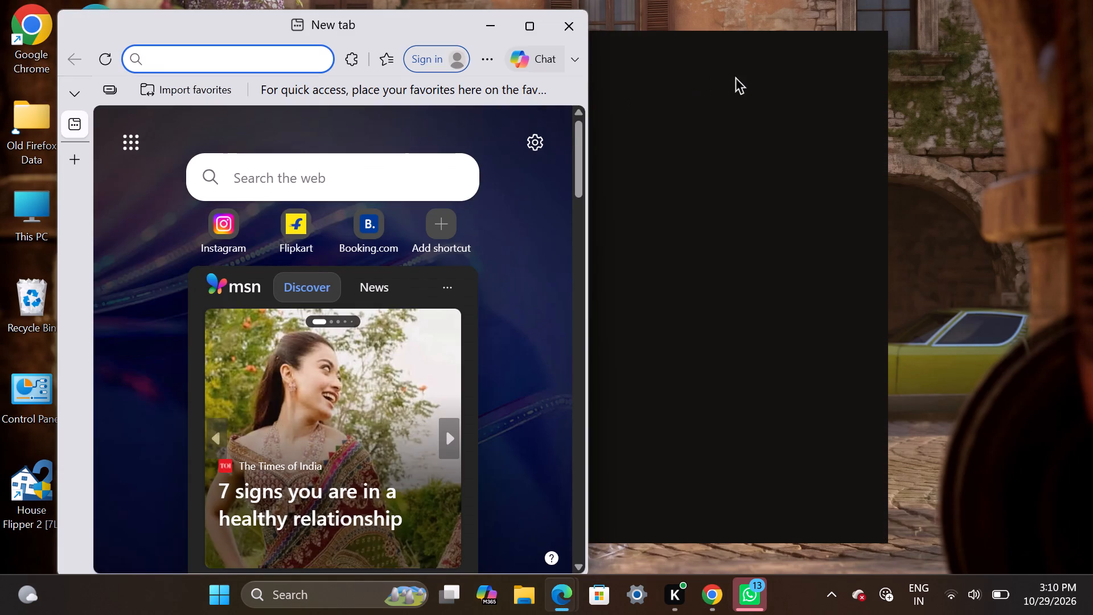
{"action": "left_click", "coordinate": [525, 21]}
{"action": "left_click", "coordinate": [459, 149]}
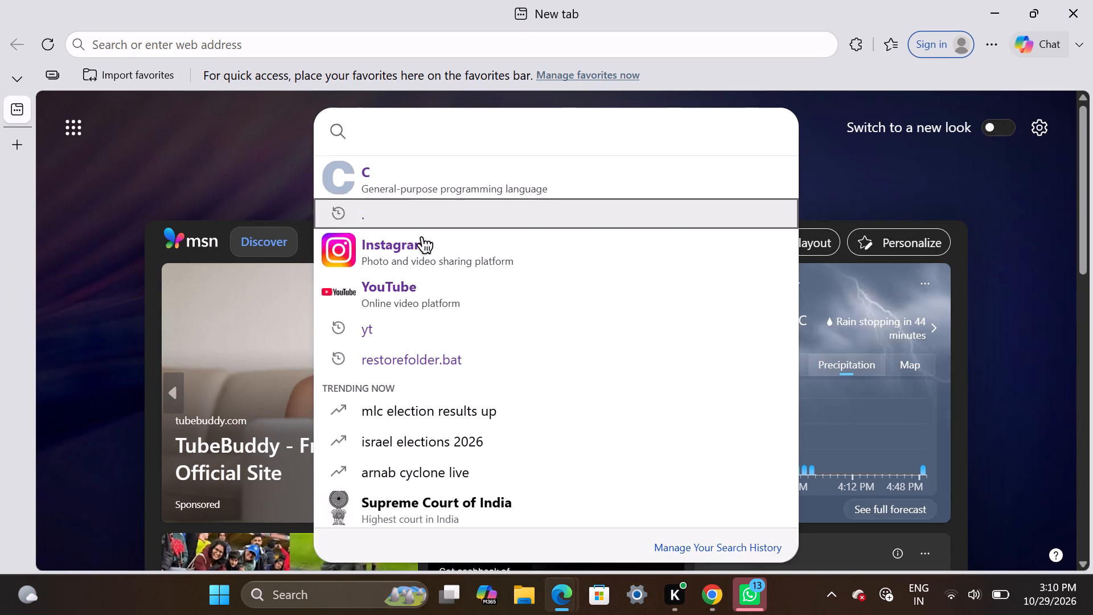
{"action": "left_click", "coordinate": [437, 261]}
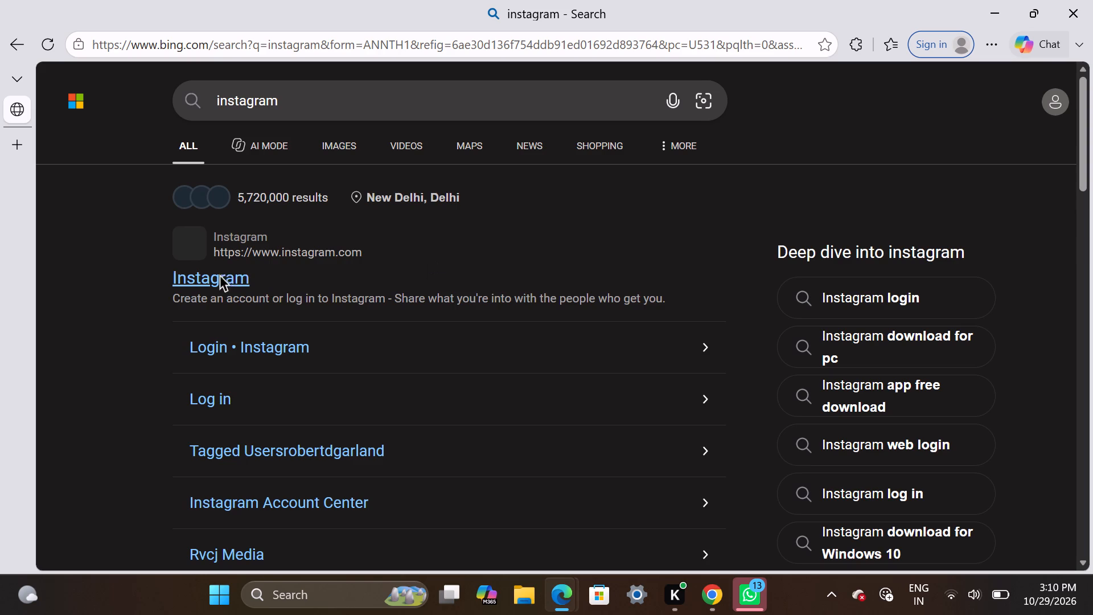
{"action": "left_click", "coordinate": [219, 275]}
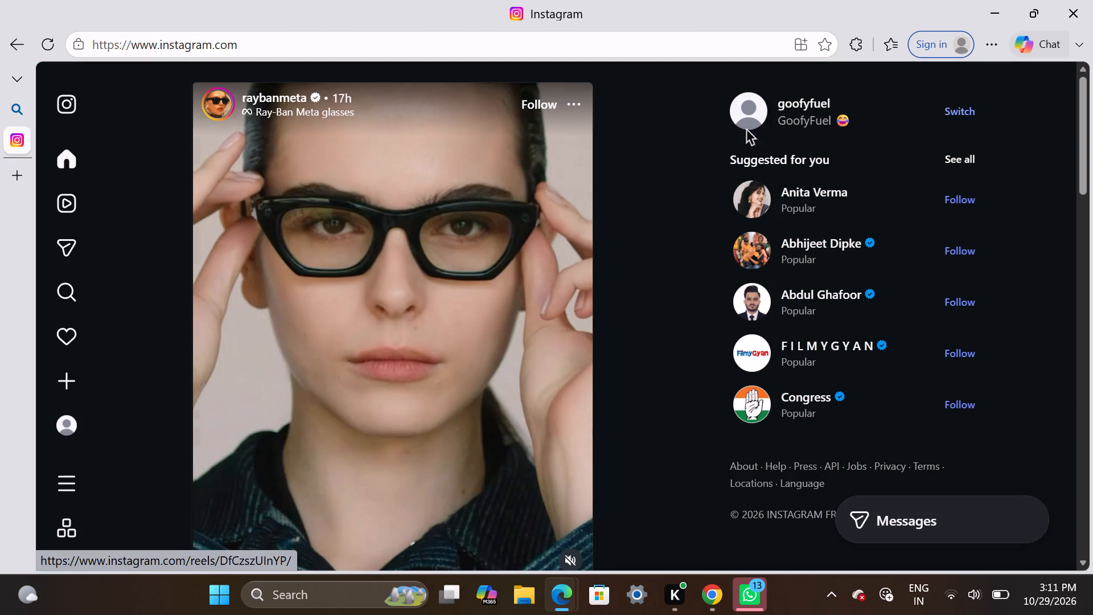
{"action": "left_click", "coordinate": [753, 112]}
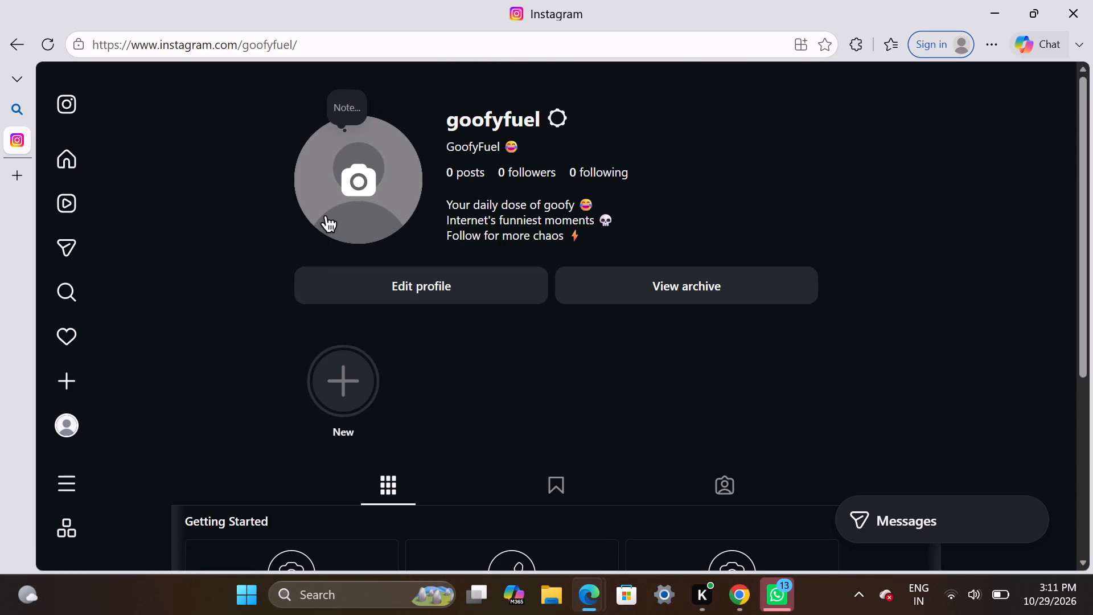
Upload the GOOFYFUE image from Downloads as the goofyfuel profile photo, then reload the profile to check it up close.
{"action": "left_click", "coordinate": [325, 216]}
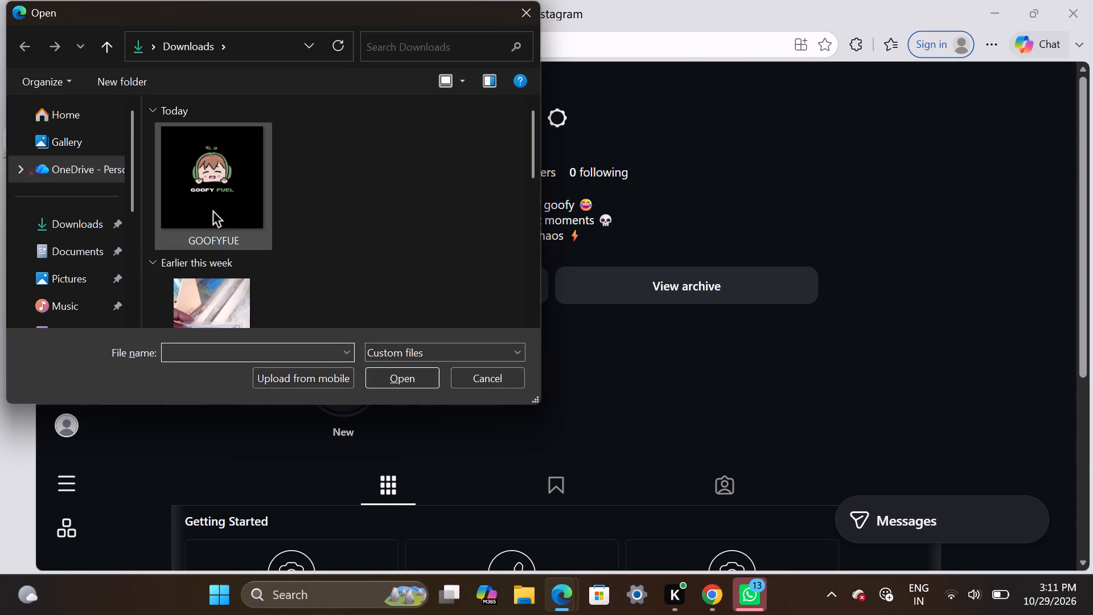
{"action": "double_click", "coordinate": [212, 202]}
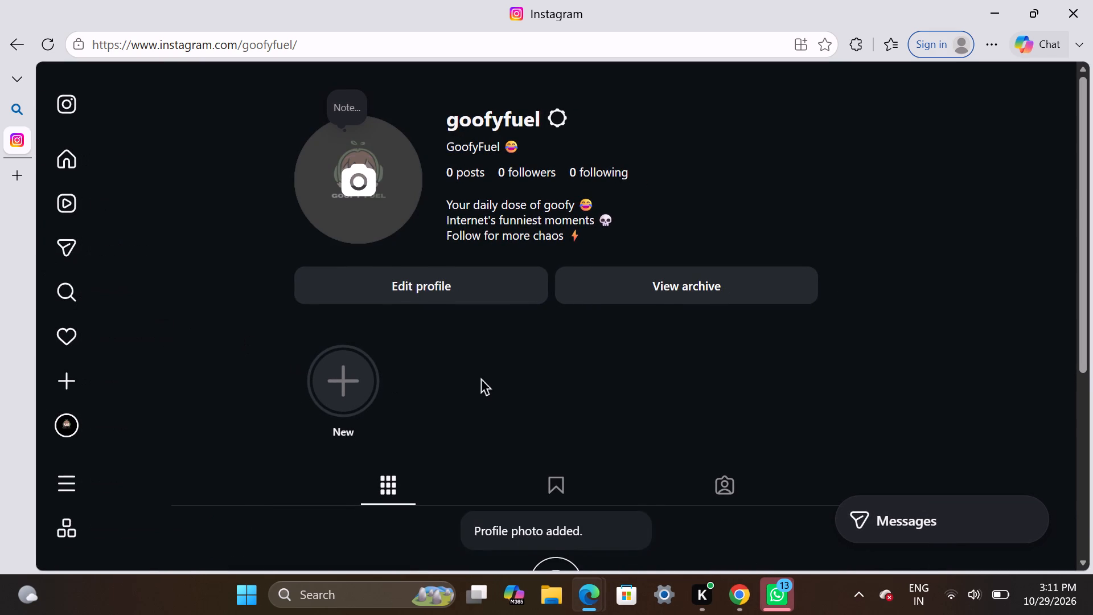
{"action": "left_click", "coordinate": [51, 48]}
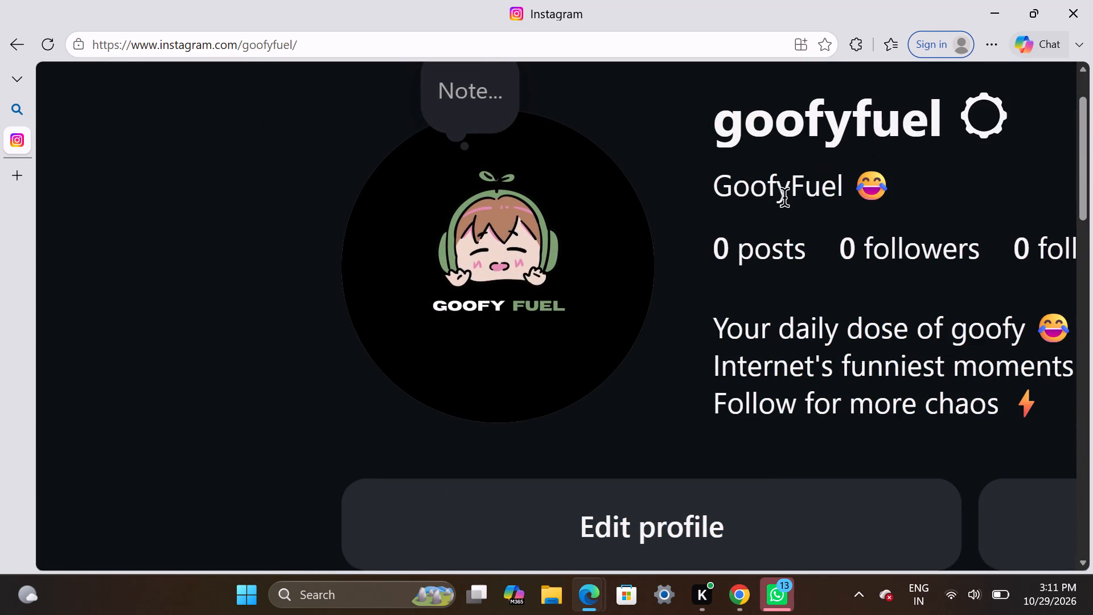
{"action": "scroll", "coordinate": [784, 198], "scroll_direction": "up", "scroll_amount": 2}
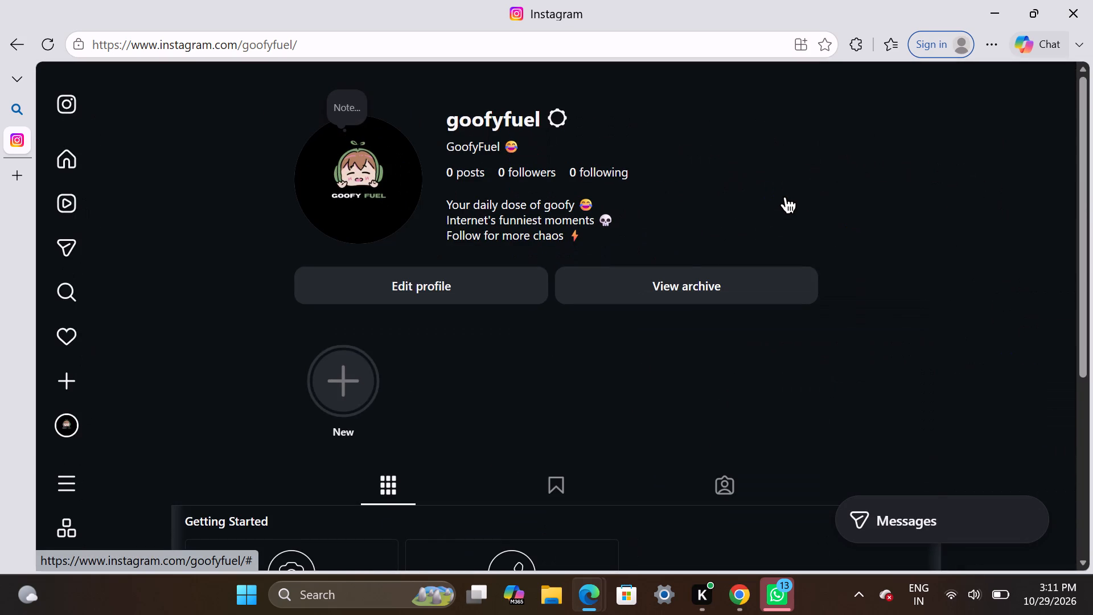
Start creating a new story highlight on the goofyfuel profile.
{"action": "scroll", "coordinate": [784, 198], "scroll_direction": "down", "scroll_amount": 1}
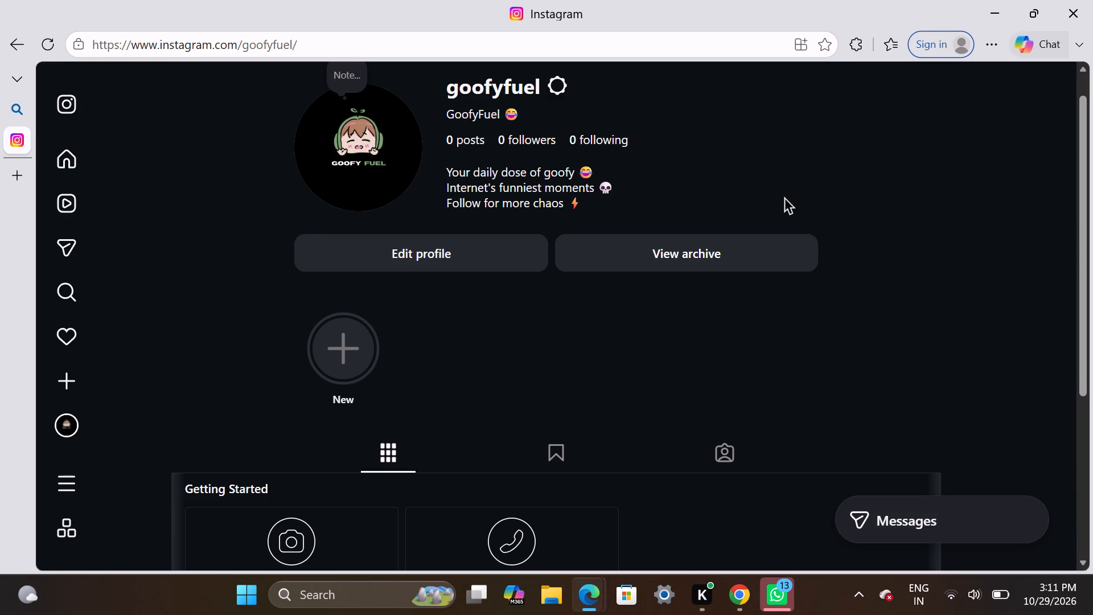
{"action": "right_click", "coordinate": [784, 198]}
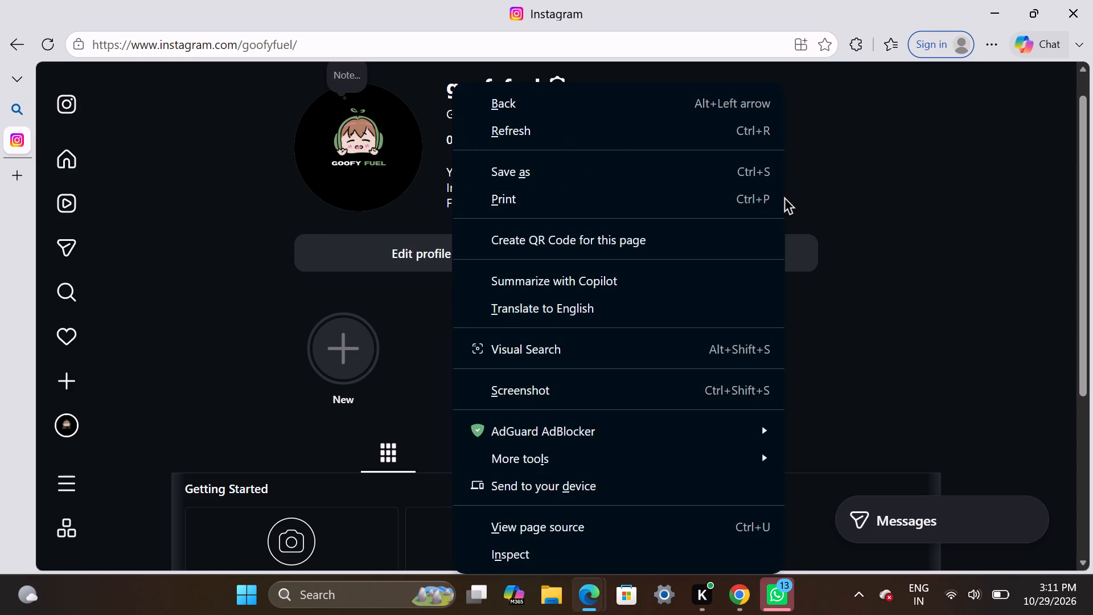